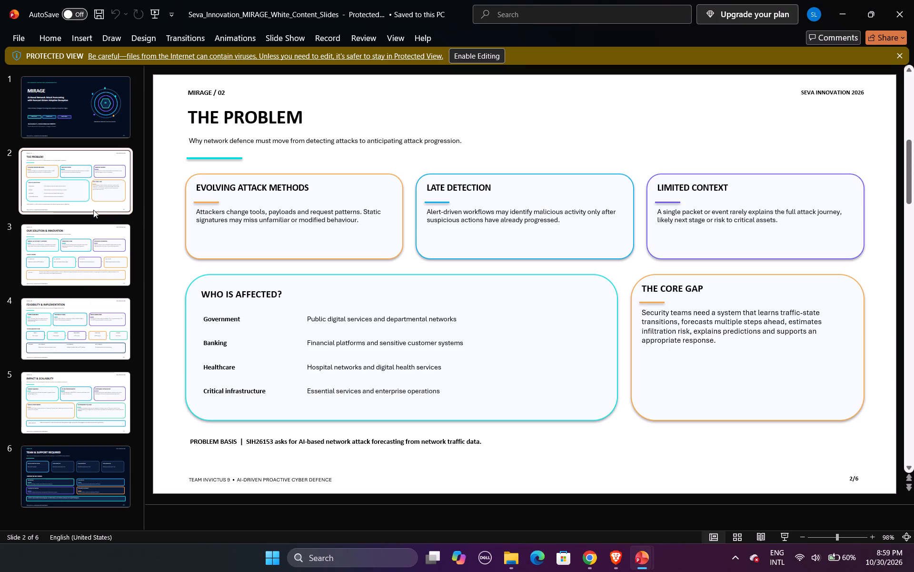
# Page back and forth through the six-slide MIRAGE white-content deck to review the layout and content of its slides.
pyautogui.press('Down')
pyautogui.press('Down')
pyautogui.press('Down')
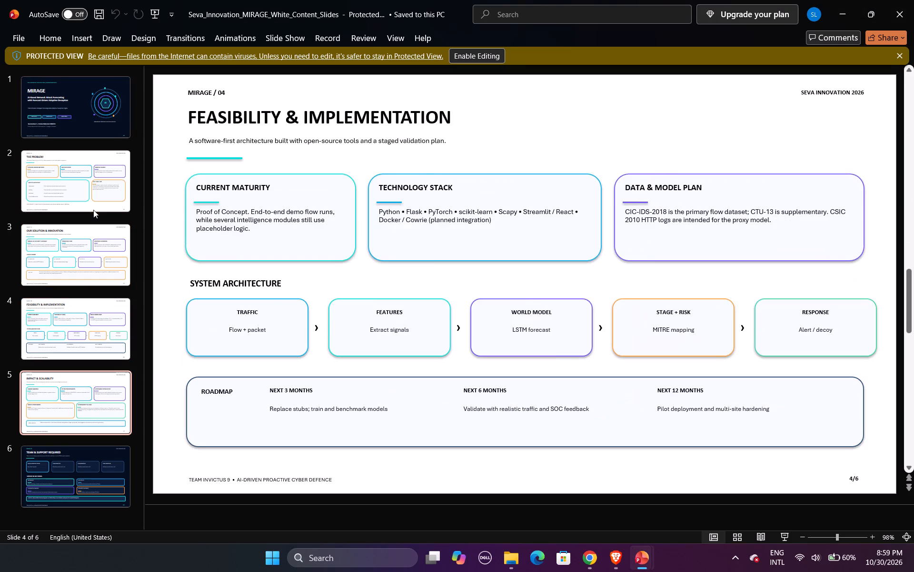
pyautogui.press('Down')
pyautogui.press('Up')
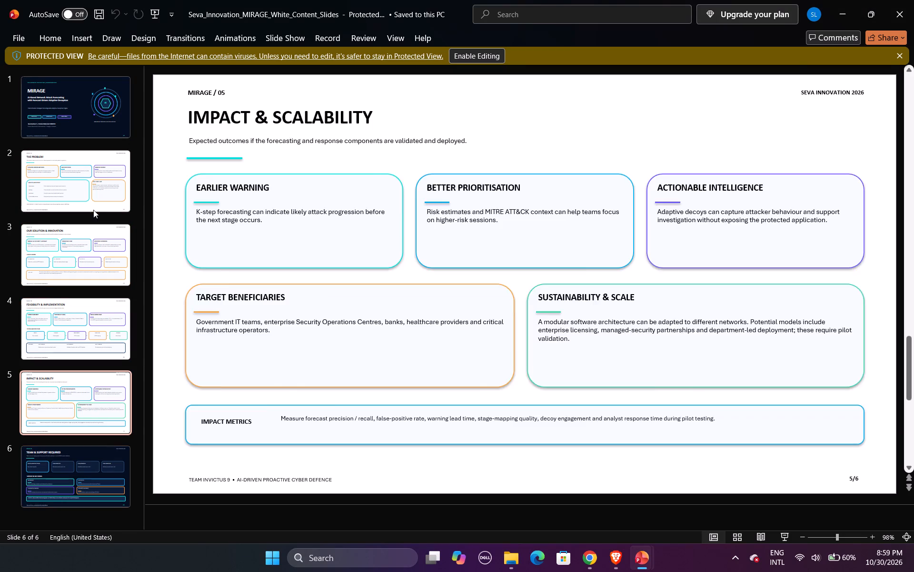
pyautogui.press('Up')
pyautogui.press('Up')
pyautogui.press('Up')
pyautogui.press('Up')
pyautogui.press('Down')
pyautogui.press('Down')
pyautogui.press('Down')
pyautogui.press('Down')
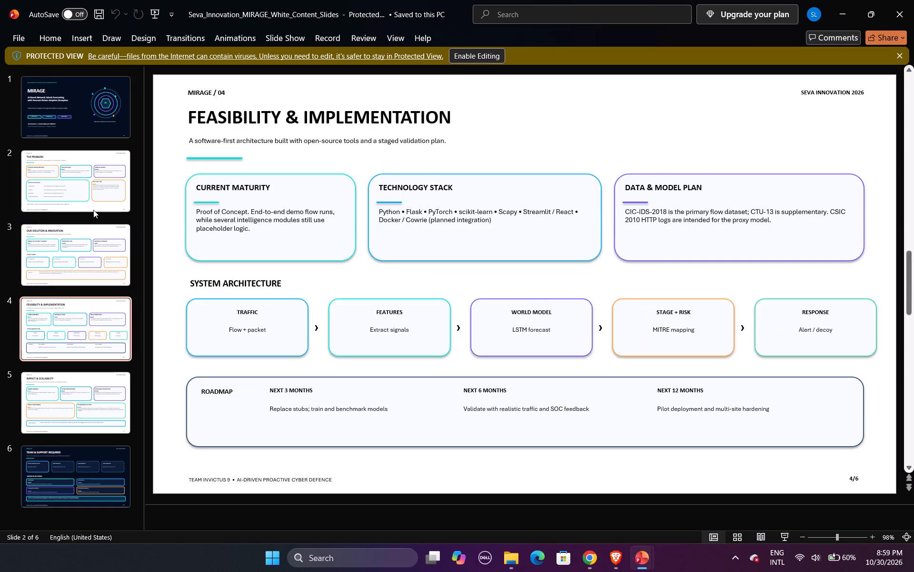
pyautogui.press('Down')
pyautogui.press('Down')
pyautogui.press('Up')
pyautogui.press('Up')
pyautogui.press('Up')
pyautogui.press('Up')
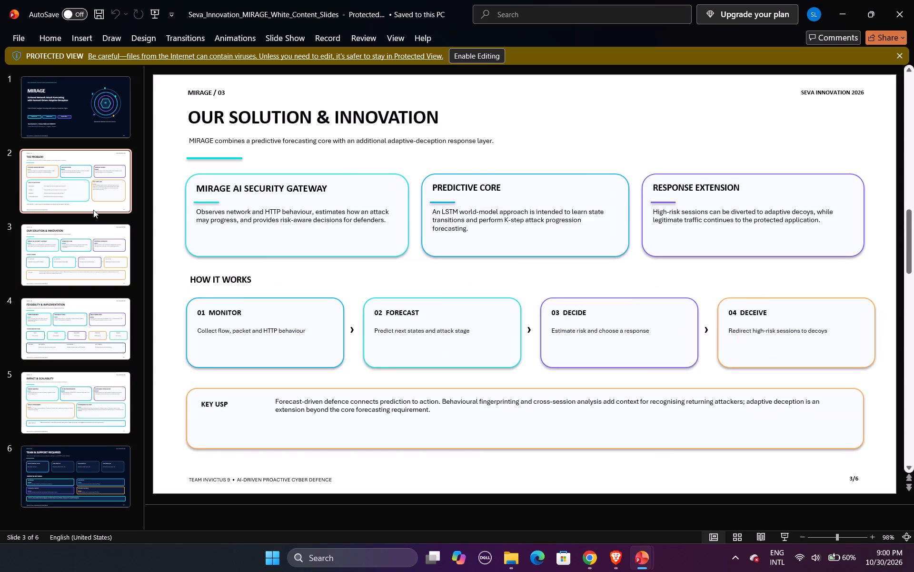
pyautogui.press('Up')
pyautogui.press('Up')
# Go to the Team & Support Required slide and examine its team member cards and support sections.
pyautogui.press('Down')
pyautogui.press('Down')
pyautogui.press('Down')
pyautogui.press('Down')
pyautogui.press('Down')
pyautogui.press('Down')
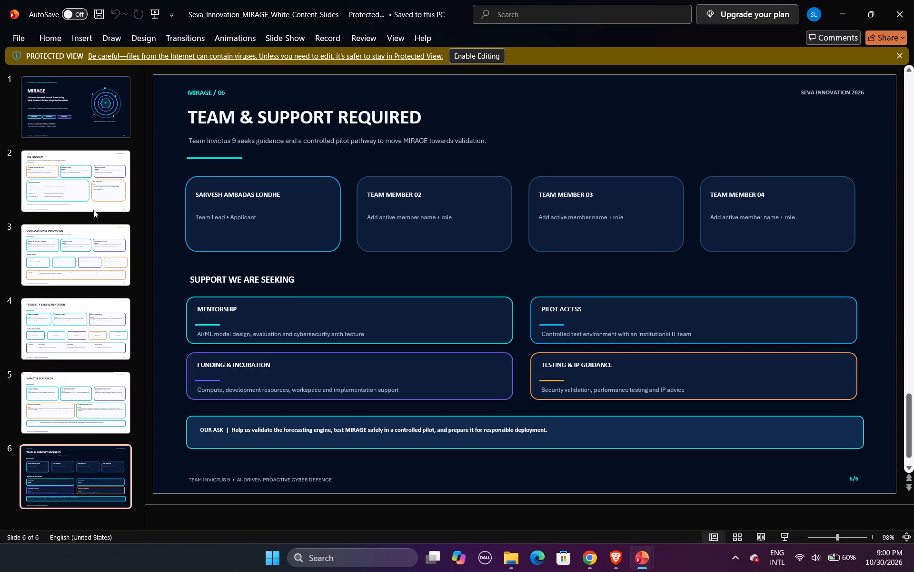
pyautogui.press('Up')
pyautogui.press('Down')
pyautogui.click(275, 223)
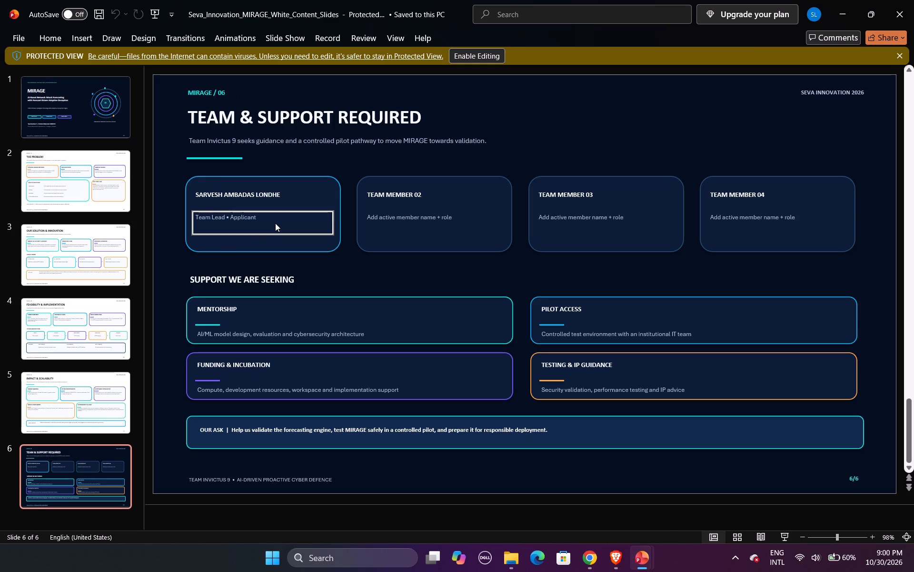
pyautogui.click(275, 223)
pyautogui.scroll(-1, 321, 414)
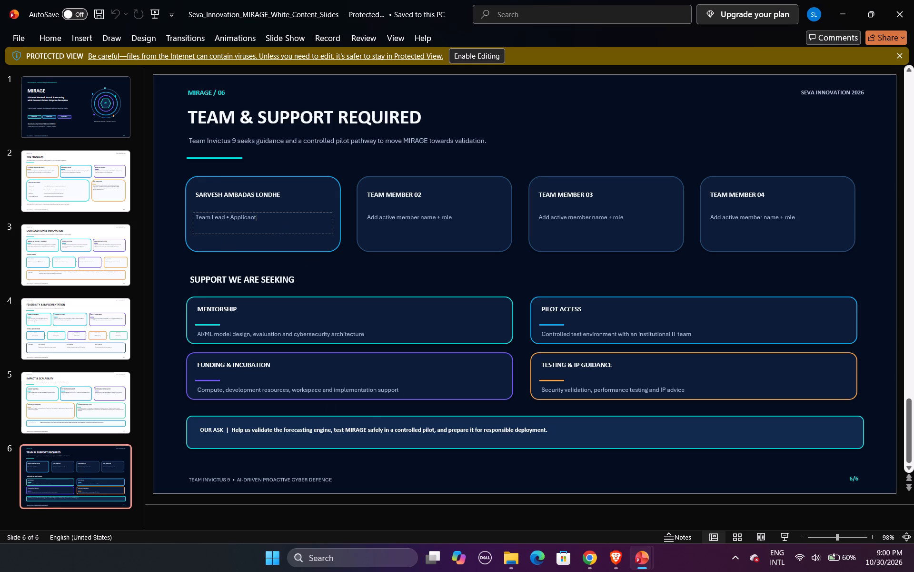
pyautogui.scroll(1, 369, 404)
pyautogui.hscroll(1, 369, 404)
pyautogui.scroll(3, 95, 178)
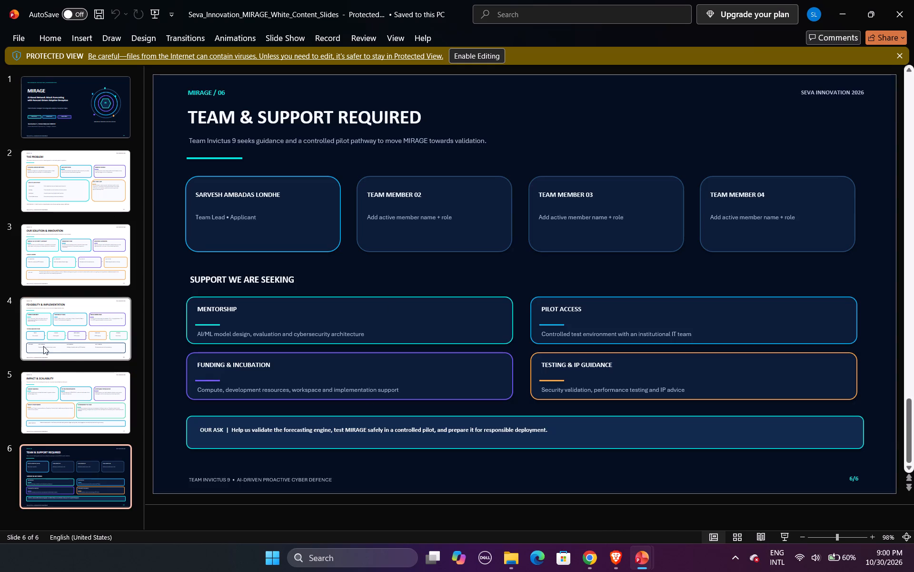
# Go back through the Impact, Feasibility and Solution slides to The Problem slide for another look.
pyautogui.click(35, 370)
pyautogui.click(77, 303)
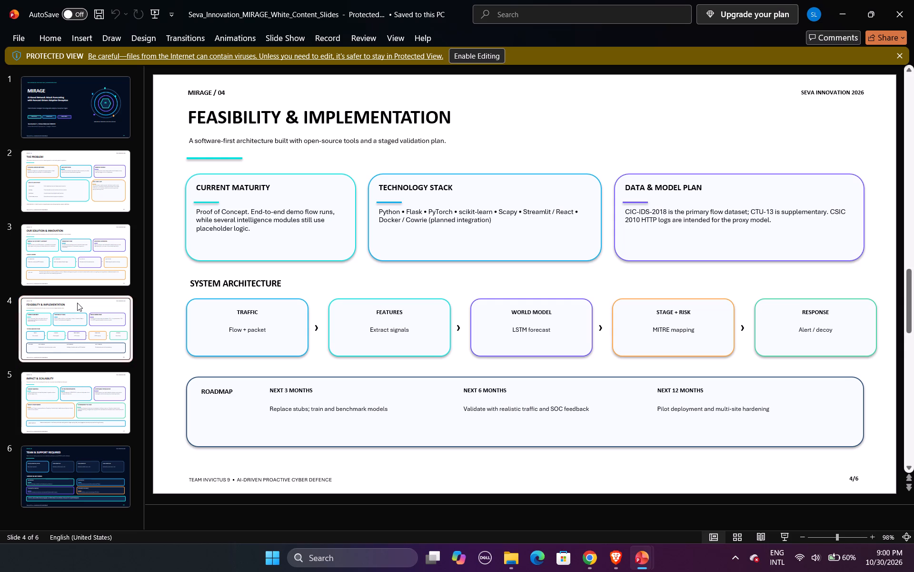
pyautogui.click(84, 272)
pyautogui.click(88, 209)
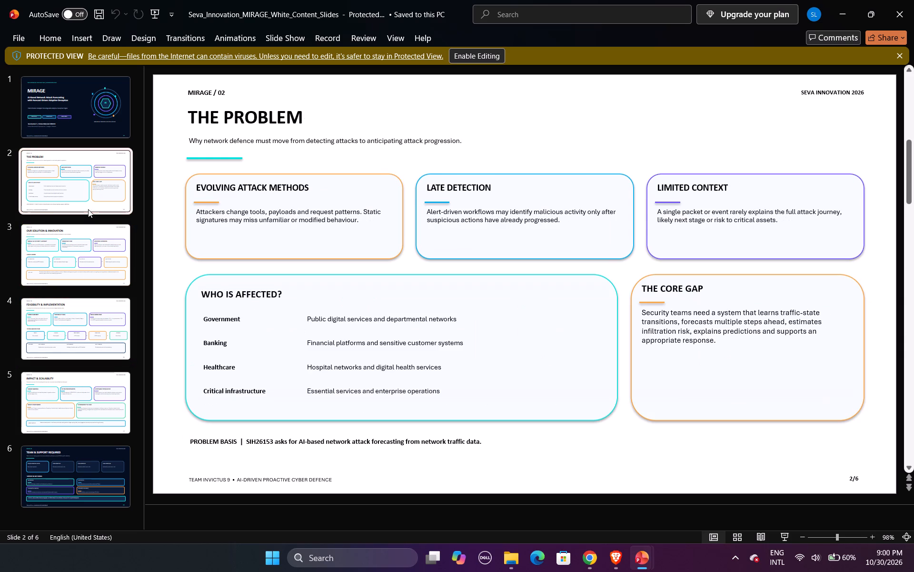
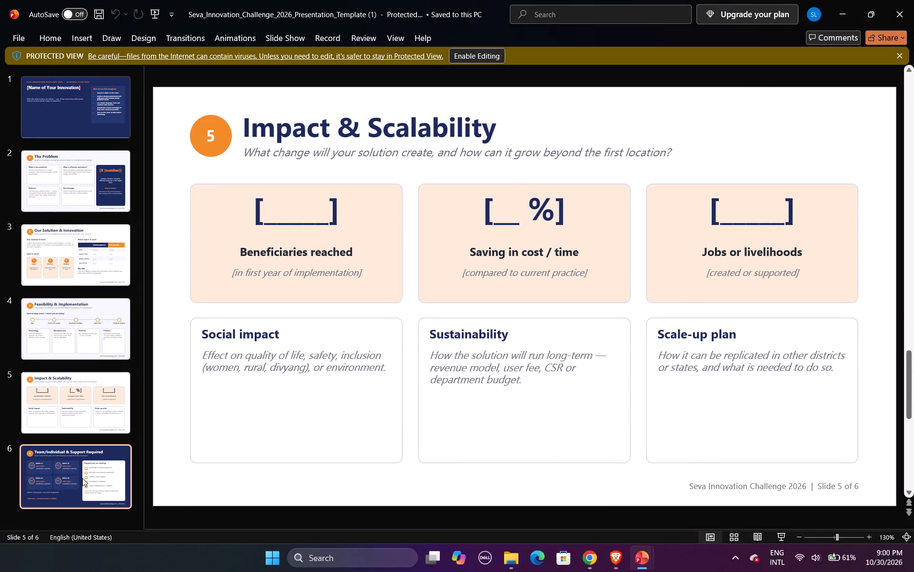
# Compare the challenge template's Team/Individual & Support Required slide with the MIRAGE white-content deck's Problem, Team & Support, and Impact slides, ending on the template.
pyautogui.scroll(-1, 324, 317)
pyautogui.click(436, 242)
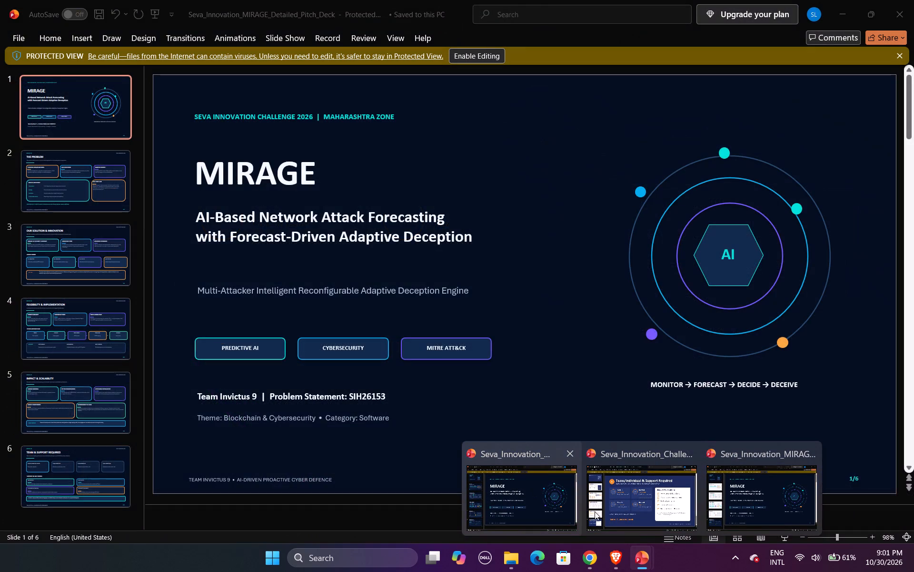
pyautogui.click(757, 493)
pyautogui.click(33, 180)
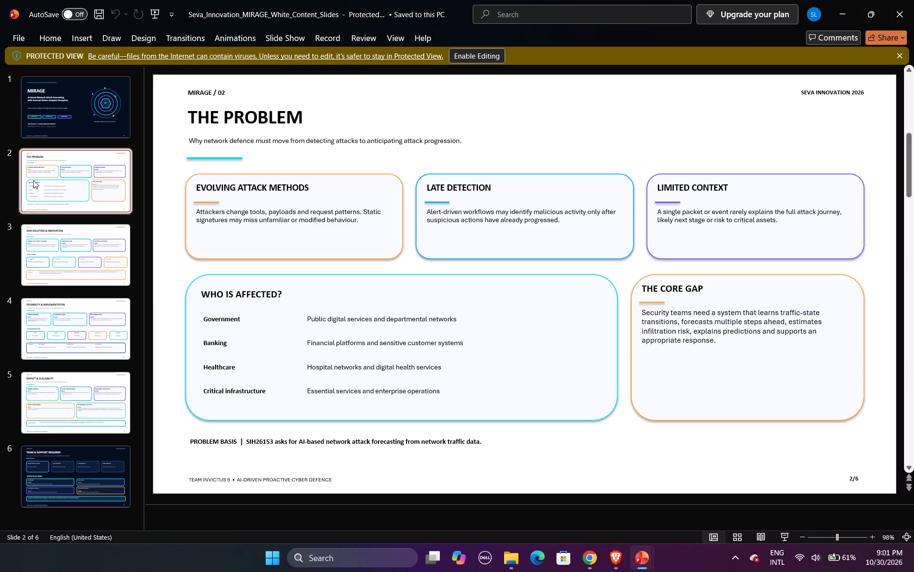
pyautogui.click(62, 503)
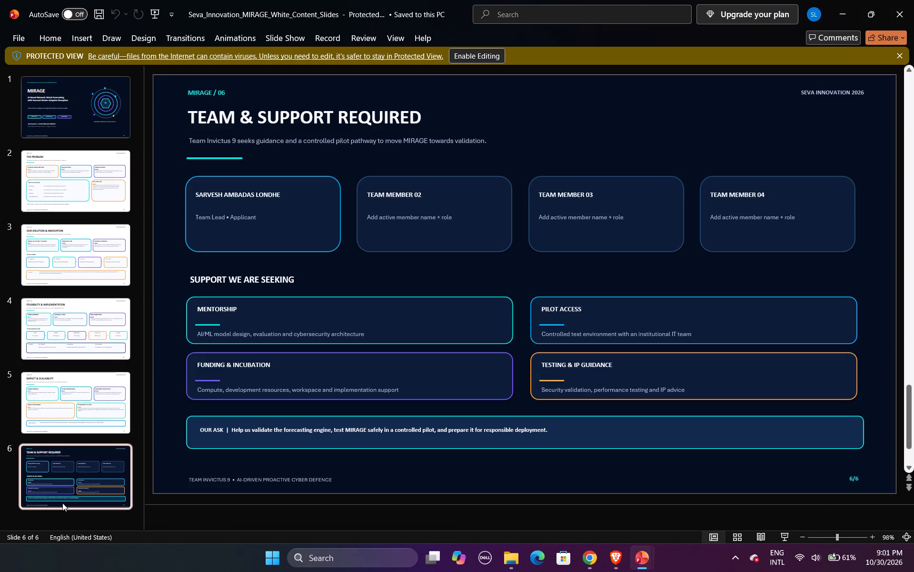
pyautogui.click(89, 406)
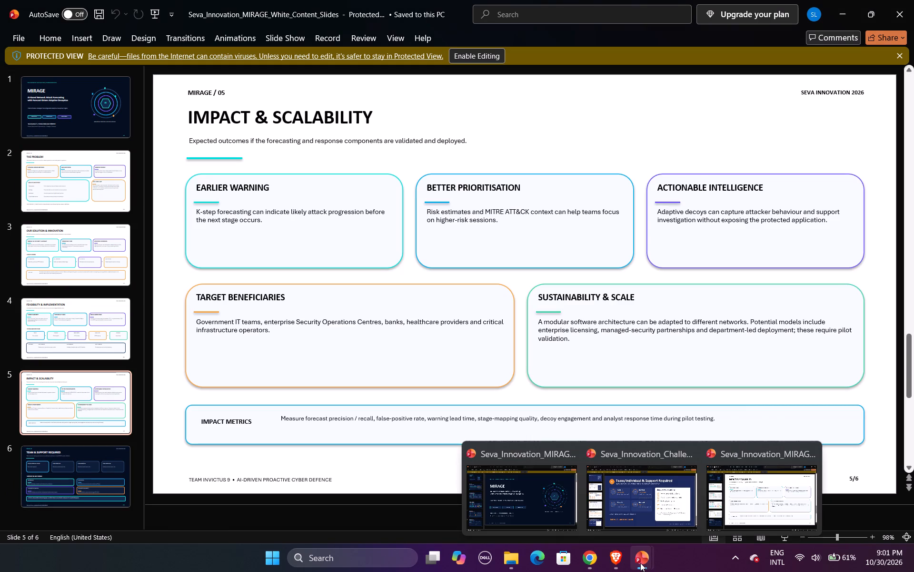
pyautogui.click(740, 492)
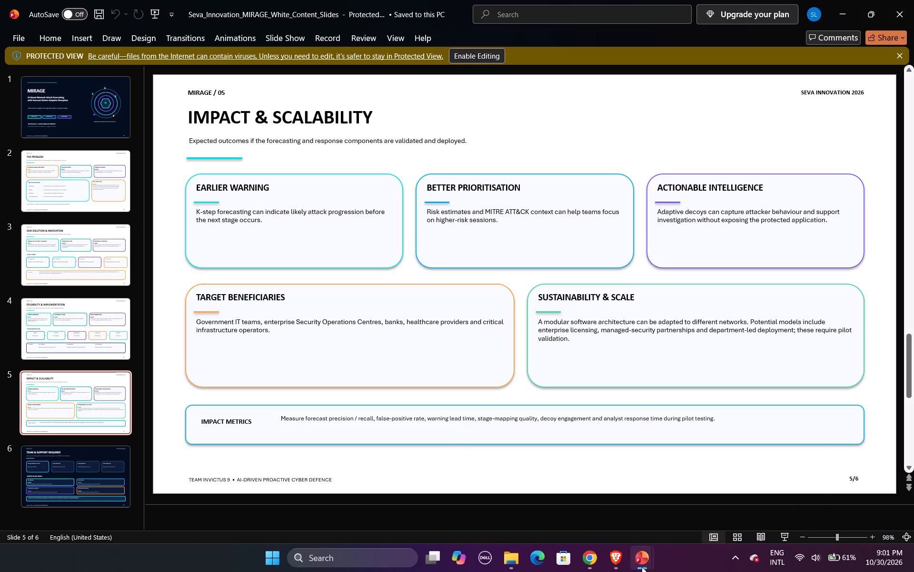
pyautogui.click(637, 496)
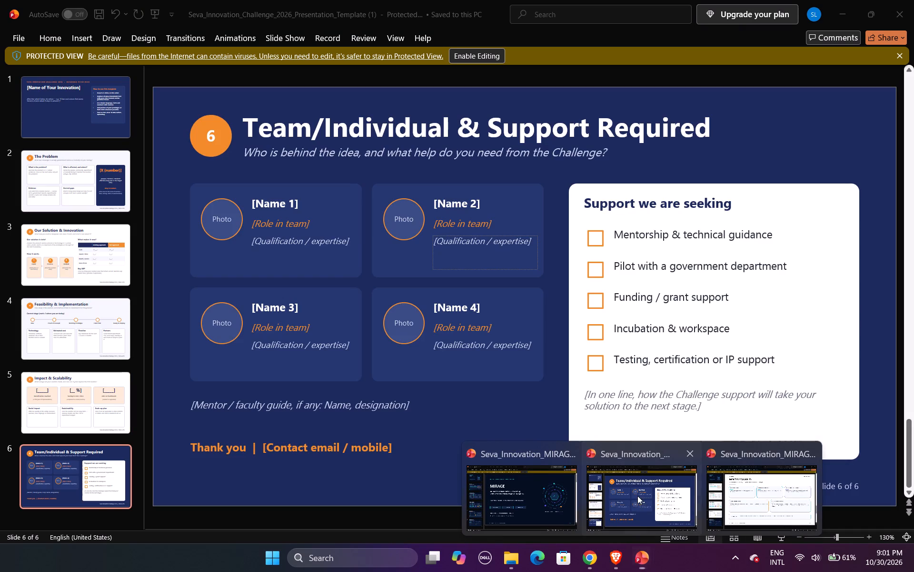
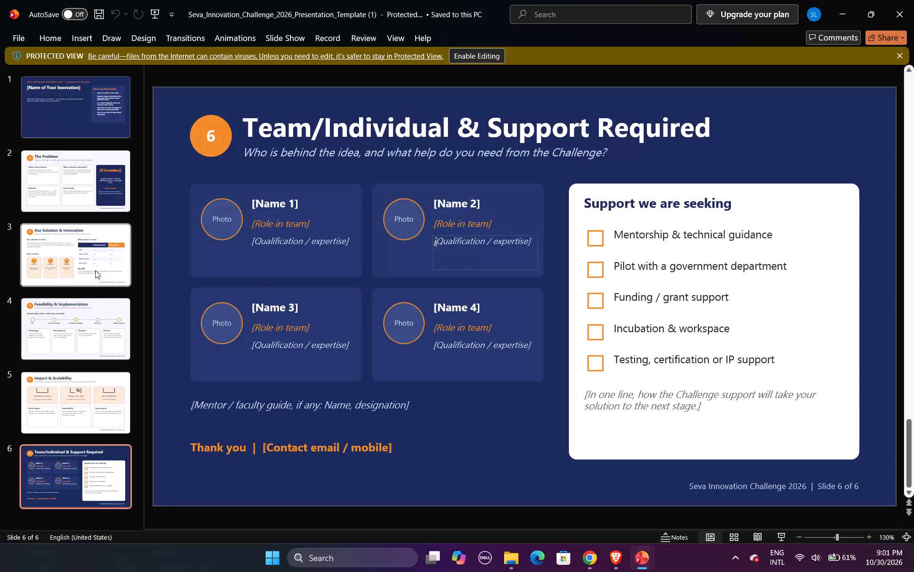
# Review the challenge template's title slide and its usage instructions against the Impact & Scalability and Team/Individual & Support Required slides.
pyautogui.scroll(9, 95, 270)
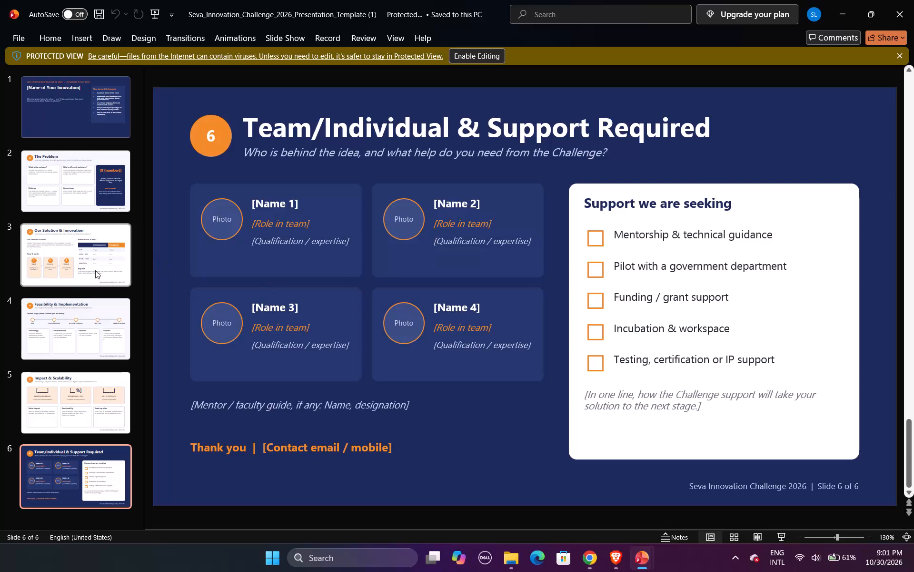
pyautogui.click(108, 107)
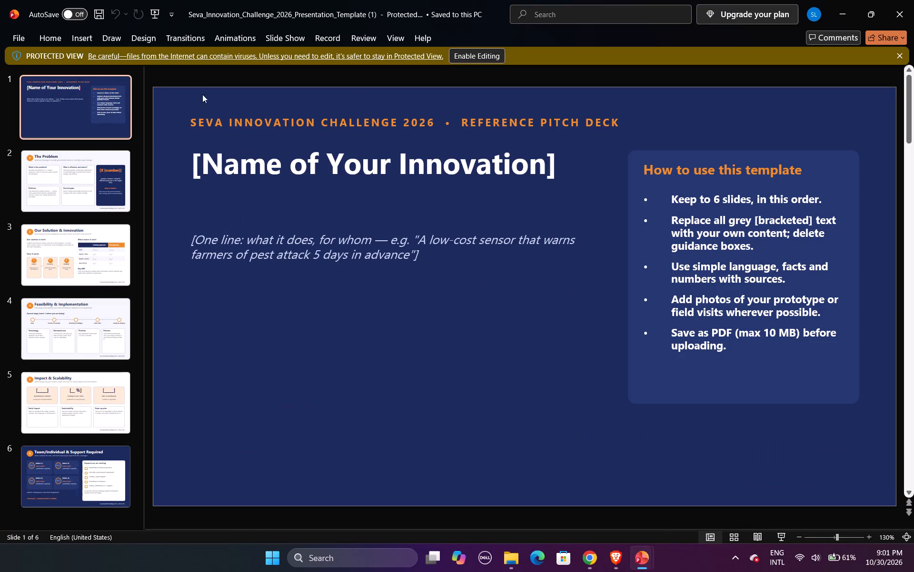
pyautogui.click(63, 476)
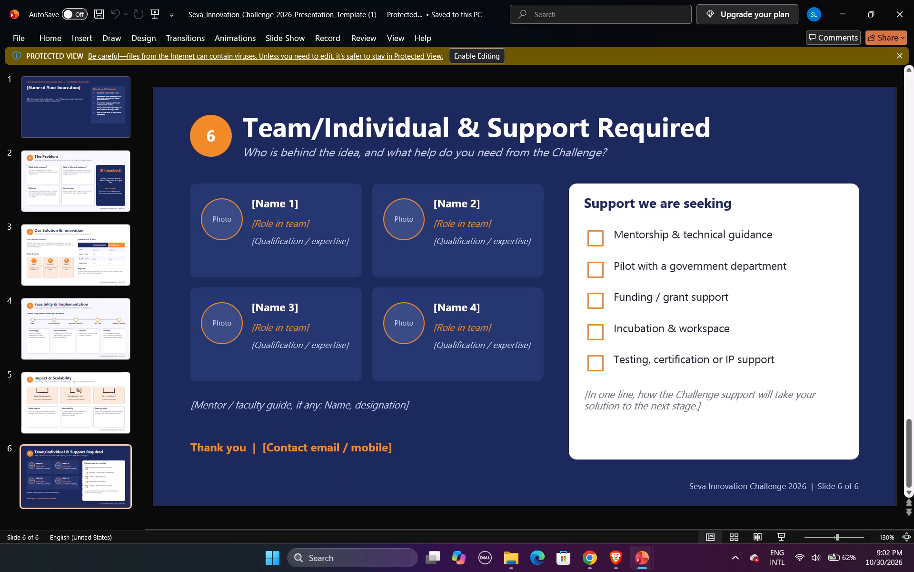
pyautogui.click(80, 382)
pyautogui.click(74, 464)
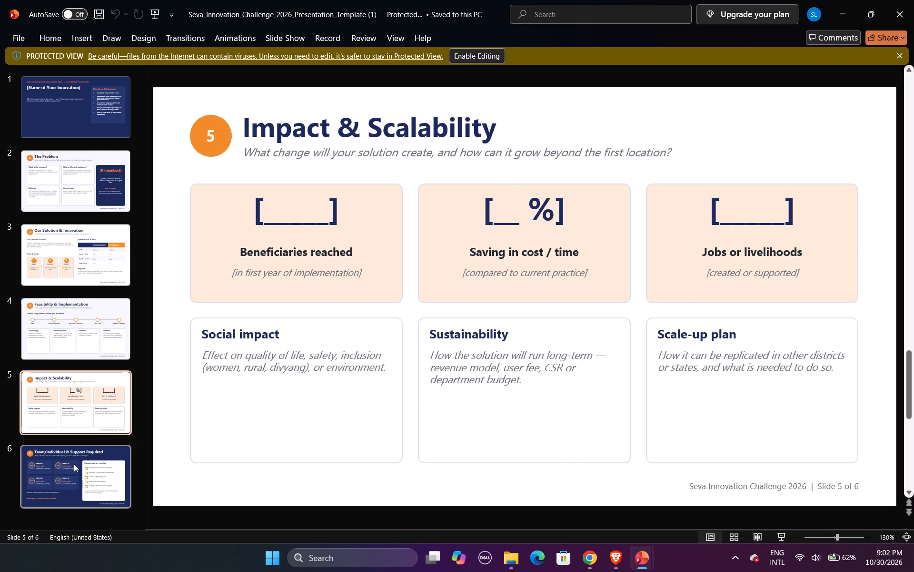
pyautogui.scroll(1, 70, 327)
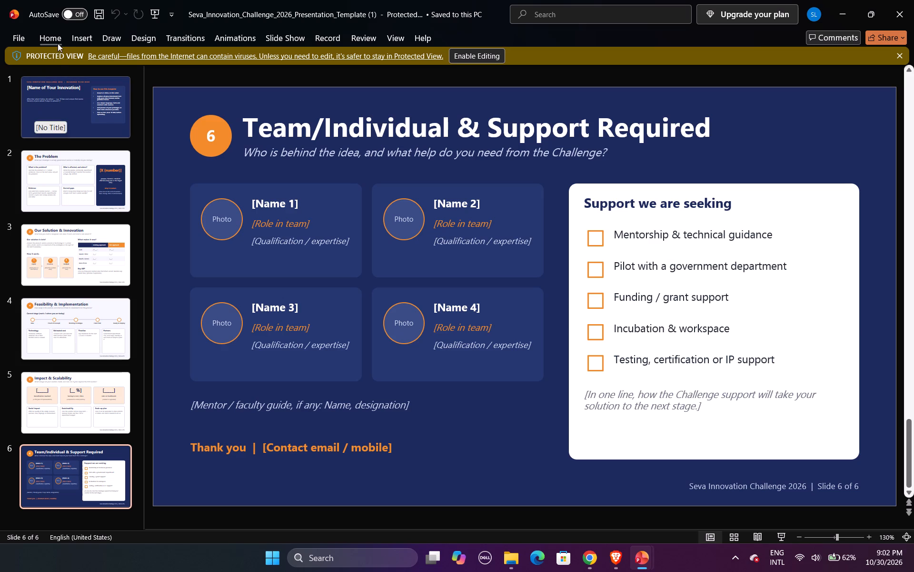
pyautogui.click(62, 83)
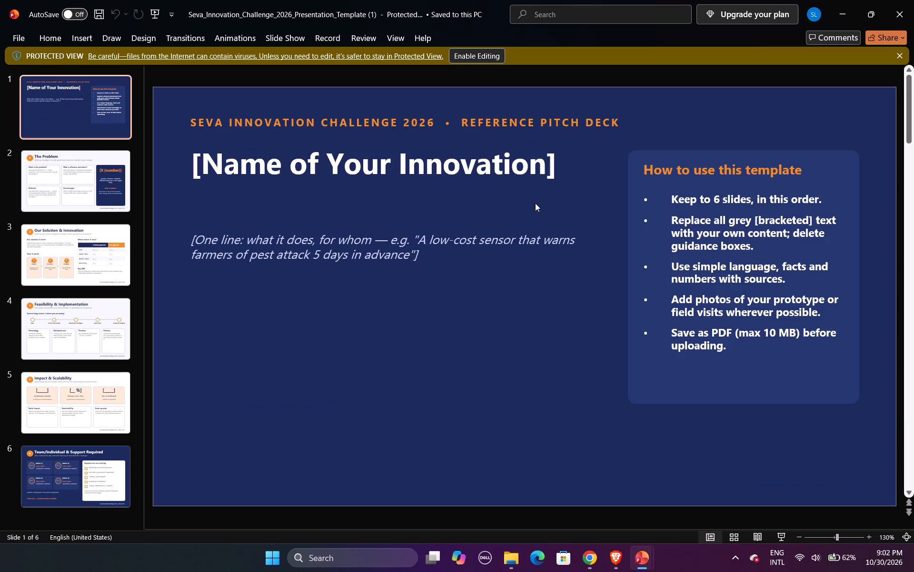
pyautogui.moveTo(219, 162); pyautogui.dragTo(495, 158)
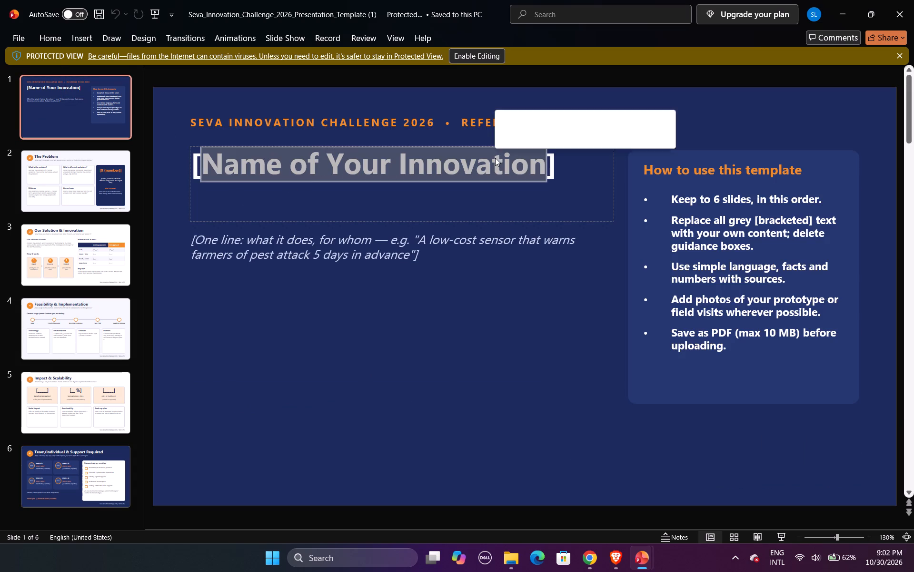
pyautogui.click(495, 307)
pyautogui.click(62, 463)
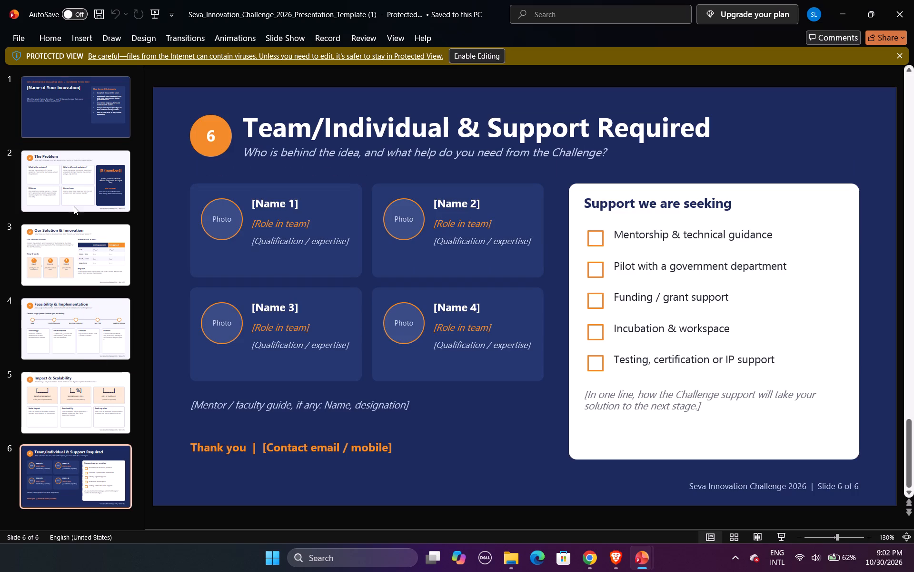
pyautogui.click(60, 106)
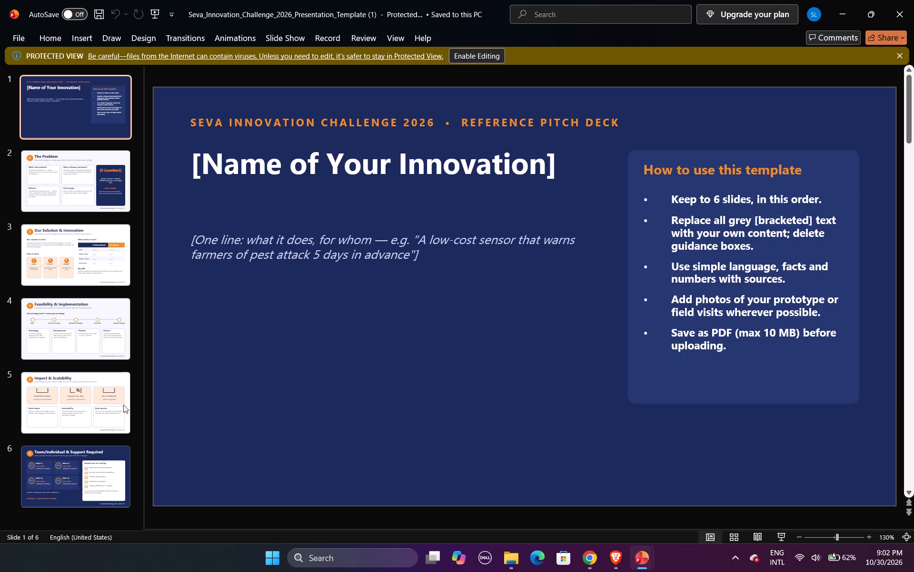
pyautogui.click(84, 470)
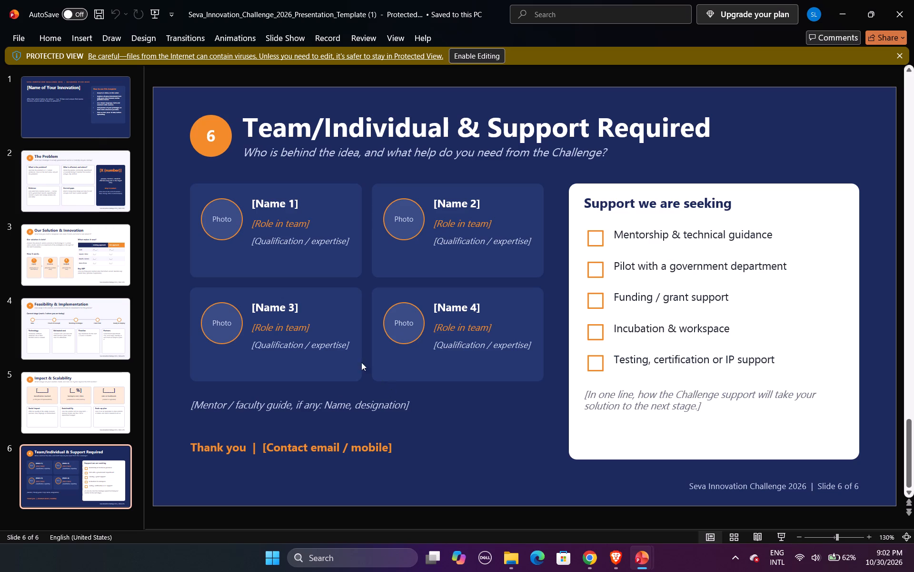
pyautogui.click(107, 121)
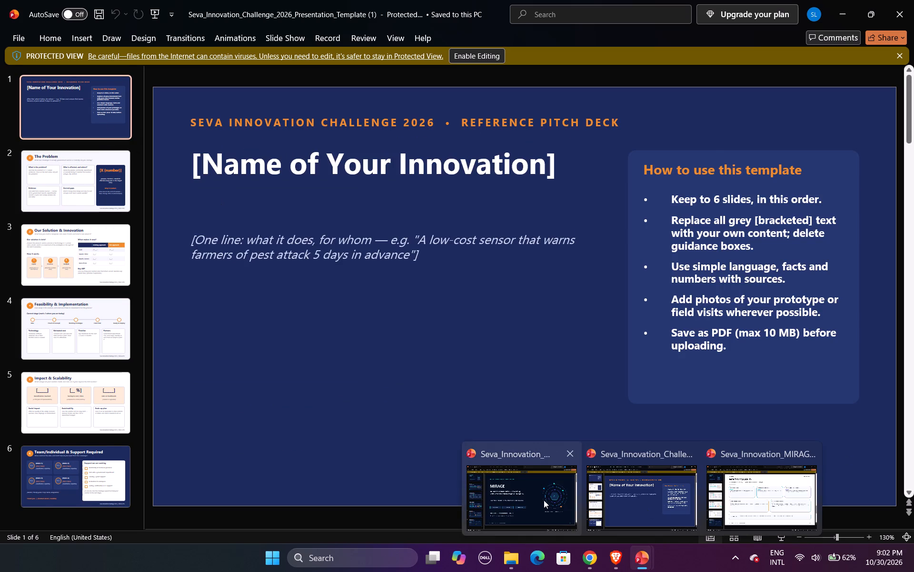
# Switch to the Seva_Innovation_MIRAGE_Detailed_Pitch_Deck presentation to view its title slide.
pyautogui.click(544, 500)
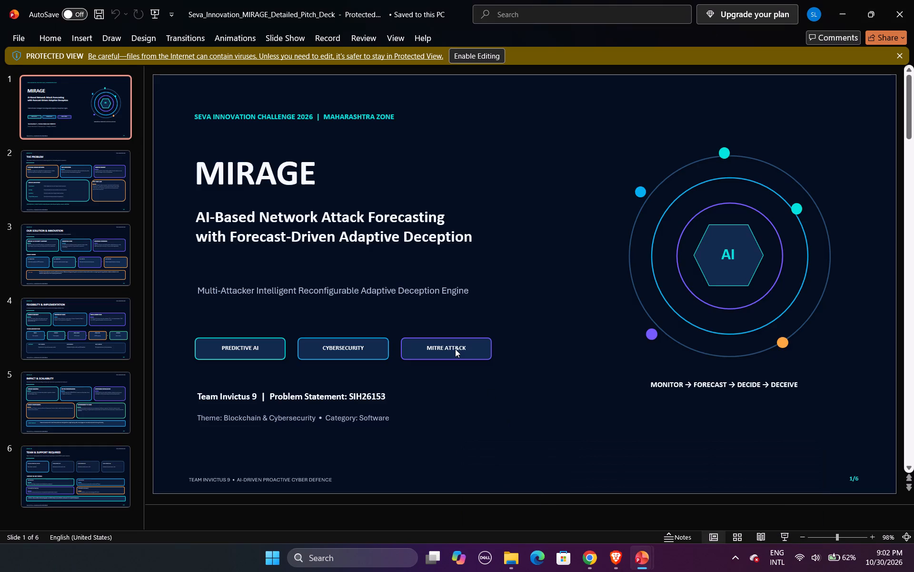
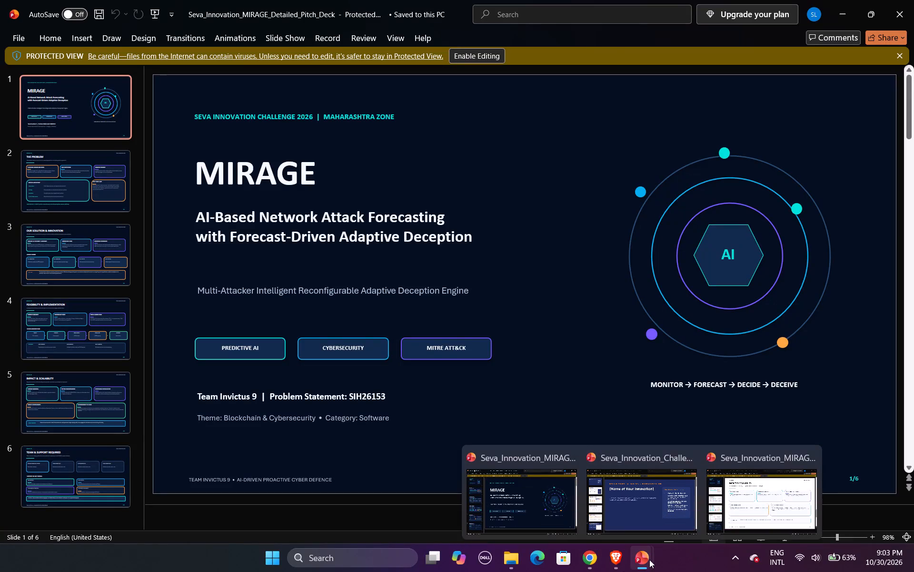
# Switch to the Seva_Innovation_MIRAGE_White_Content_Slides presentation to view its Impact & Scalability slide.
pyautogui.click(745, 500)
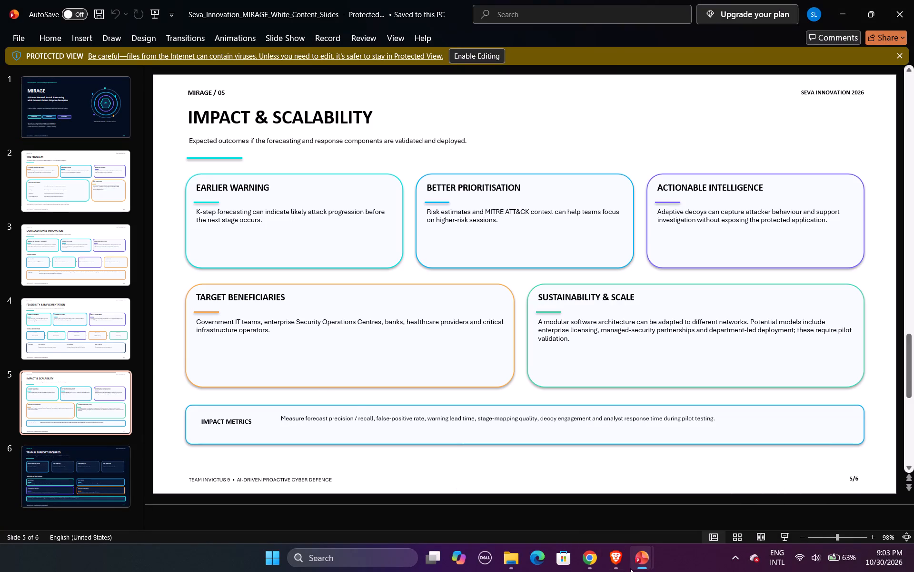
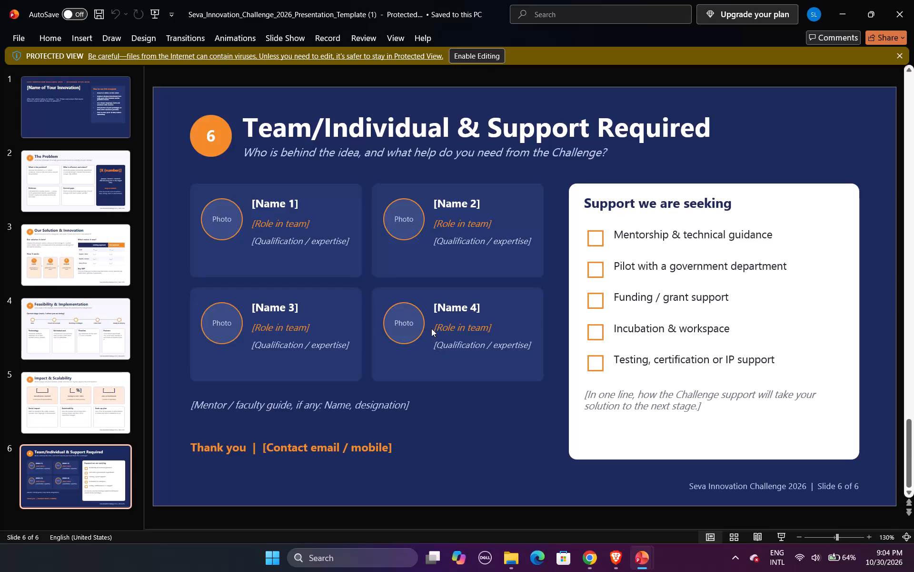
# Return to the start of the Seva Innovation Challenge template and view its slide 2, The Problem.
pyautogui.scroll(3, 357, 397)
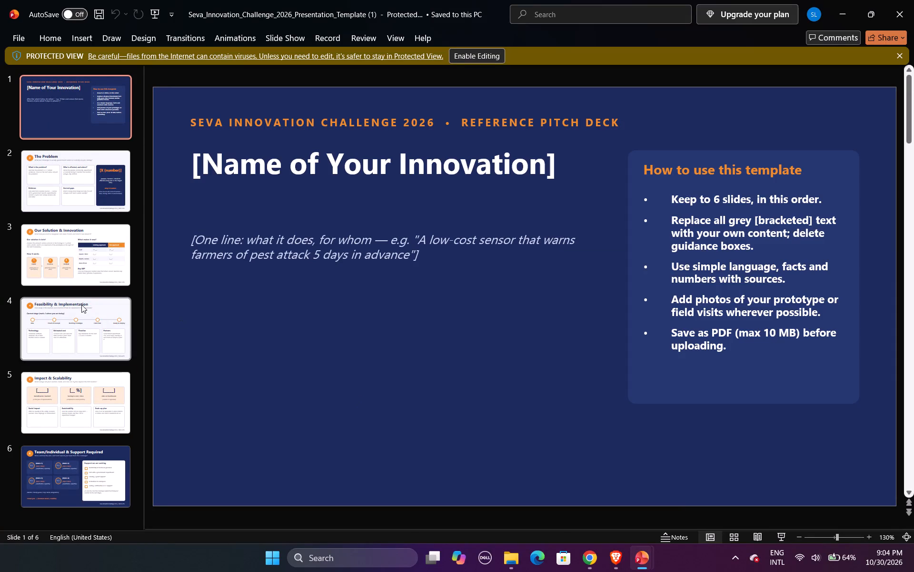
pyautogui.click(41, 163)
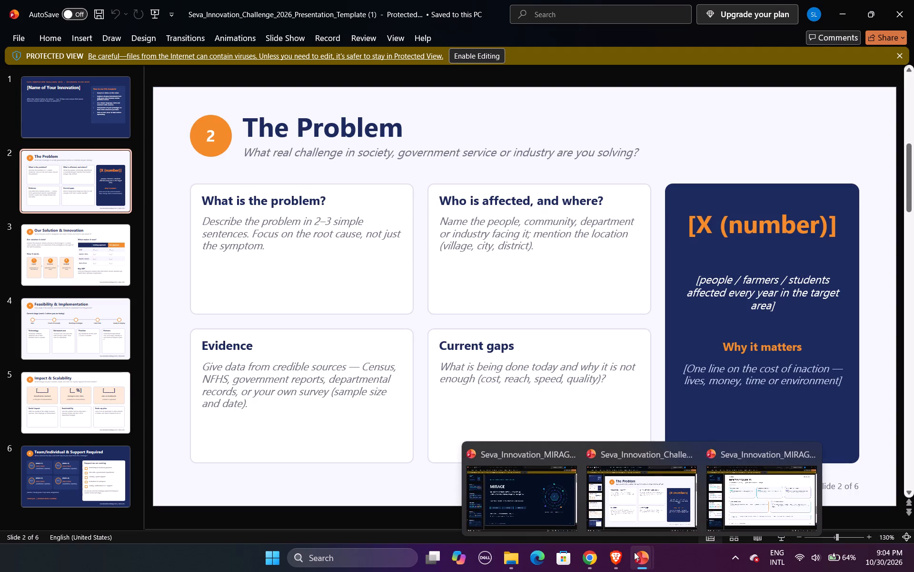
# Search the Downloads folder in File Explorer for mirage, open the MIRAGE (2) presentation and enable editing.
pyautogui.click(504, 561)
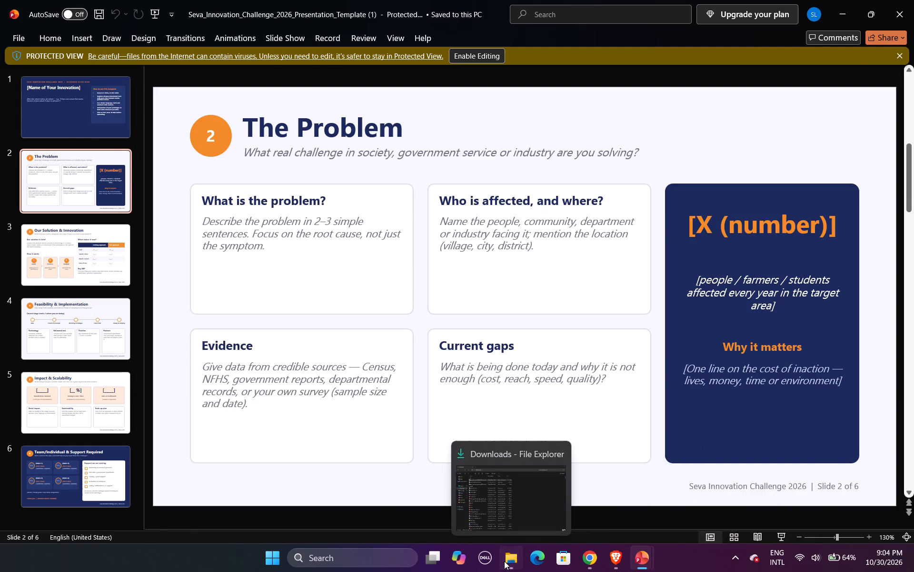
pyautogui.click(105, 50)
pyautogui.click(106, 43)
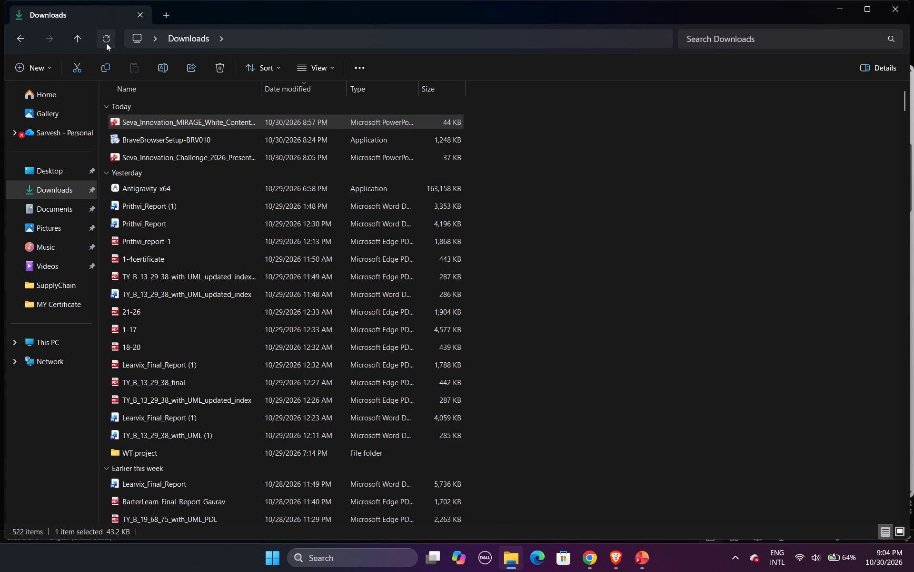
pyautogui.write('mir')
pyautogui.click(736, 44)
pyautogui.write('mirage')
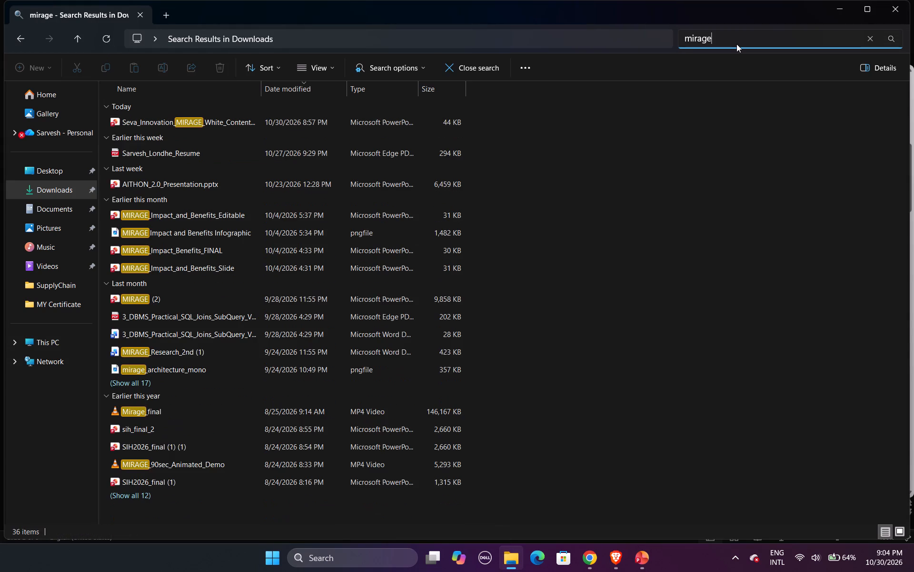
pyautogui.doubleClick(172, 301)
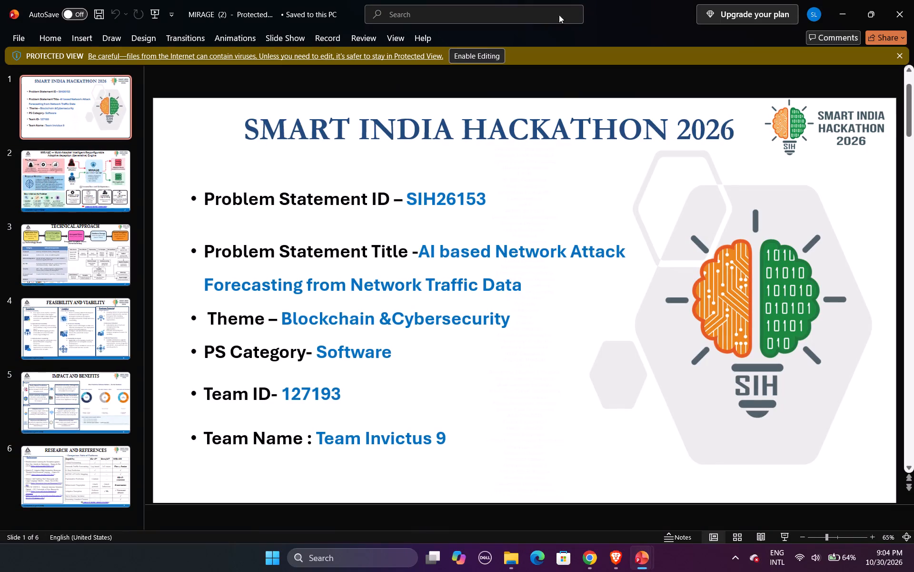
pyautogui.click(482, 51)
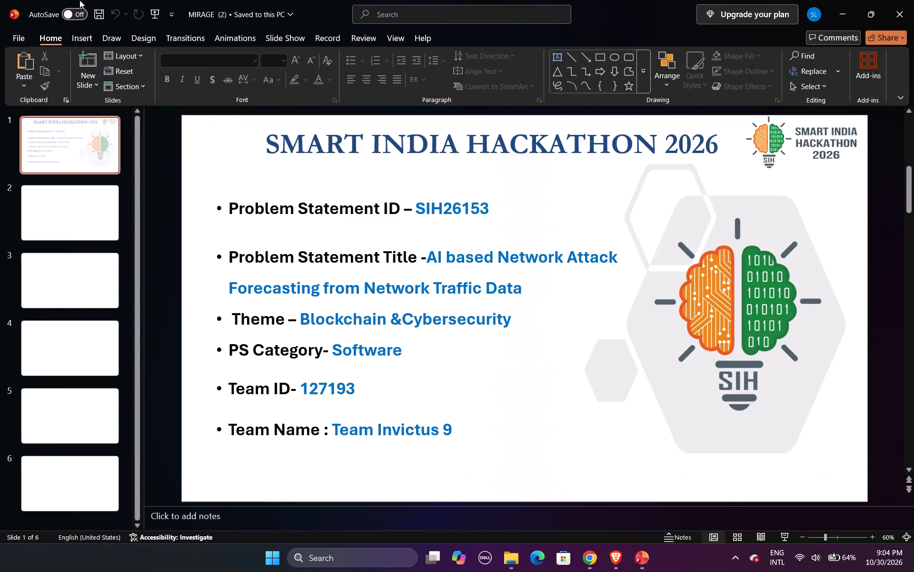
# Save a copy of the presentation in the Documents folder on this PC under the name sevainnovation.
pyautogui.click(14, 38)
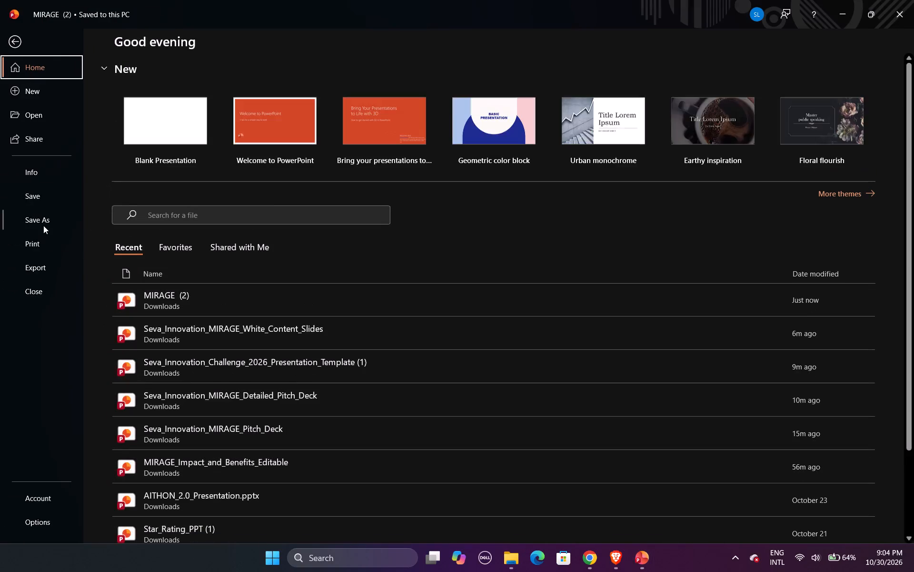
pyautogui.doubleClick(43, 225)
pyautogui.doubleClick(169, 266)
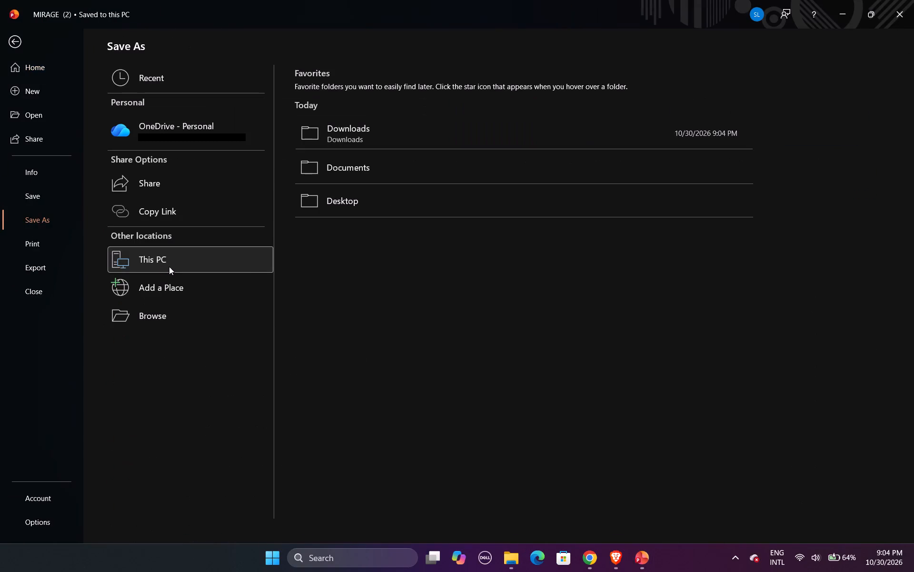
pyautogui.press('BackSpace')
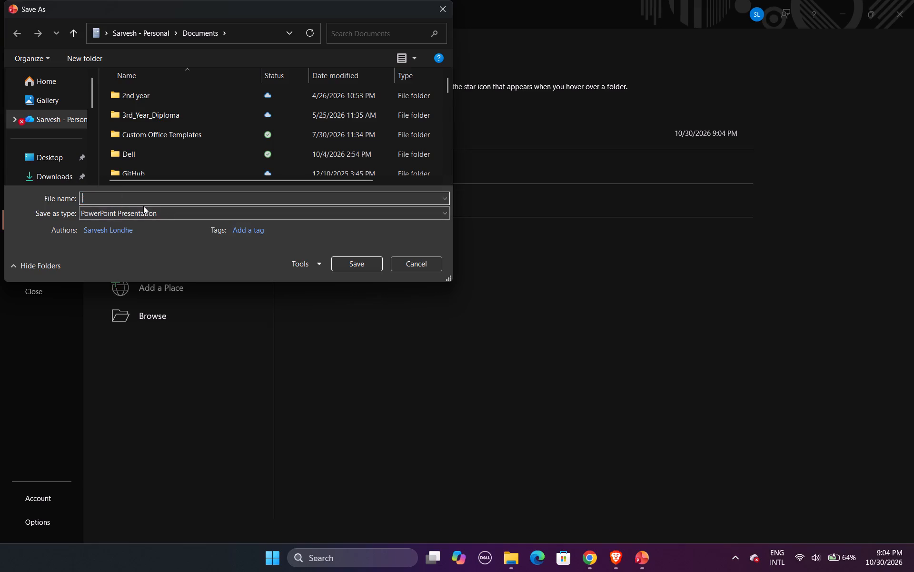
pyautogui.write('seva')
pyautogui.write('inn')
pyautogui.write('ovation')
pyautogui.press('Return')
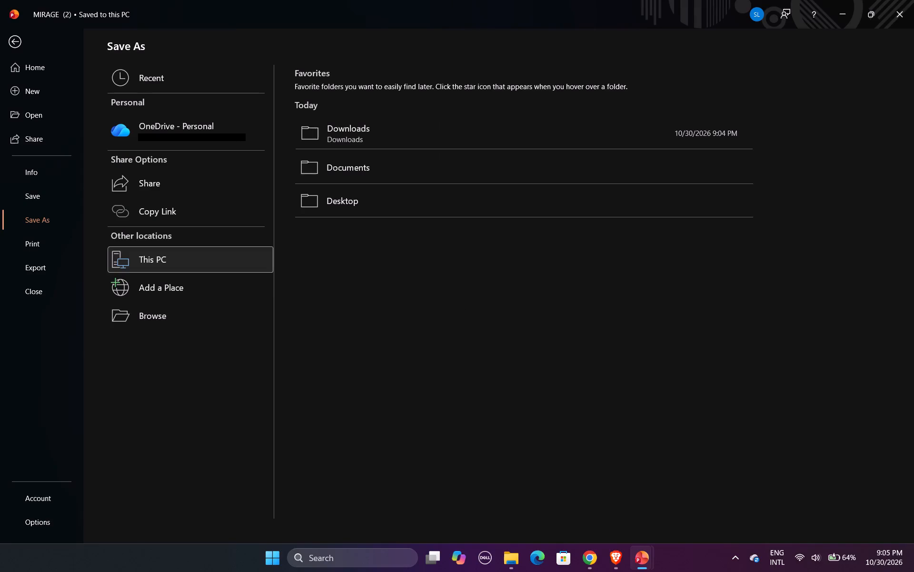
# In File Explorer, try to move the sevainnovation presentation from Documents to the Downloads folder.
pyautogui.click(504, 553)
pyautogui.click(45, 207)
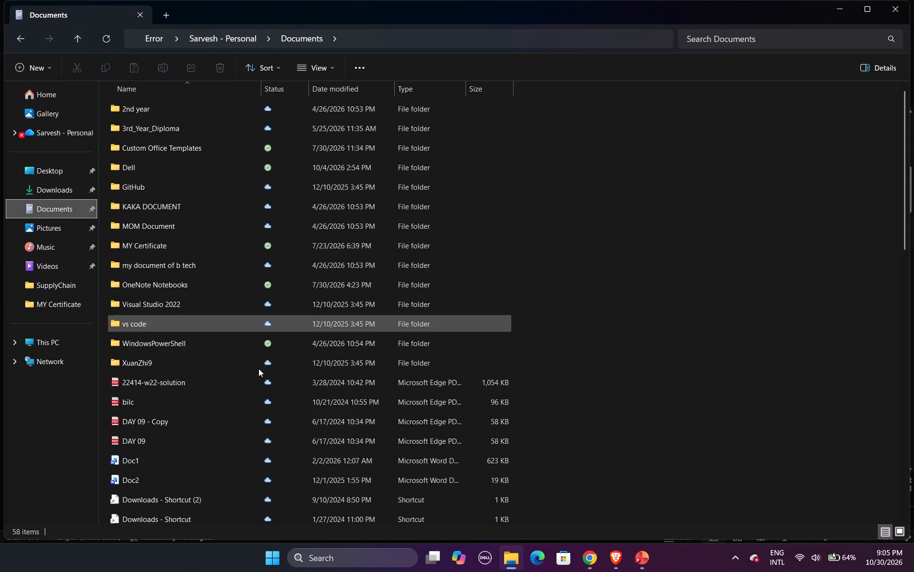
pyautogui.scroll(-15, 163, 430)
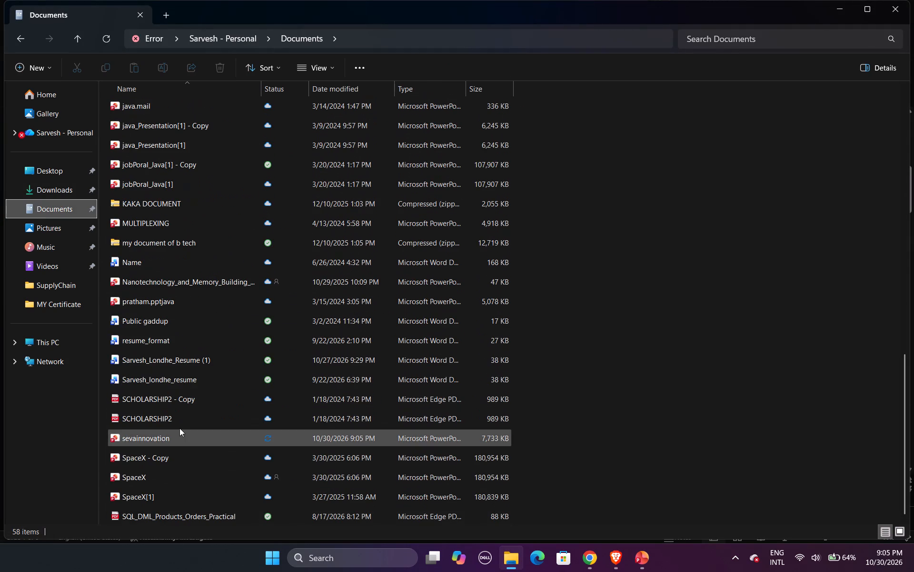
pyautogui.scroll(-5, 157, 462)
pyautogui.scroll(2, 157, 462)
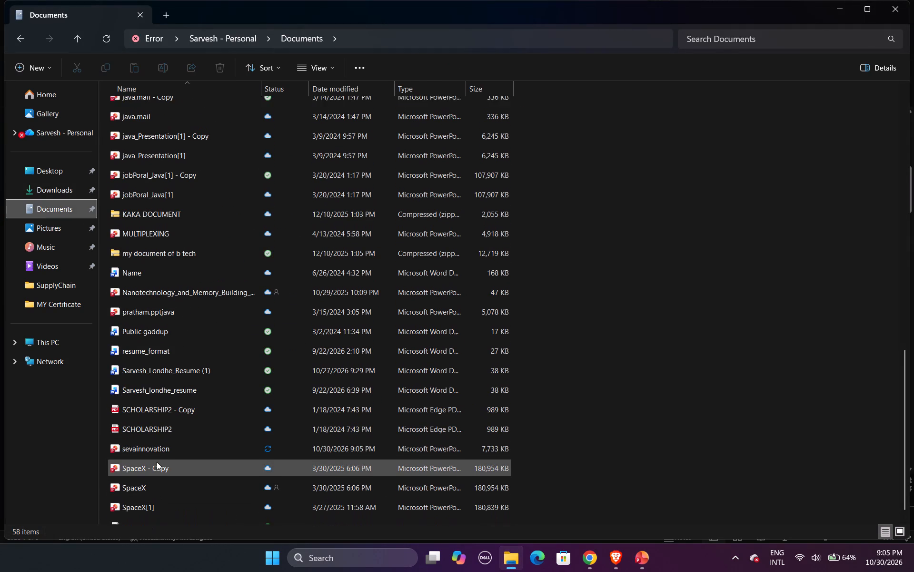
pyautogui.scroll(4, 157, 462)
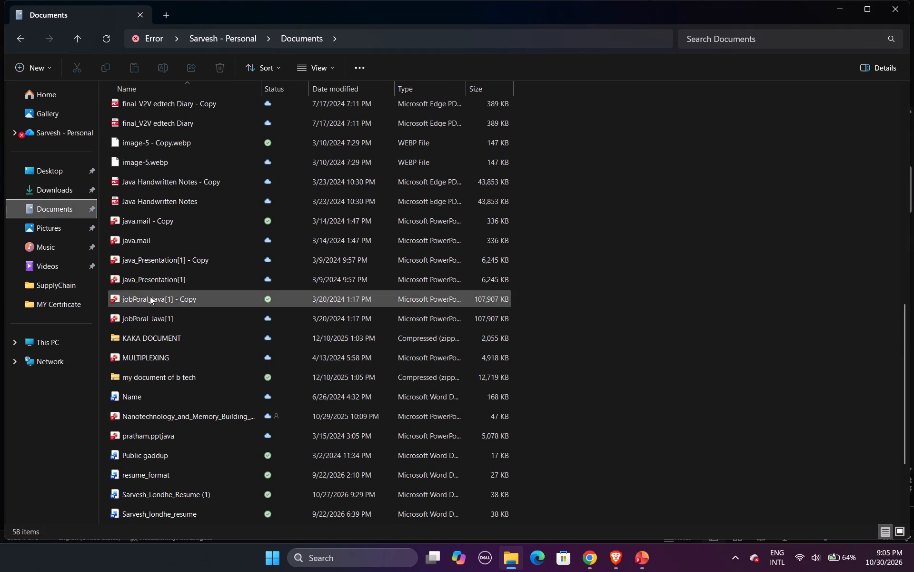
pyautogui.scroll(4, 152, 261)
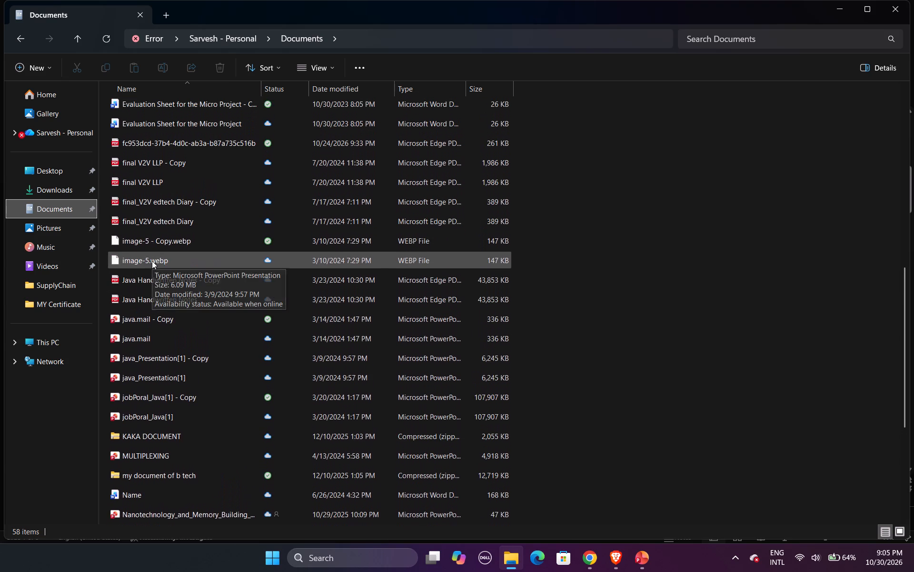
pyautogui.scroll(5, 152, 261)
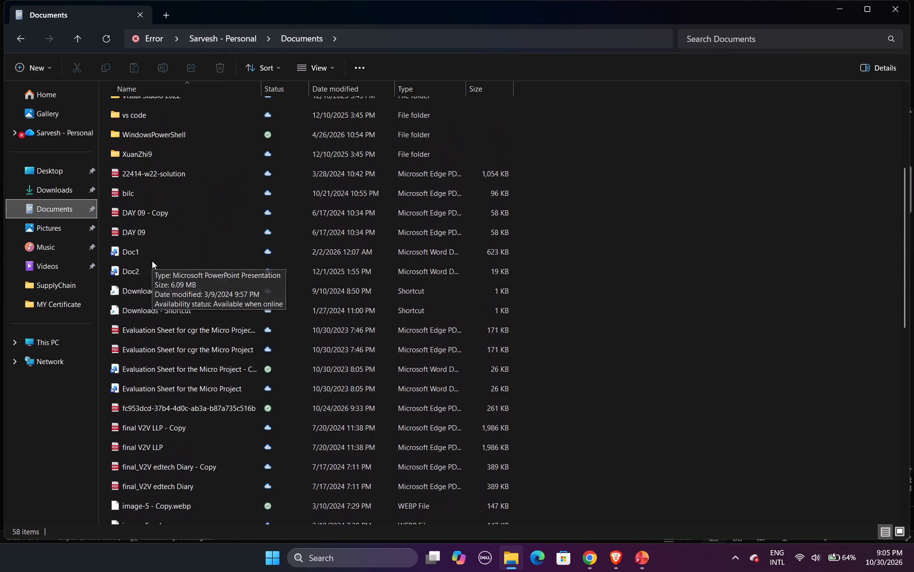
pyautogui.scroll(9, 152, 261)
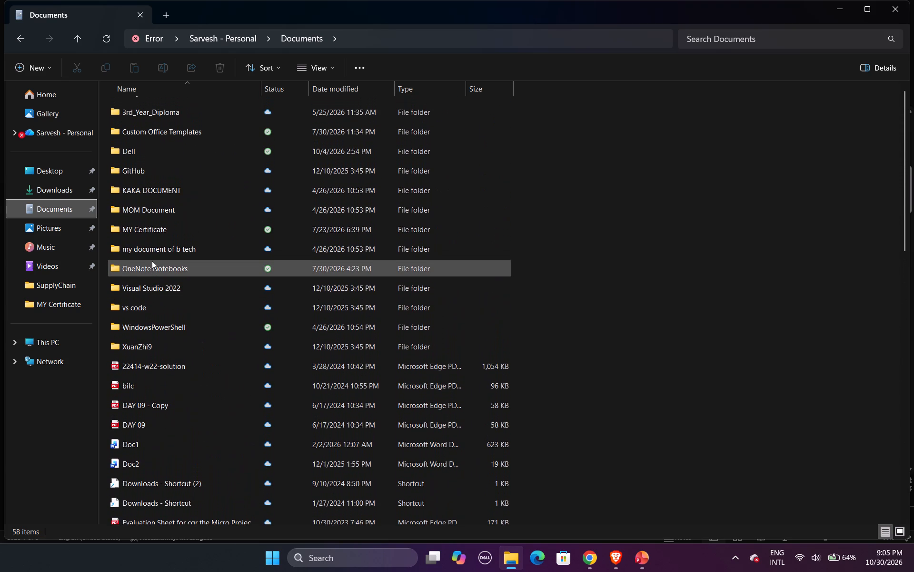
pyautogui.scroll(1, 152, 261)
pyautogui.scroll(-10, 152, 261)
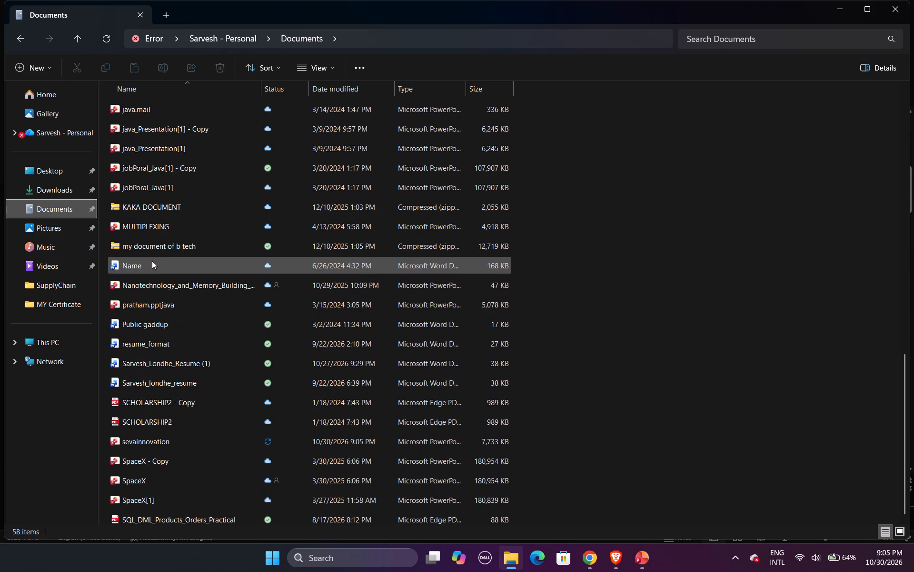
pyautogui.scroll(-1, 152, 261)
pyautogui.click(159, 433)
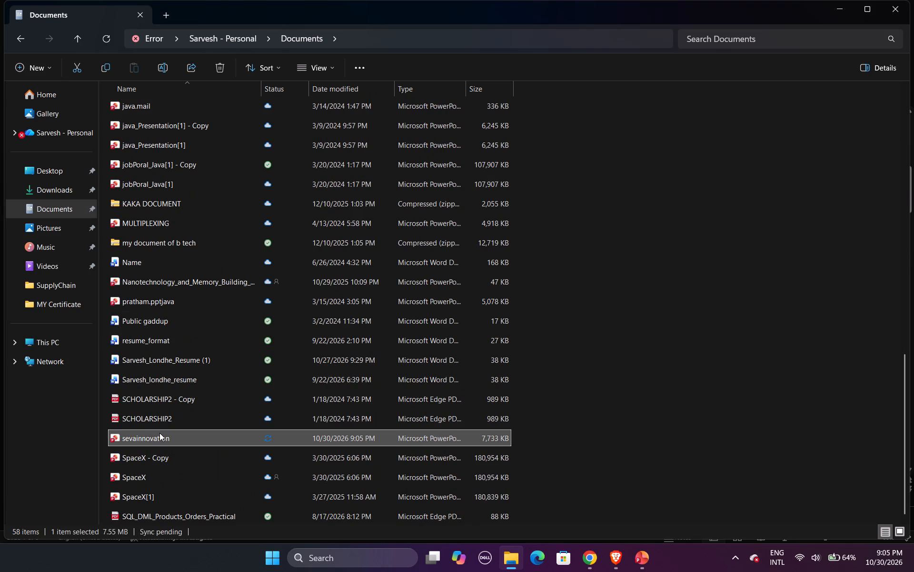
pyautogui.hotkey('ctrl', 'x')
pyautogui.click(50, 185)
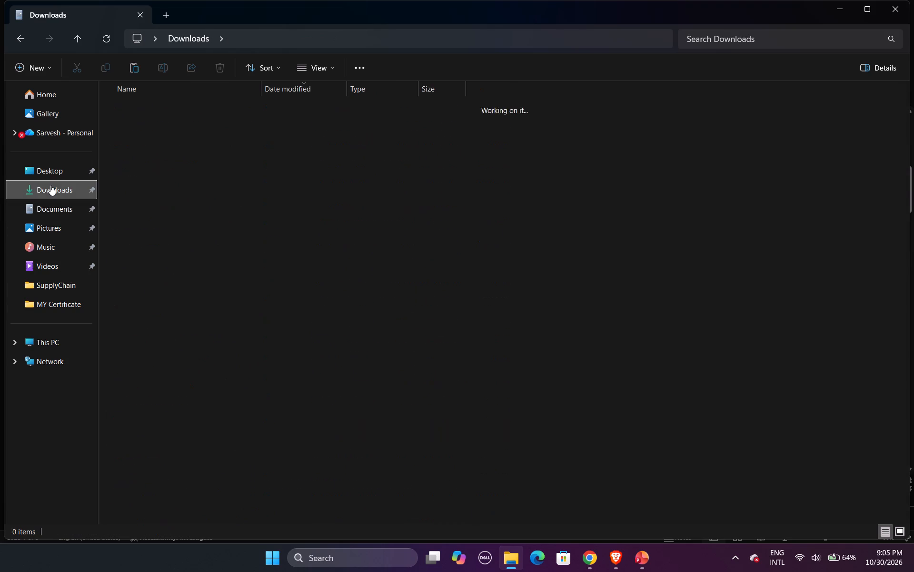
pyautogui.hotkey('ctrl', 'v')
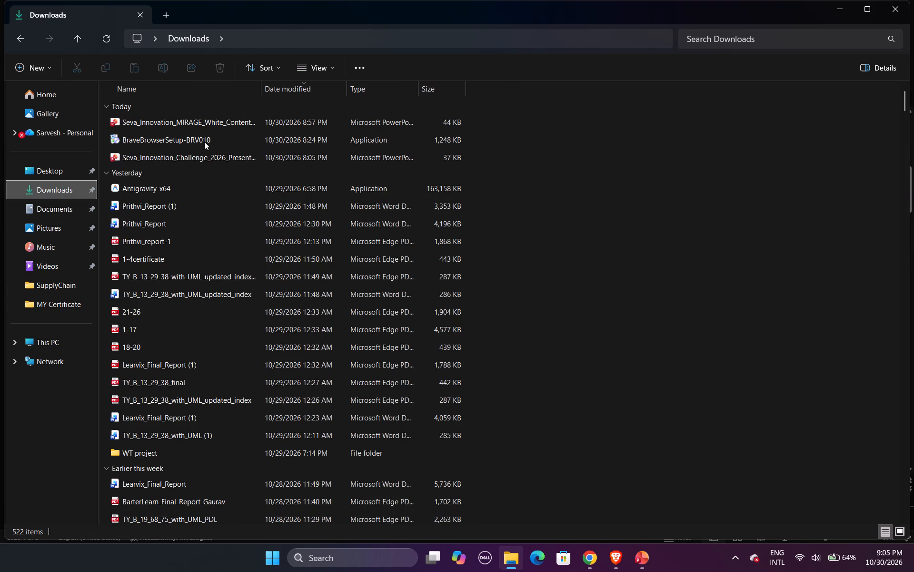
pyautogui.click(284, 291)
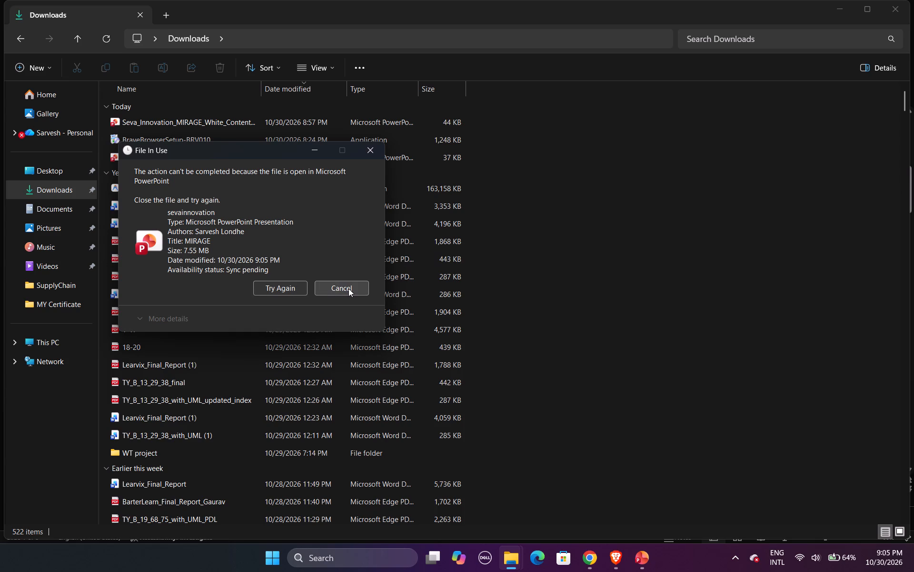
# Close the open sevainnovation presentation in PowerPoint and cancel the pending file move.
pyautogui.click(641, 560)
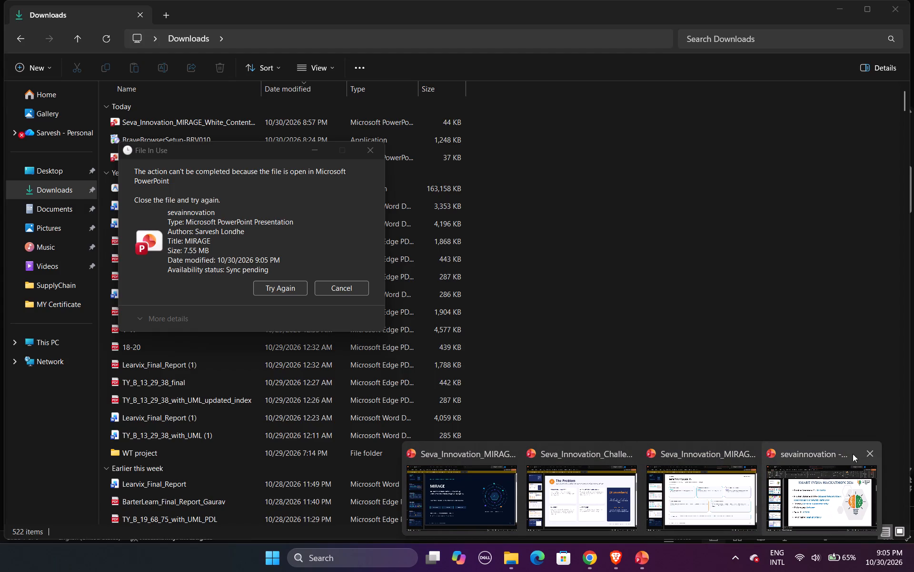
pyautogui.click(862, 454)
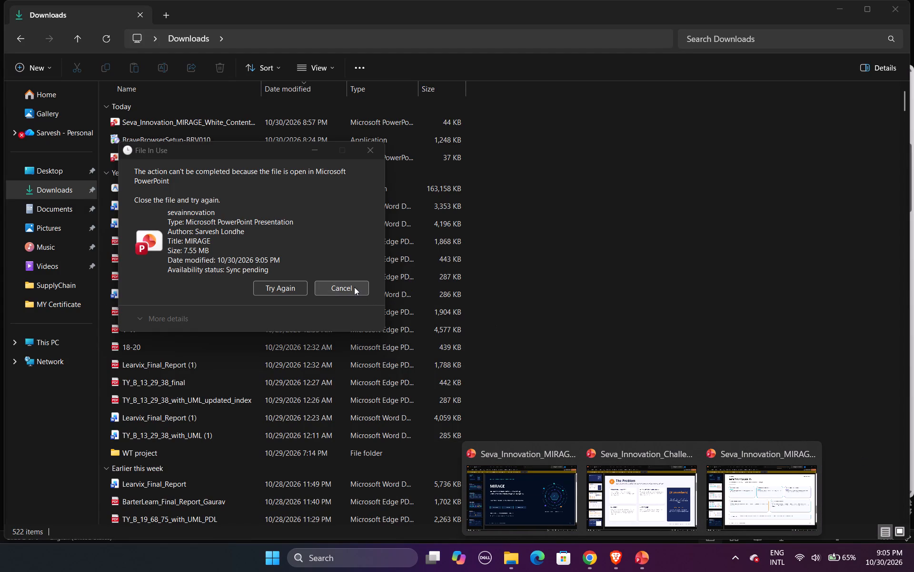
pyautogui.click(354, 287)
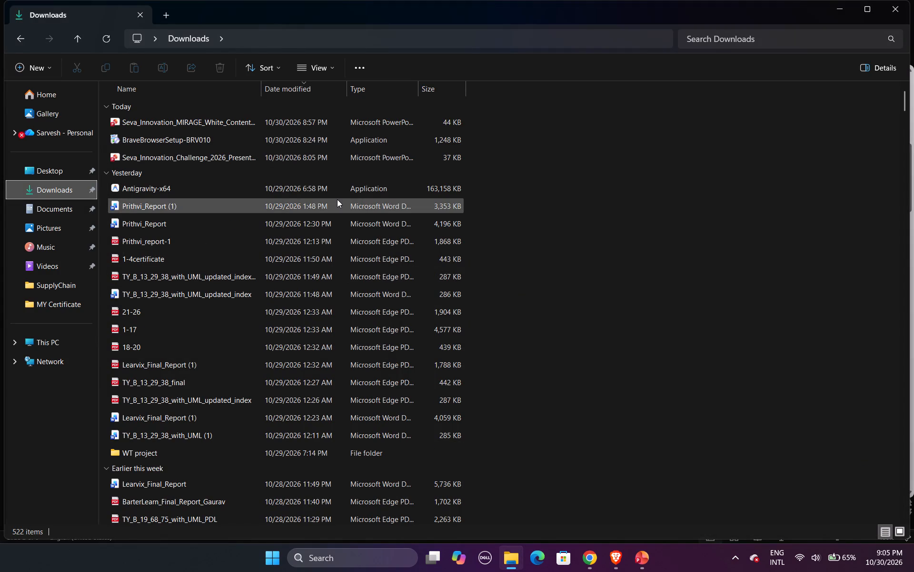
# Move the sevainnovation presentation from the Documents folder to the Downloads folder.
pyautogui.hotkey('ctrl', 'v')
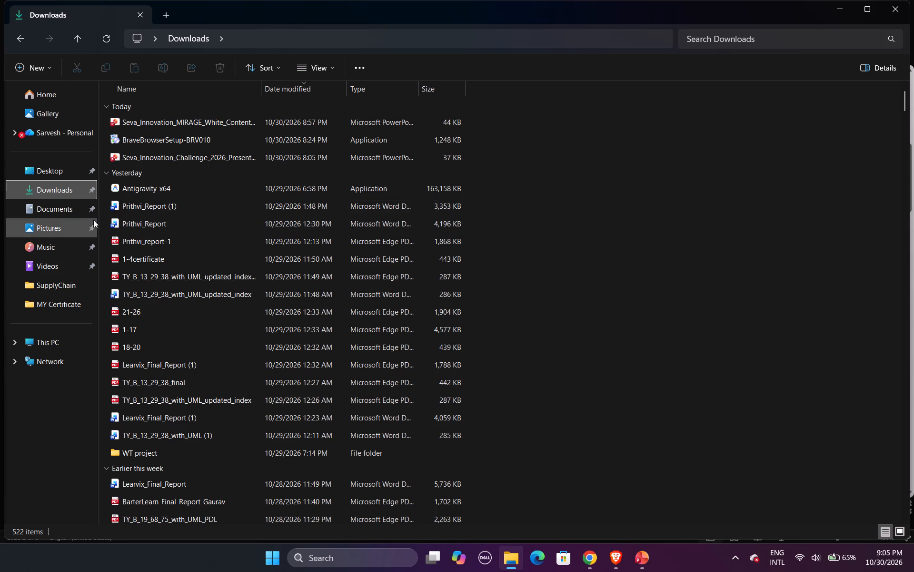
pyautogui.click(59, 202)
pyautogui.scroll(-3, 242, 276)
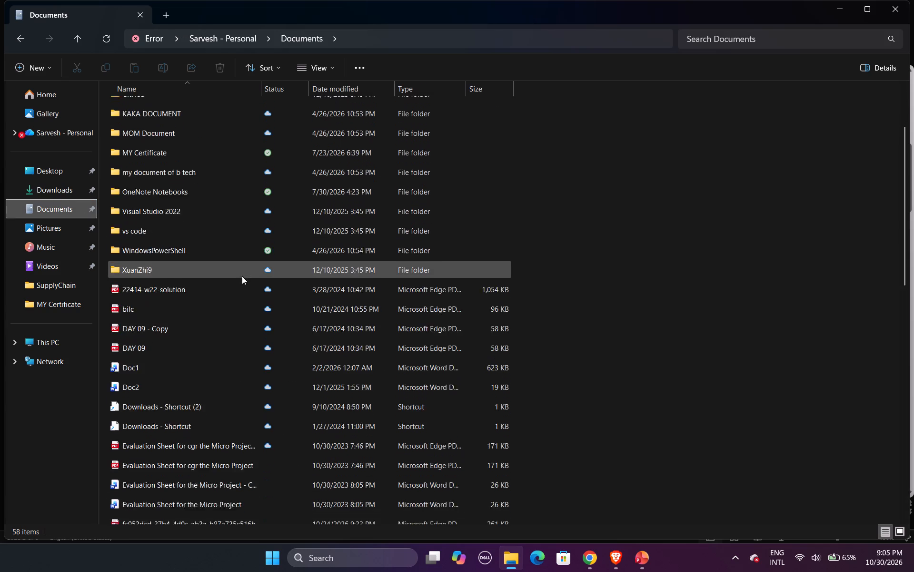
pyautogui.scroll(-4, 242, 276)
pyautogui.scroll(-4, 173, 317)
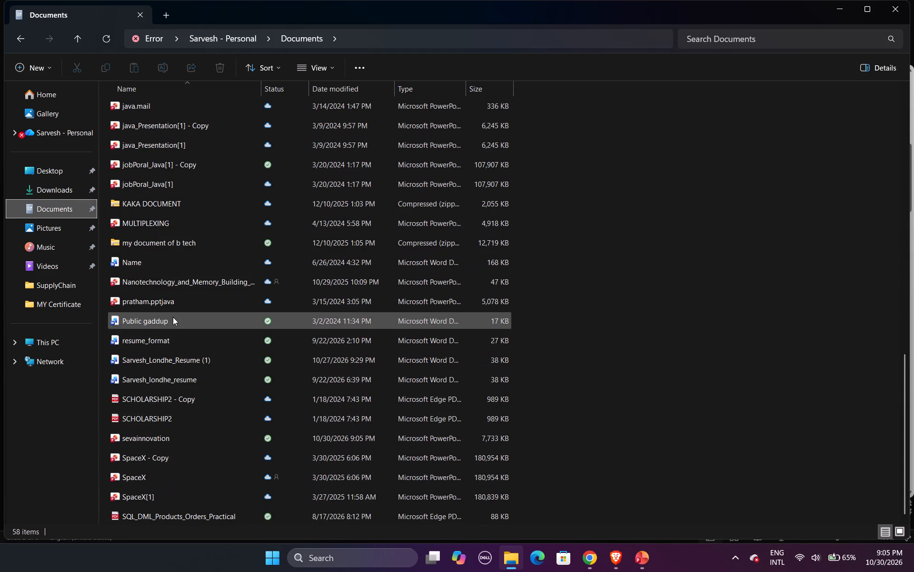
pyautogui.scroll(-1, 166, 460)
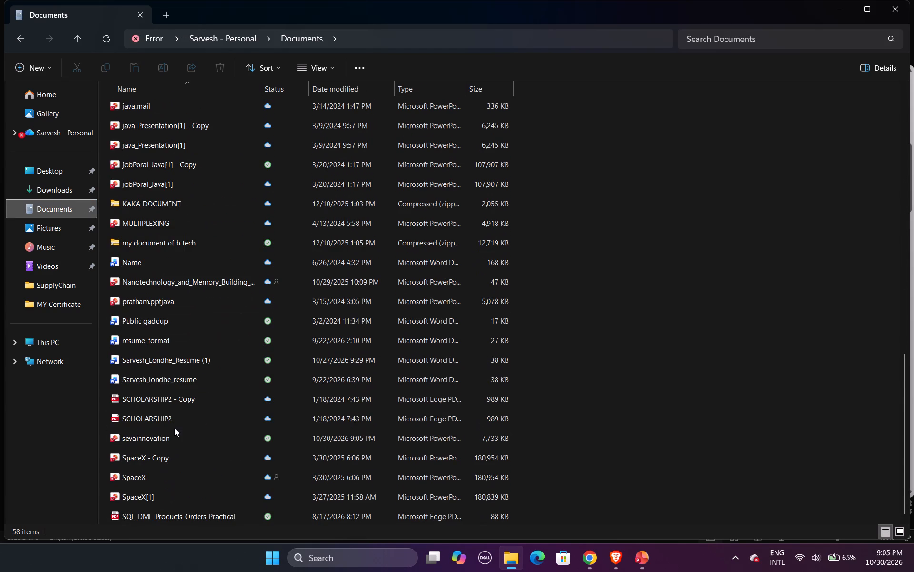
pyautogui.click(174, 433)
pyautogui.hotkey('ctrl', 'x')
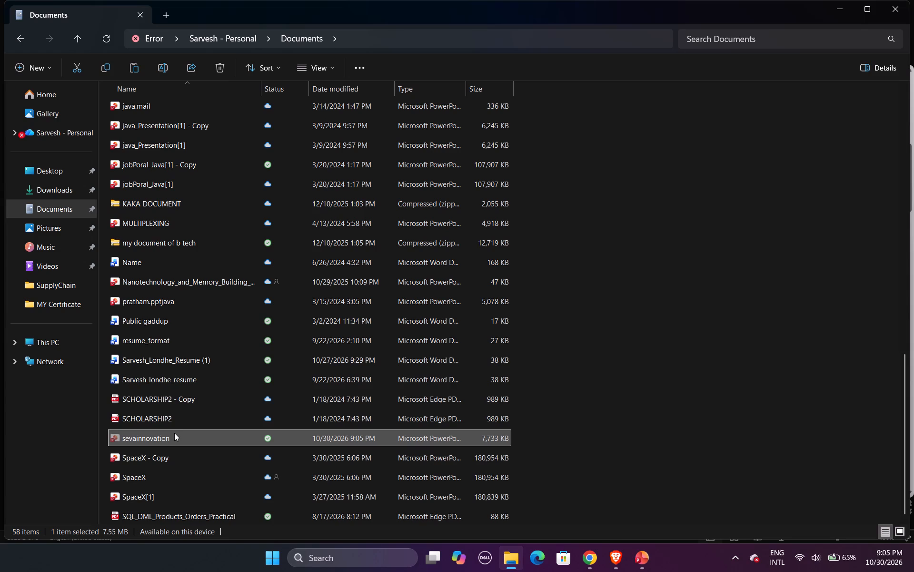
pyautogui.click(62, 188)
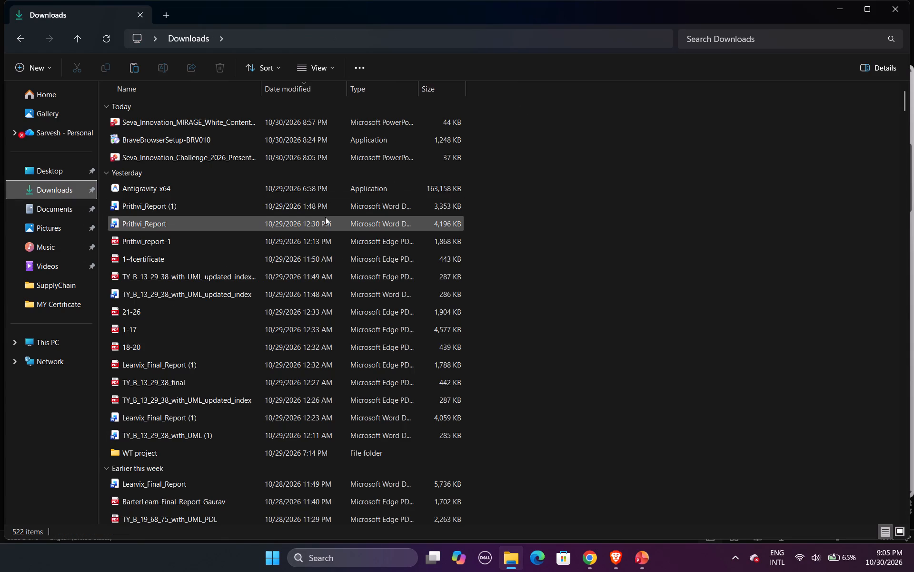
pyautogui.hotkey('ctrl', 'v')
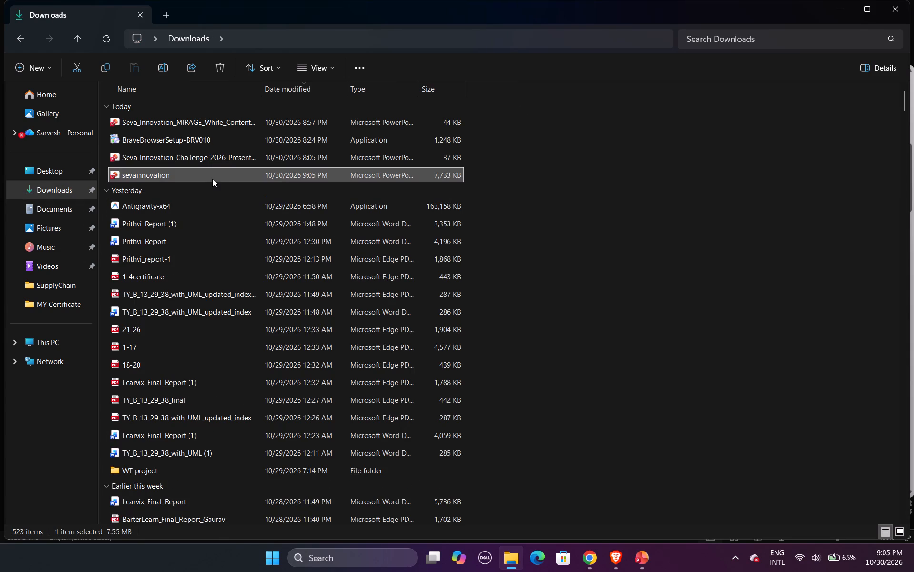
# Open the sevainnovation presentation from the Downloads folder in PowerPoint.
pyautogui.doubleClick(212, 179)
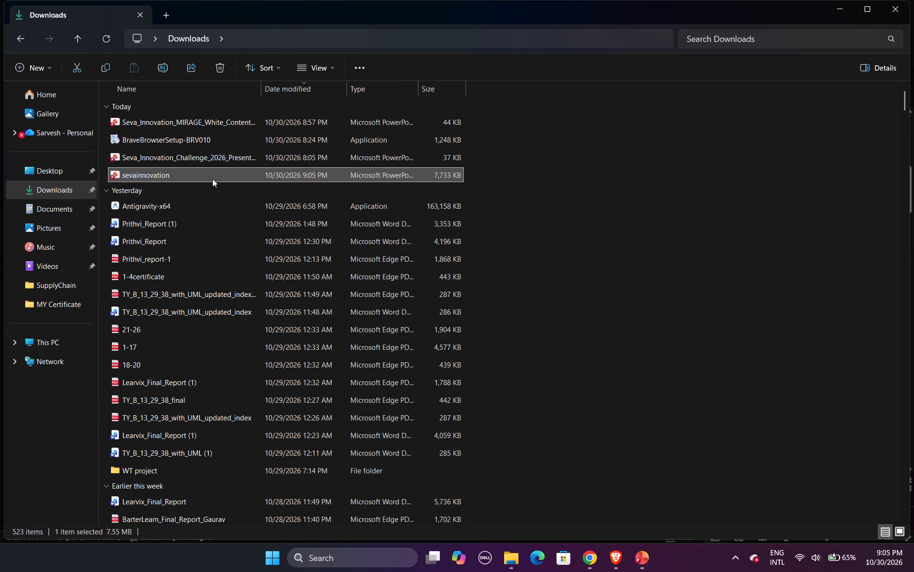
pyautogui.doubleClick(237, 175)
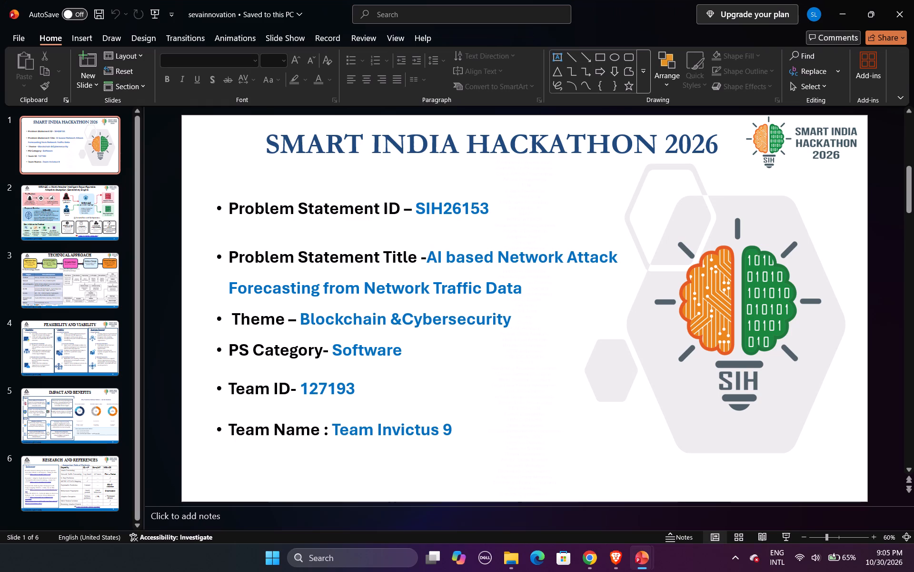
# Delete the Team Invictus 9 logo beside the MIRAGE title on slide 2.
pyautogui.click(66, 223)
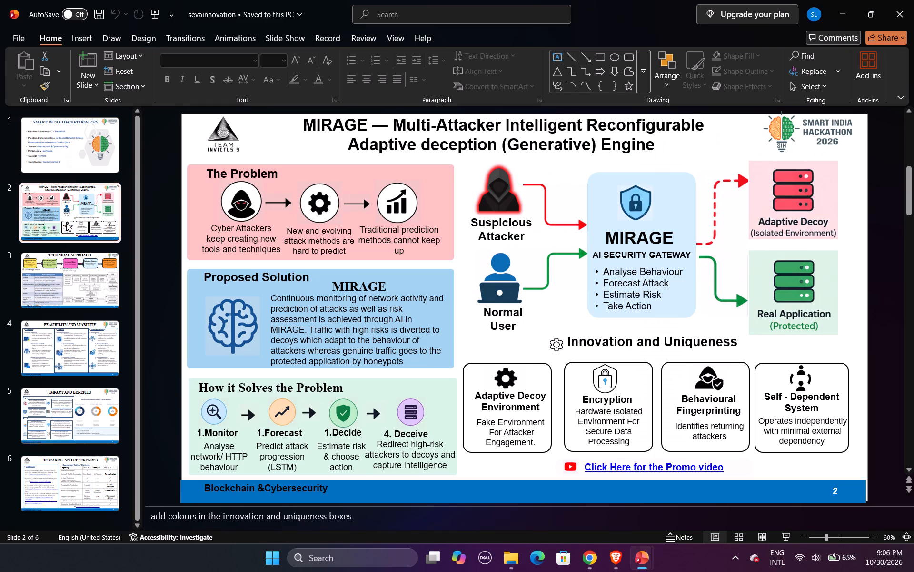
pyautogui.click(54, 138)
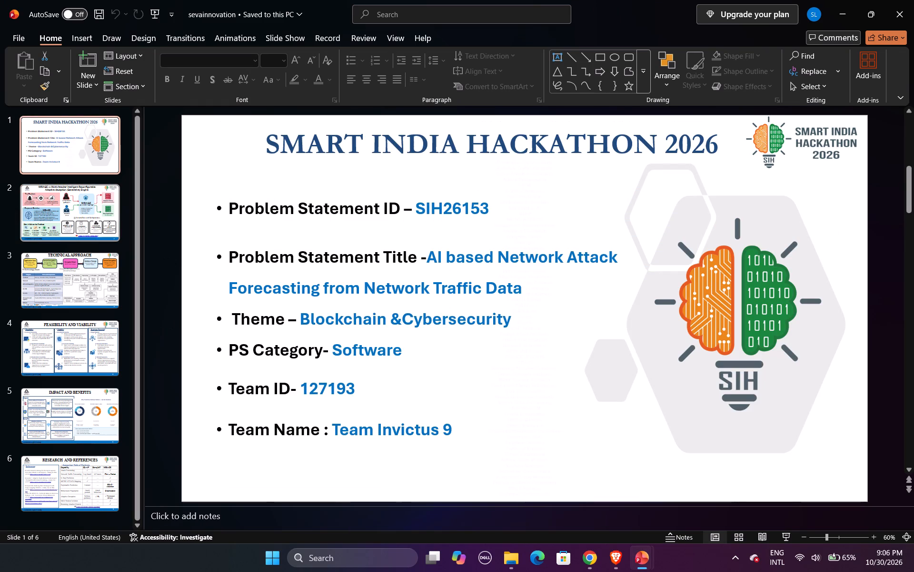
pyautogui.click(97, 203)
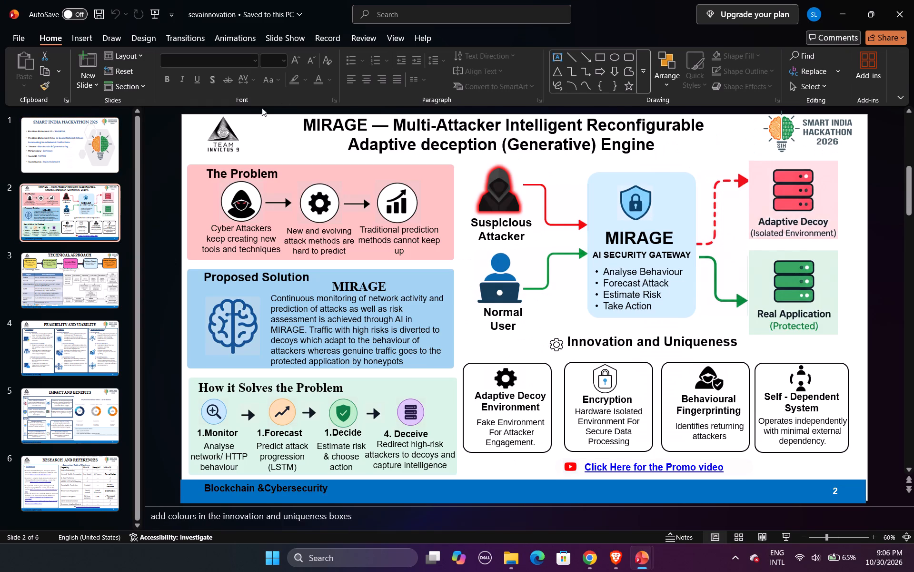
pyautogui.click(224, 141)
pyautogui.doubleClick(224, 141)
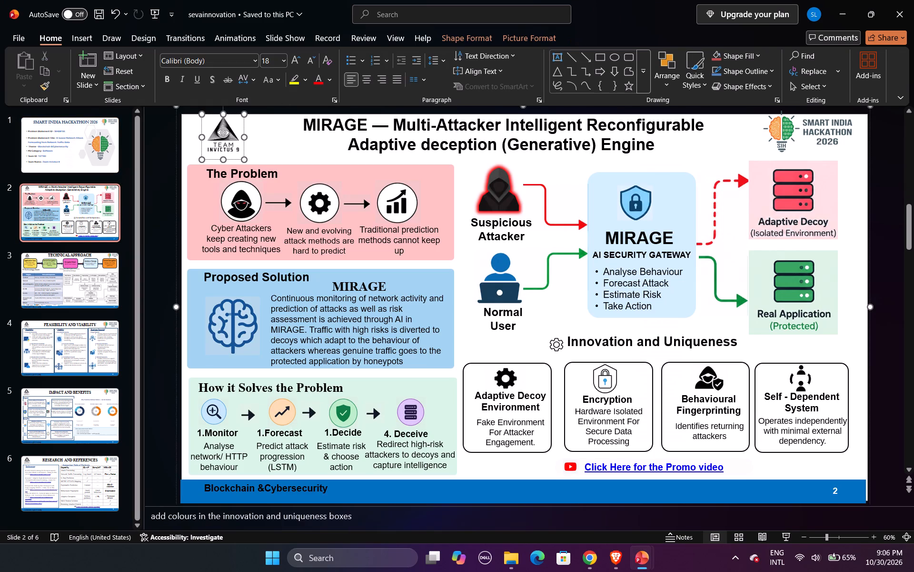
pyautogui.press('Delete')
pyautogui.doubleClick(224, 141)
pyautogui.press('Delete')
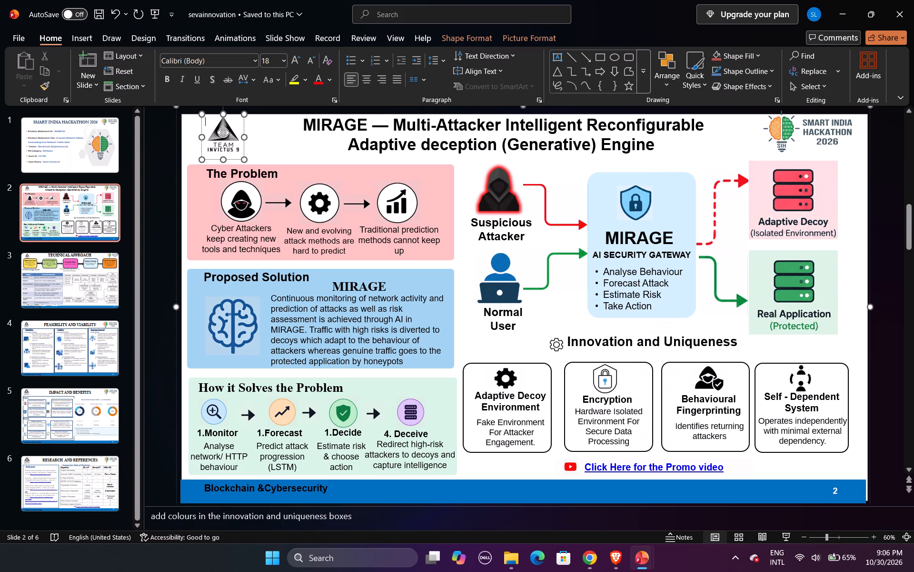
pyautogui.press('Delete')
pyautogui.press('Delete')
pyautogui.press('Delete')
pyautogui.click(228, 146)
pyautogui.tripleClick(228, 146)
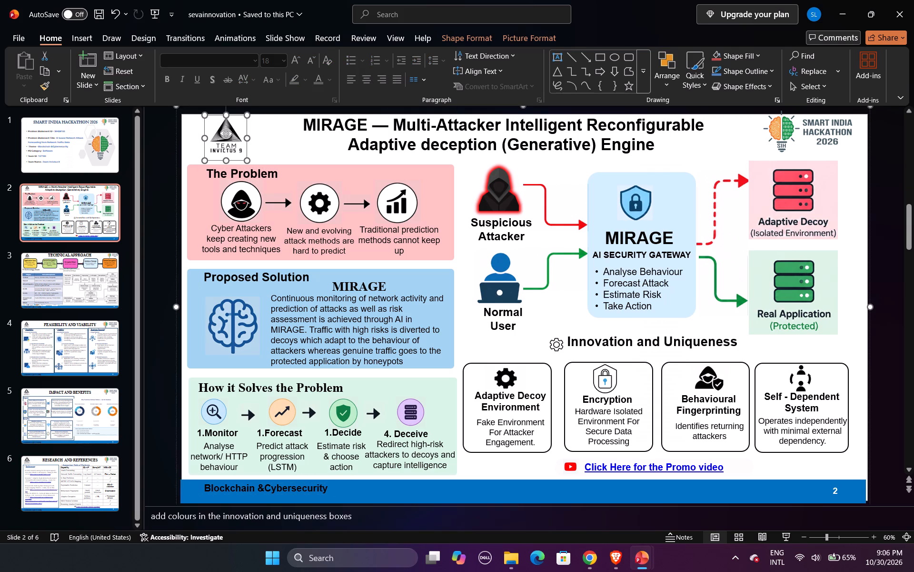
# Cut the Team Invictus 9 logo beside the MIRAGE title from slide 2.
pyautogui.rightClick(231, 146)
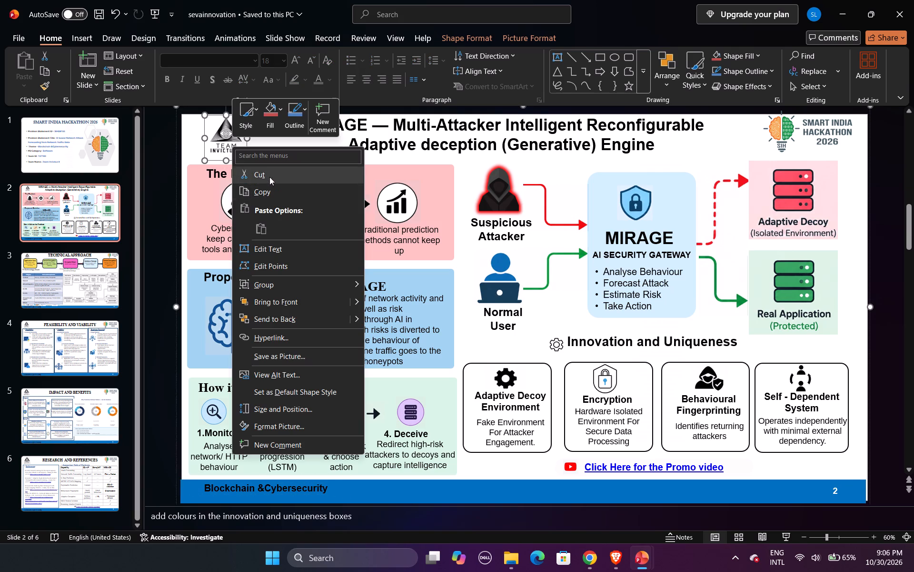
pyautogui.click(269, 177)
# Cut the Smart India Hackathon 2026 logo beside the MIRAGE title from slide 2.
pyautogui.click(796, 140)
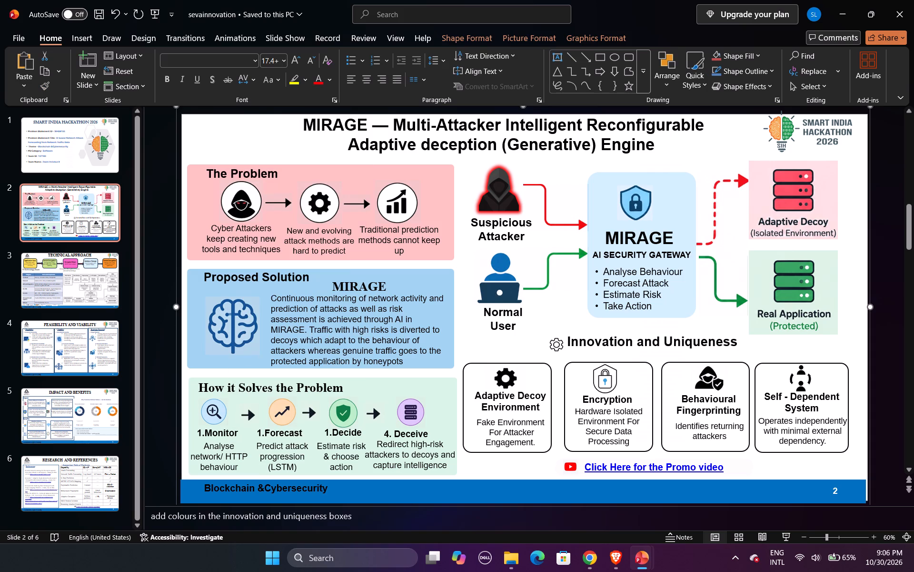
pyautogui.doubleClick(796, 140)
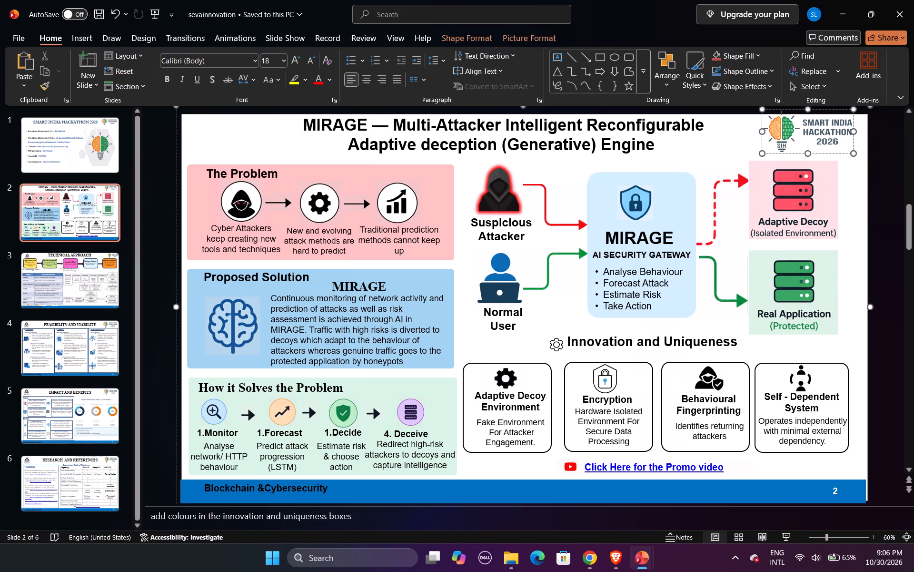
pyautogui.press('Delete')
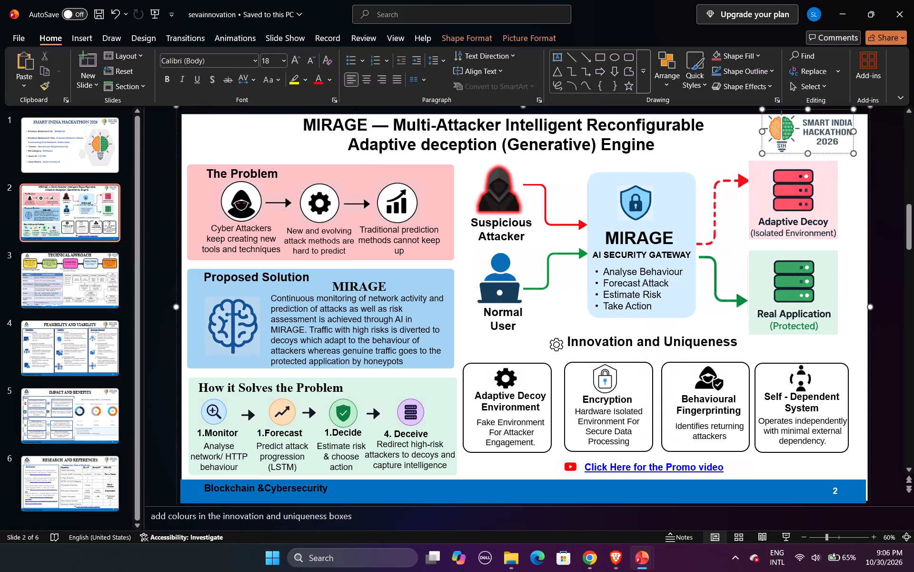
pyautogui.click(817, 137)
pyautogui.press('Delete')
pyautogui.rightClick(817, 137)
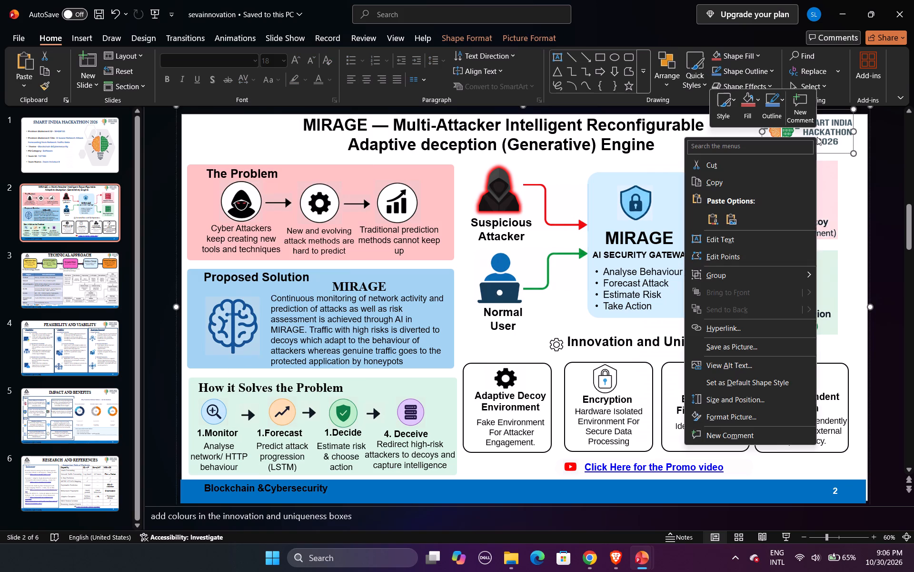
pyautogui.click(718, 161)
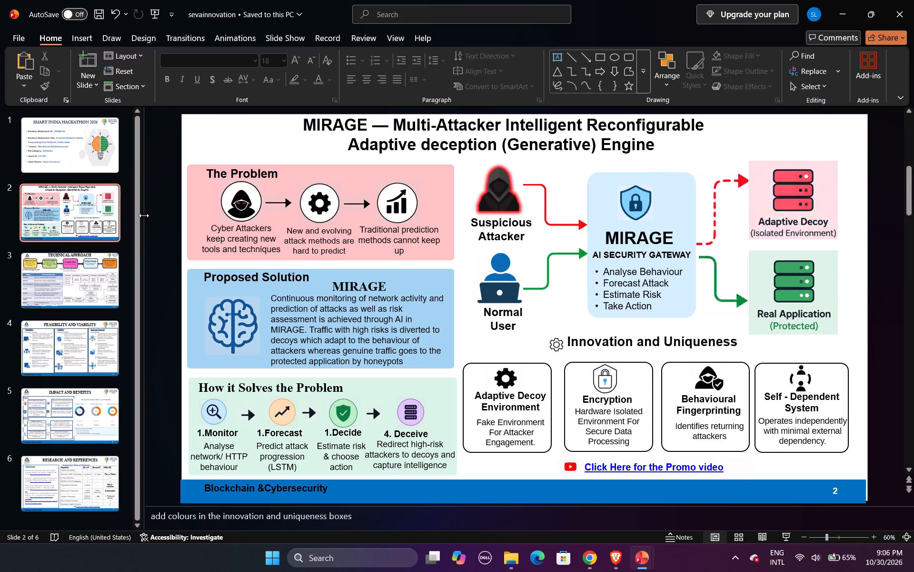
# Look through slides 3 to 6 for team and hackathon logos, and return to title slide 1.
pyautogui.click(81, 301)
pyautogui.click(74, 336)
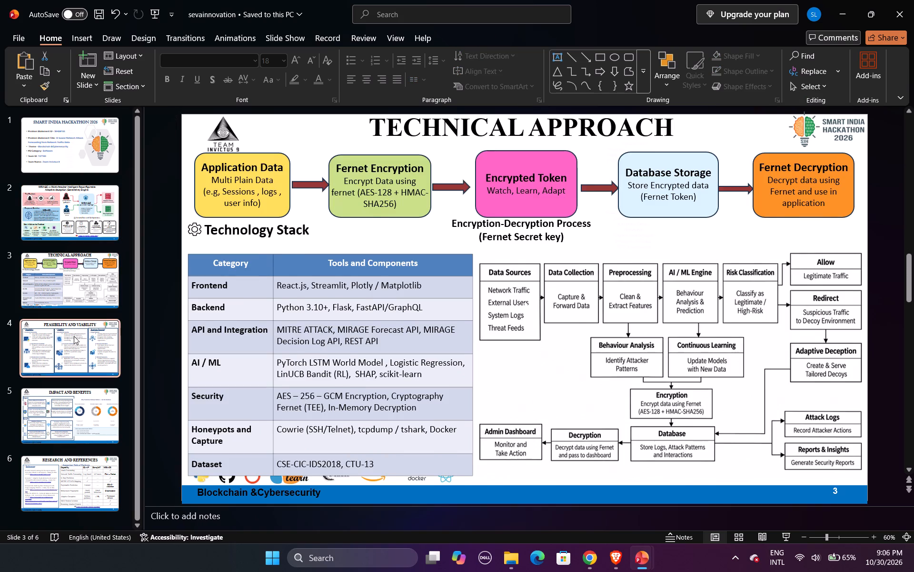
pyautogui.click(68, 401)
pyautogui.click(63, 470)
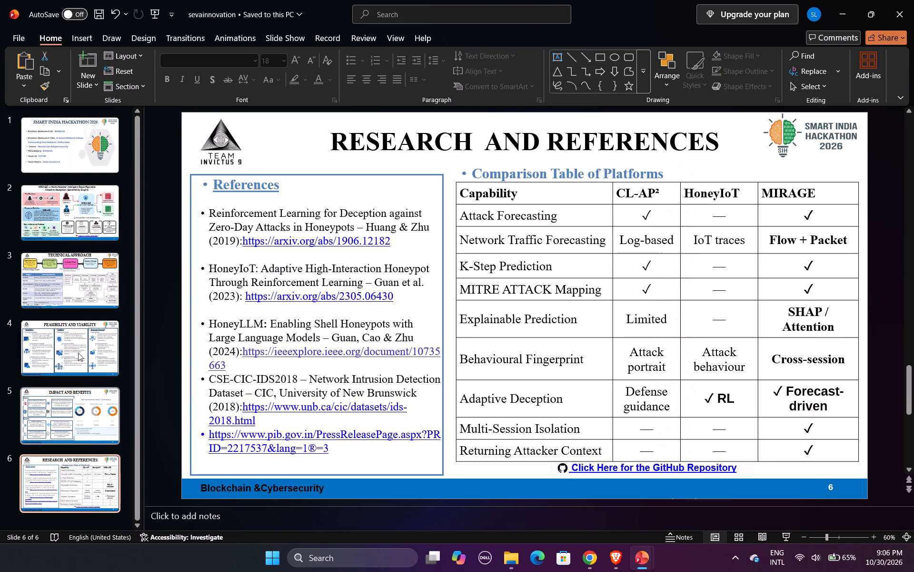
pyautogui.scroll(5, 72, 326)
pyautogui.click(68, 149)
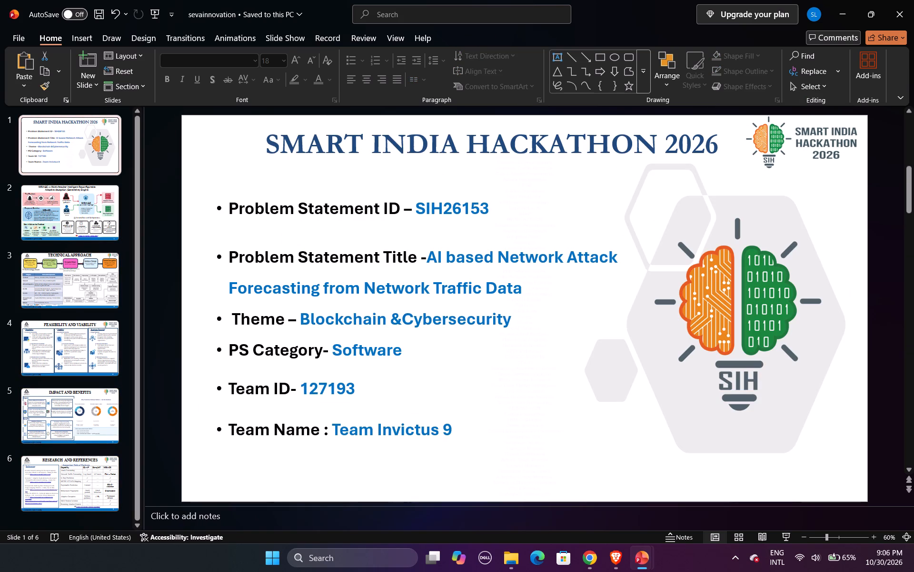
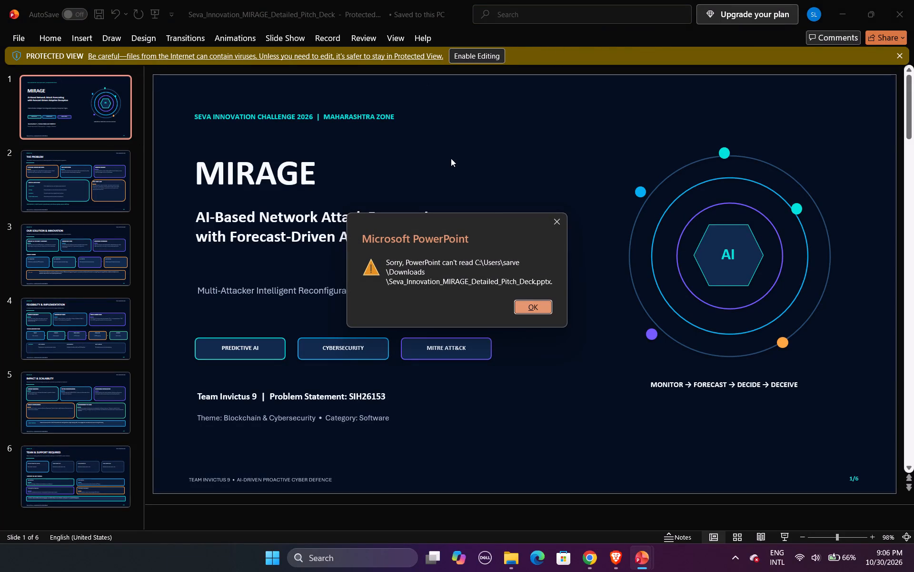
# Dismiss the read error for the Seva_Innovation_MIRAGE_Detailed_Pitch_Deck presentation.
pyautogui.click(538, 296)
pyautogui.click(534, 299)
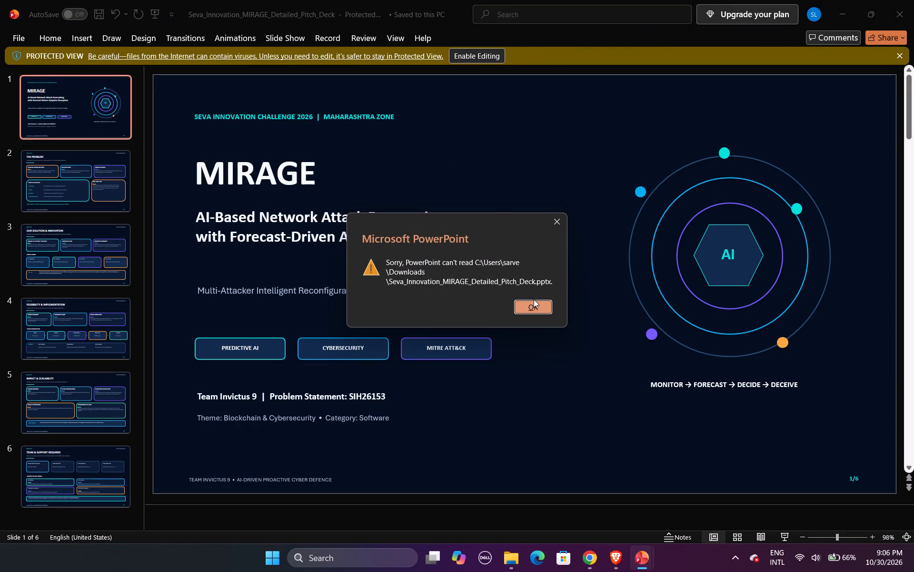
pyautogui.click(534, 301)
# Bring up the available slide actions for the MIRAGE title slide in the detailed pitch deck.
pyautogui.rightClick(94, 125)
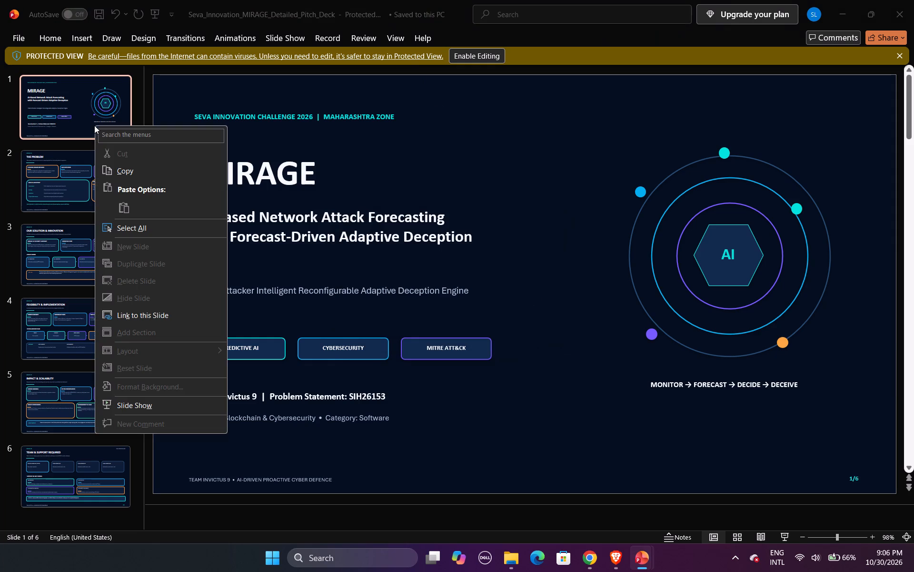
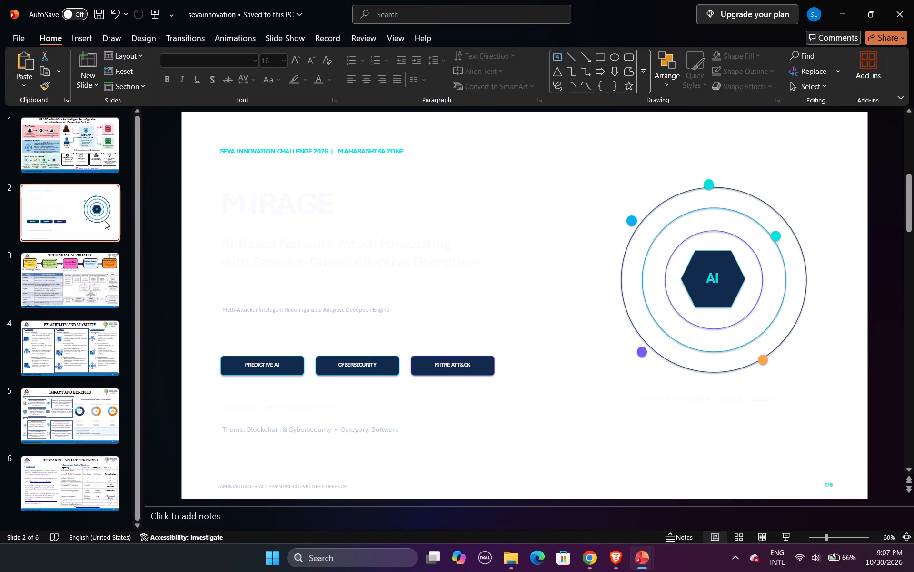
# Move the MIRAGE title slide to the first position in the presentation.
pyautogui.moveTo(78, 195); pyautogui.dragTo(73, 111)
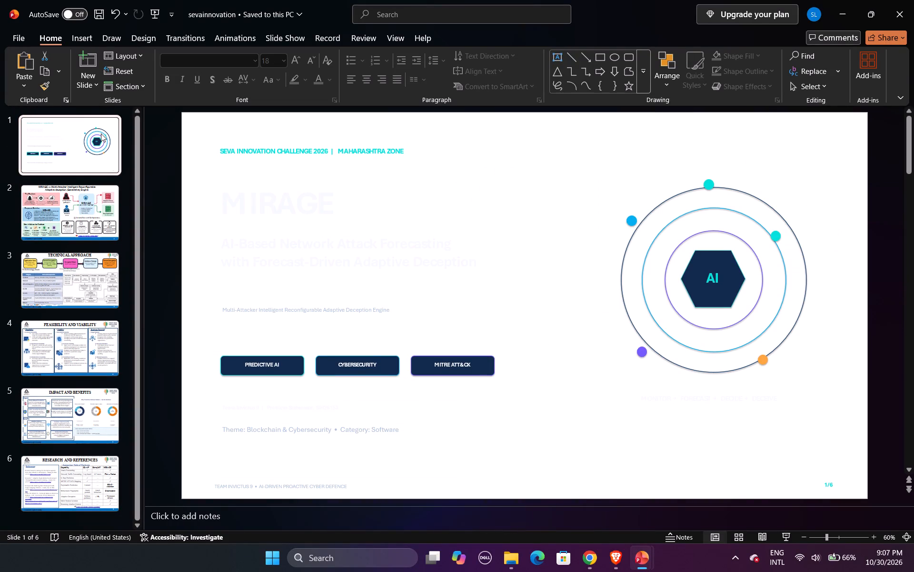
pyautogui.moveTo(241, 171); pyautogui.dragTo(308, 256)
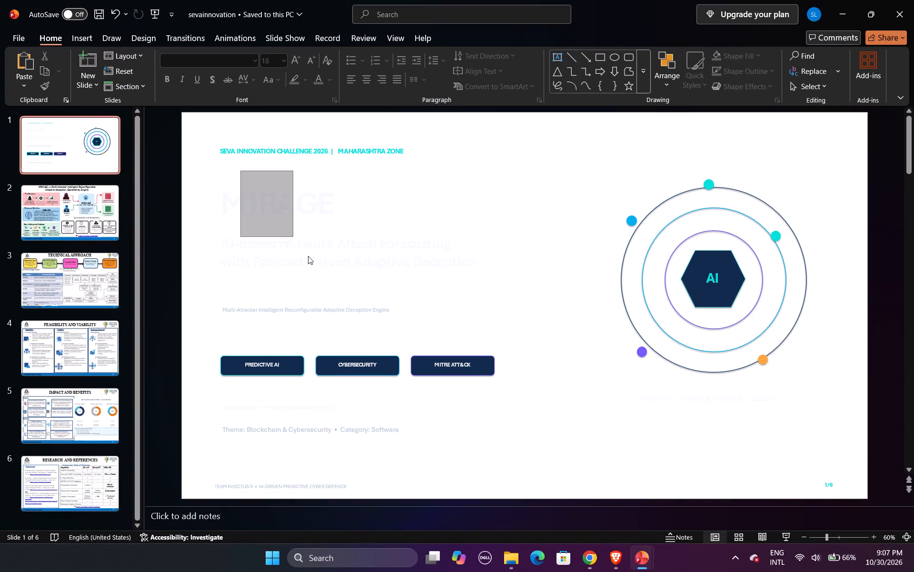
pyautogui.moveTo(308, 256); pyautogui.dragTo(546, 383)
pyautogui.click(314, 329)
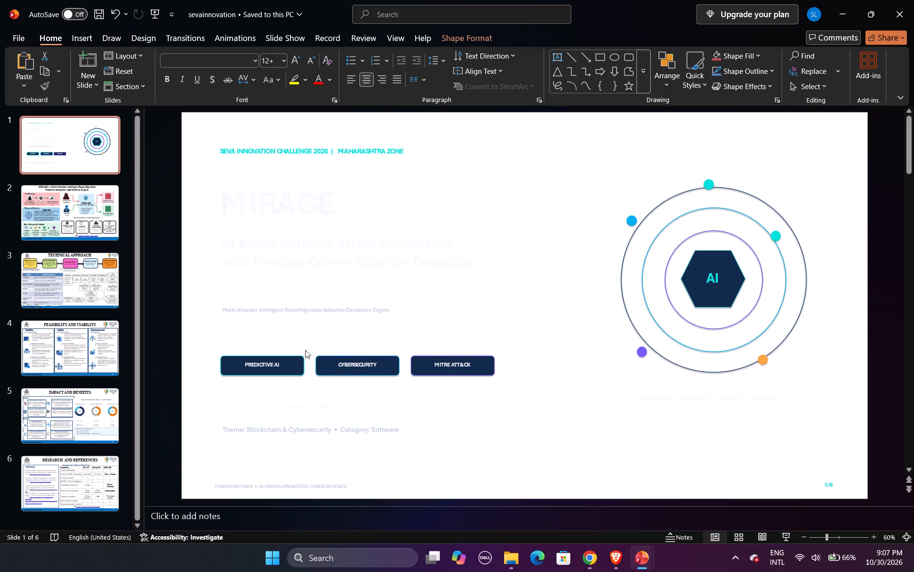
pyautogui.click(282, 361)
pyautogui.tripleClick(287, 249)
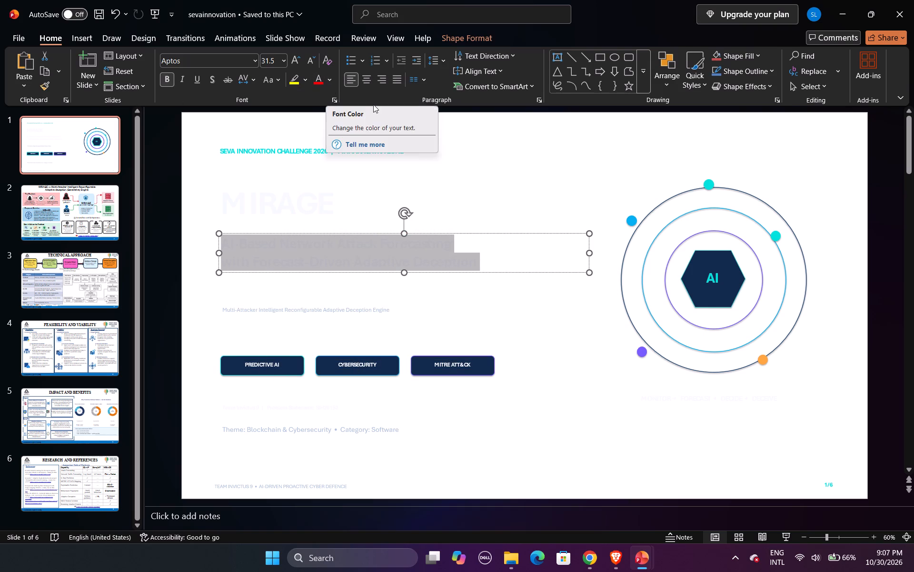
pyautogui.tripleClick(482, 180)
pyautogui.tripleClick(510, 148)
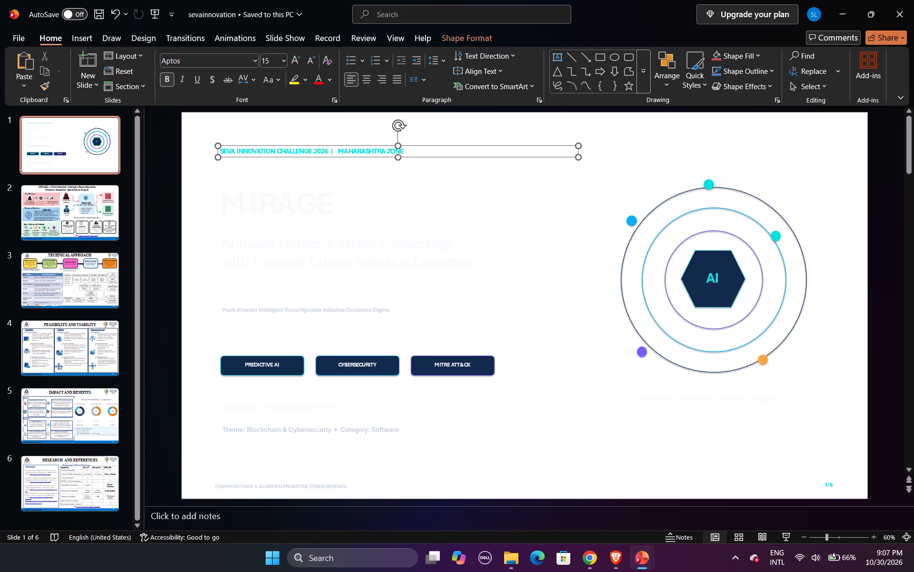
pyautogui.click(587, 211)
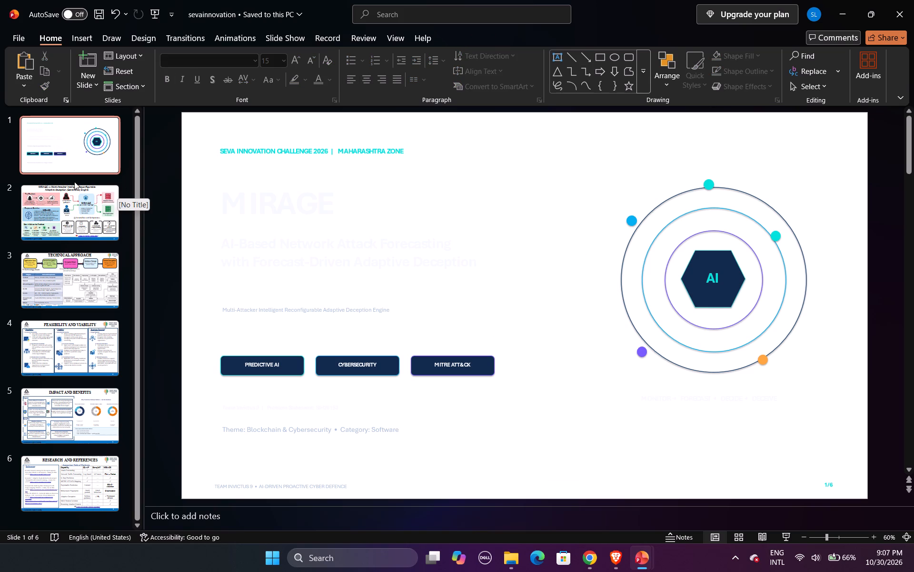
# Delete the MIRAGE title slide from the start of the sevainnovation presentation.
pyautogui.press('Delete')
pyautogui.click(81, 150)
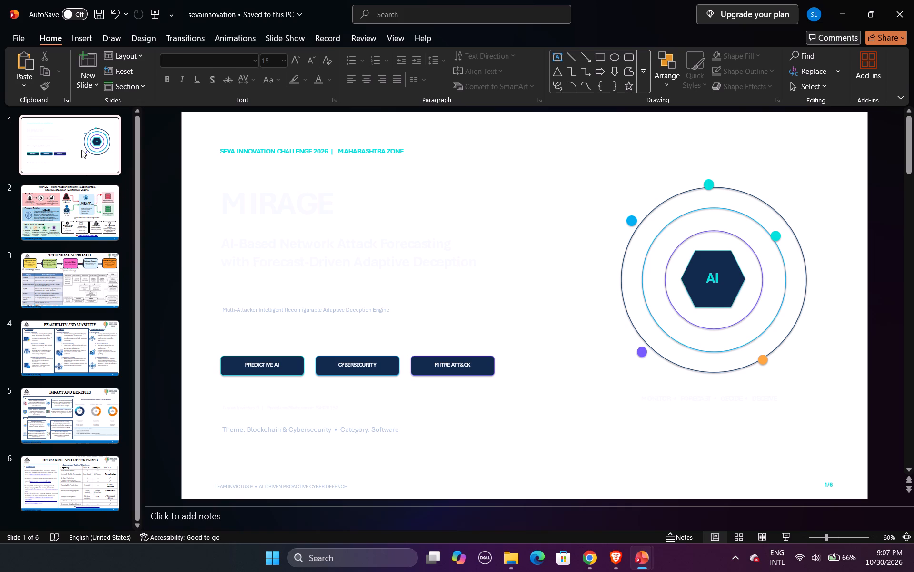
pyautogui.press('Delete')
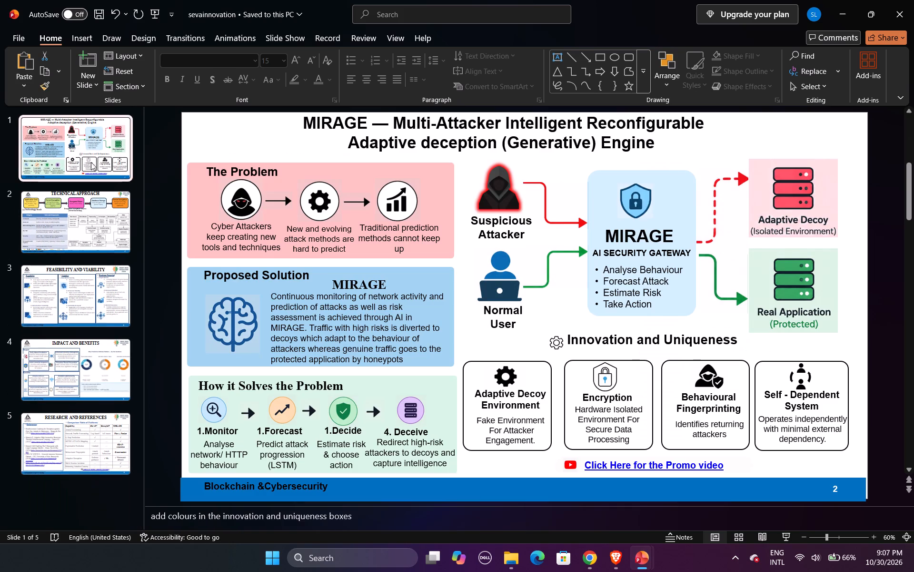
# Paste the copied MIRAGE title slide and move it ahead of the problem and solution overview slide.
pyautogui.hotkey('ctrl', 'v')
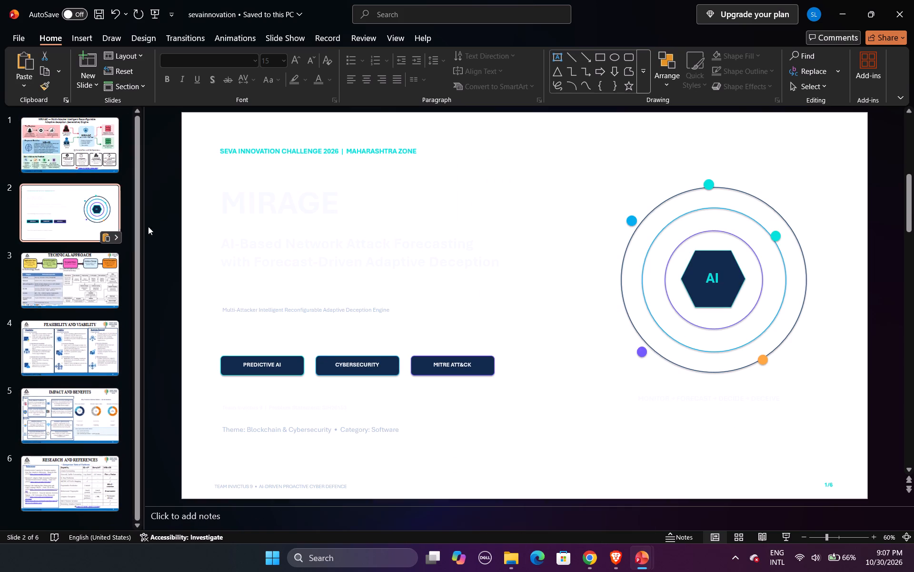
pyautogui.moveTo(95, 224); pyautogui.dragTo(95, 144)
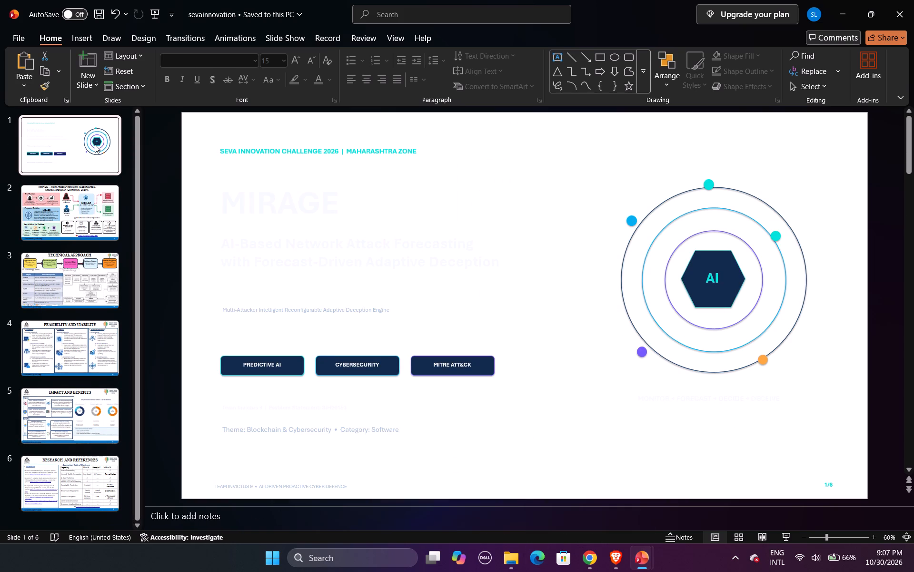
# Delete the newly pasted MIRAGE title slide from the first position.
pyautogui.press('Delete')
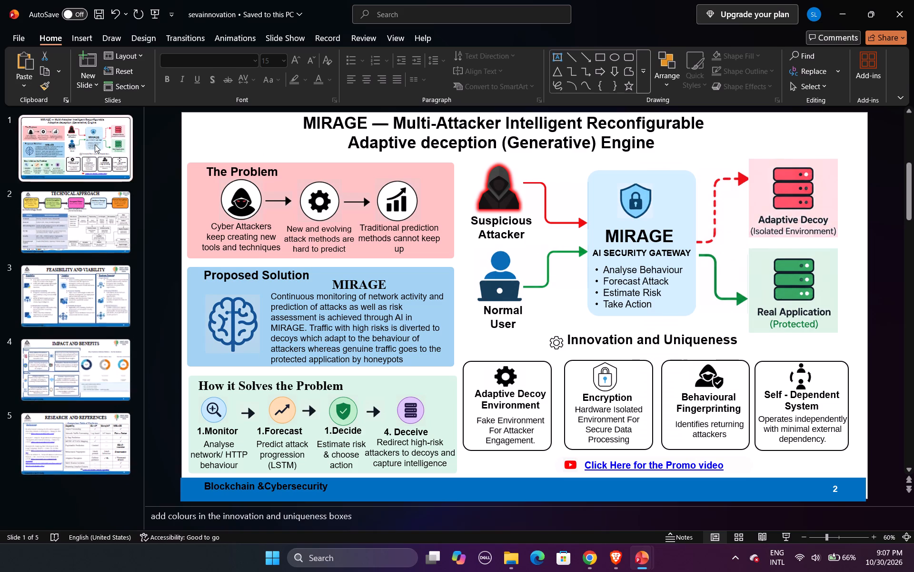
# Paste the copied MIRAGE title slide after the RESEARCH AND REFERENCES slide.
pyautogui.click(58, 512)
pyautogui.hotkey('ctrl', 'v')
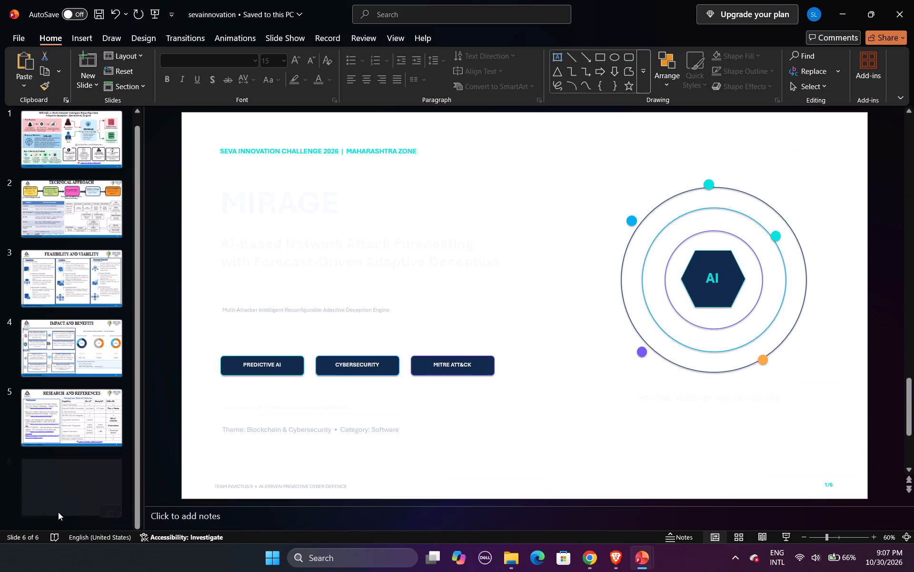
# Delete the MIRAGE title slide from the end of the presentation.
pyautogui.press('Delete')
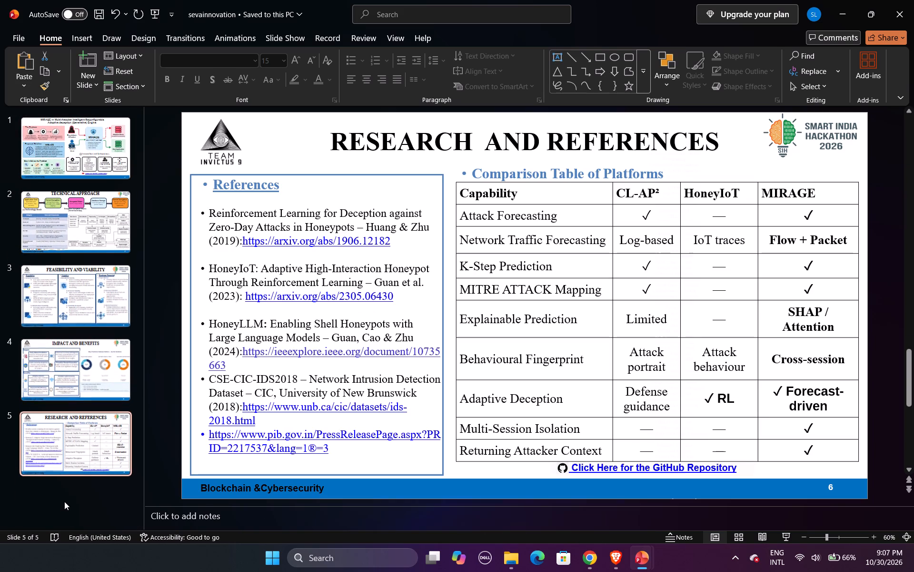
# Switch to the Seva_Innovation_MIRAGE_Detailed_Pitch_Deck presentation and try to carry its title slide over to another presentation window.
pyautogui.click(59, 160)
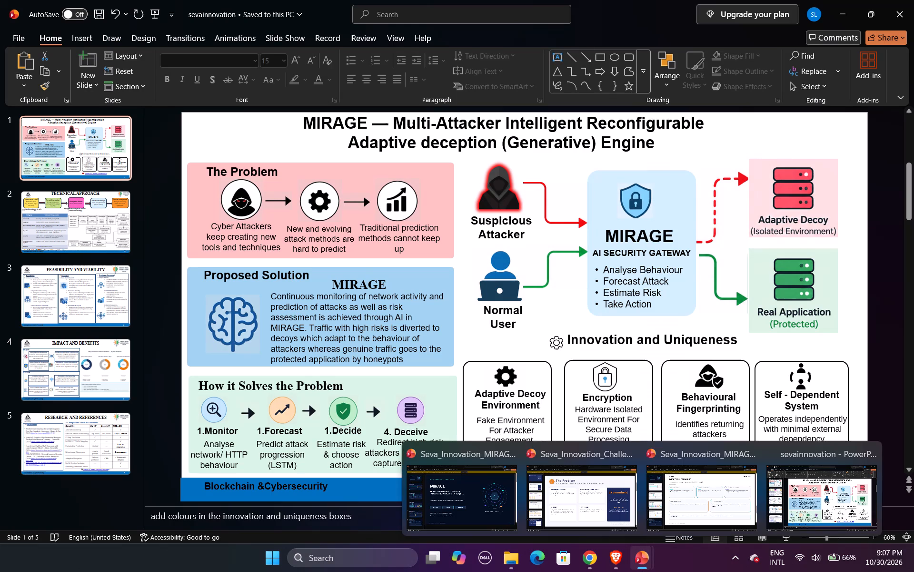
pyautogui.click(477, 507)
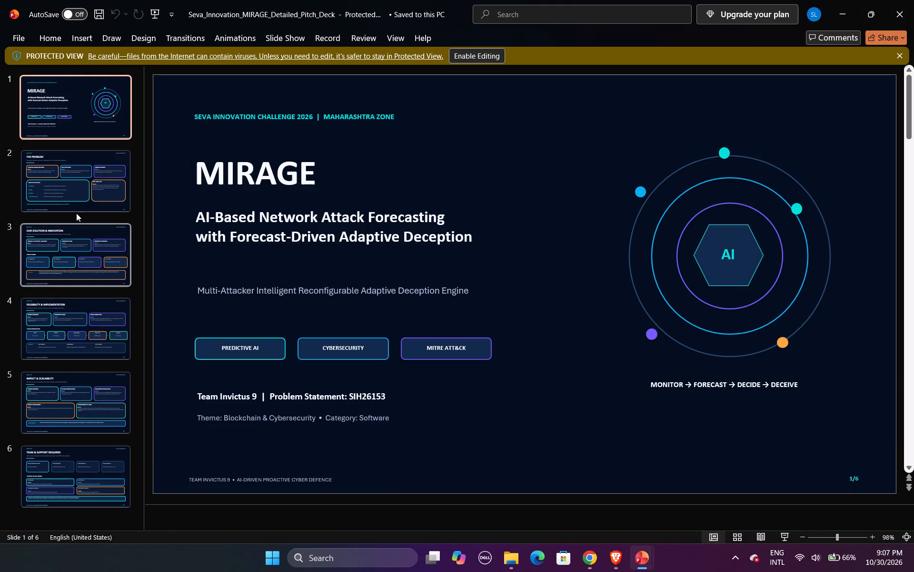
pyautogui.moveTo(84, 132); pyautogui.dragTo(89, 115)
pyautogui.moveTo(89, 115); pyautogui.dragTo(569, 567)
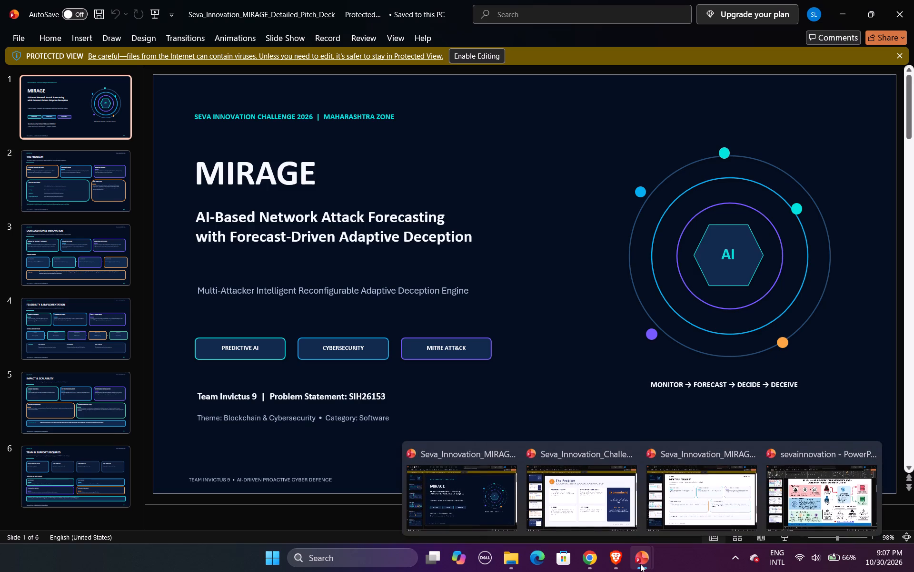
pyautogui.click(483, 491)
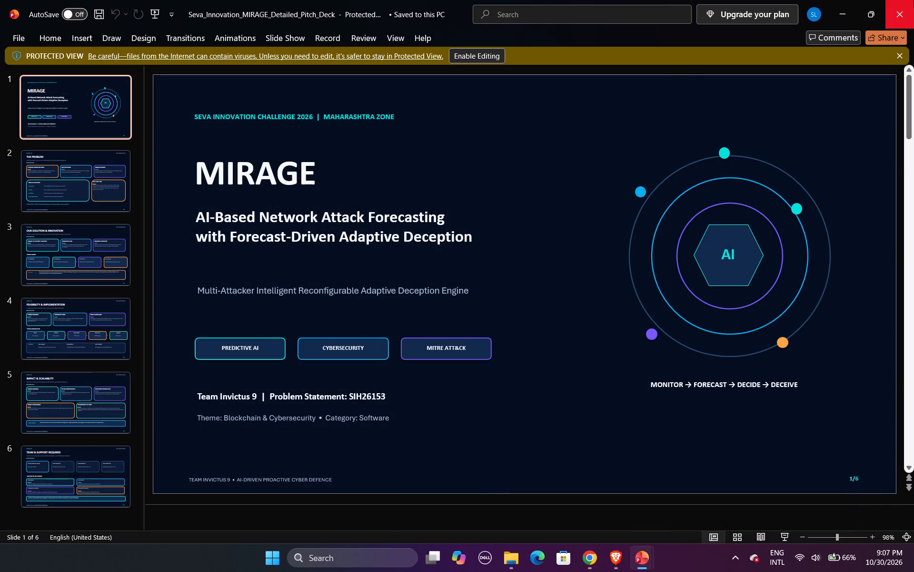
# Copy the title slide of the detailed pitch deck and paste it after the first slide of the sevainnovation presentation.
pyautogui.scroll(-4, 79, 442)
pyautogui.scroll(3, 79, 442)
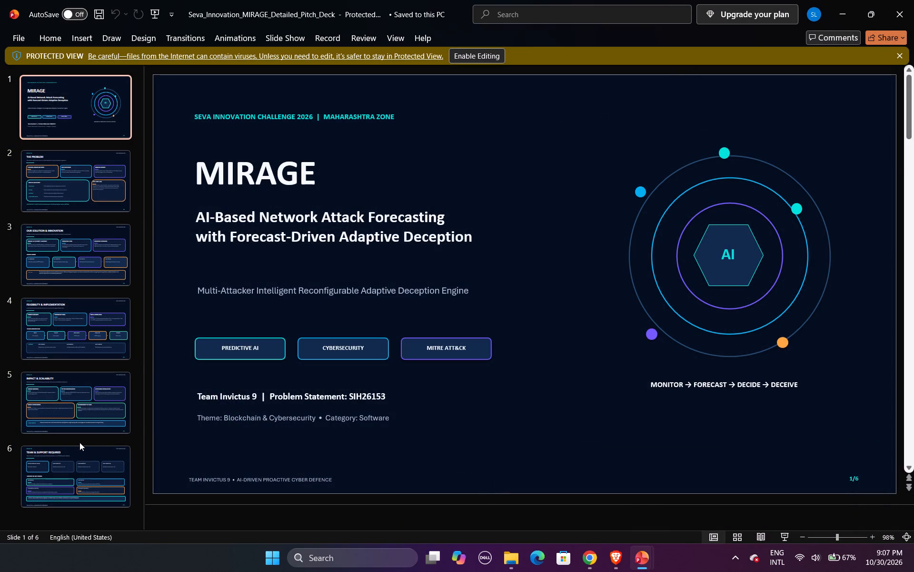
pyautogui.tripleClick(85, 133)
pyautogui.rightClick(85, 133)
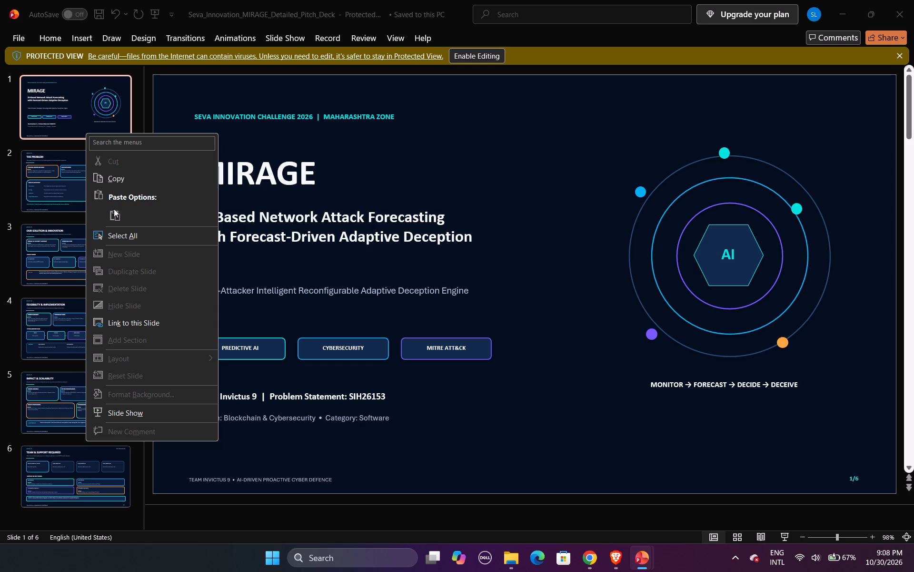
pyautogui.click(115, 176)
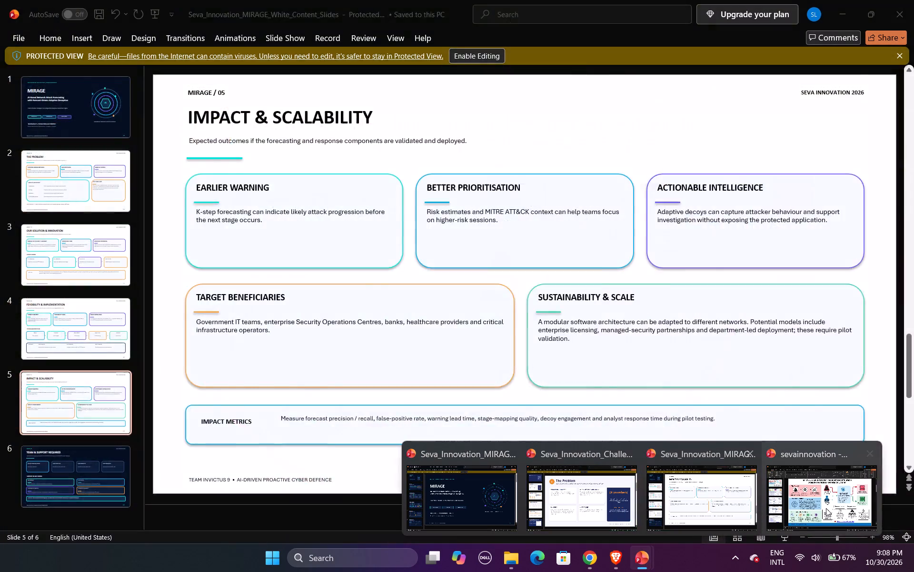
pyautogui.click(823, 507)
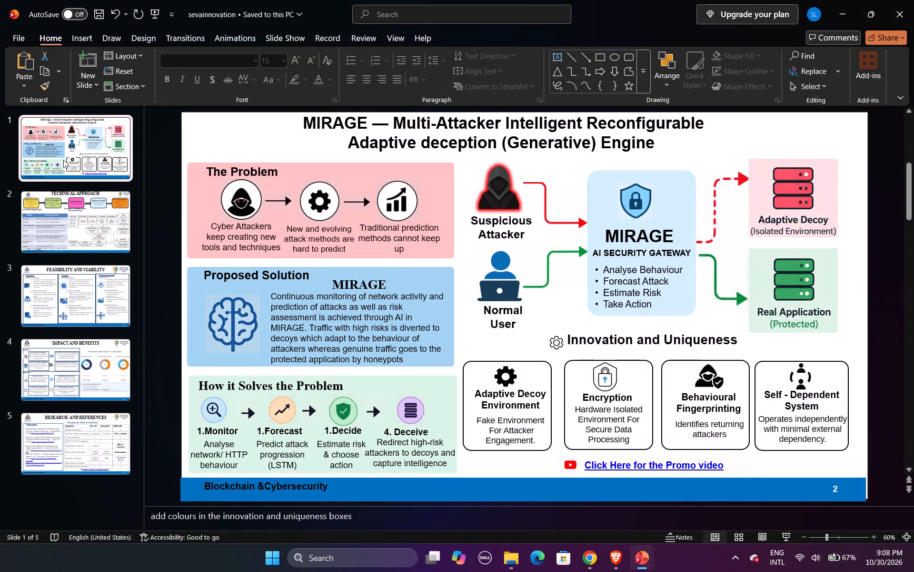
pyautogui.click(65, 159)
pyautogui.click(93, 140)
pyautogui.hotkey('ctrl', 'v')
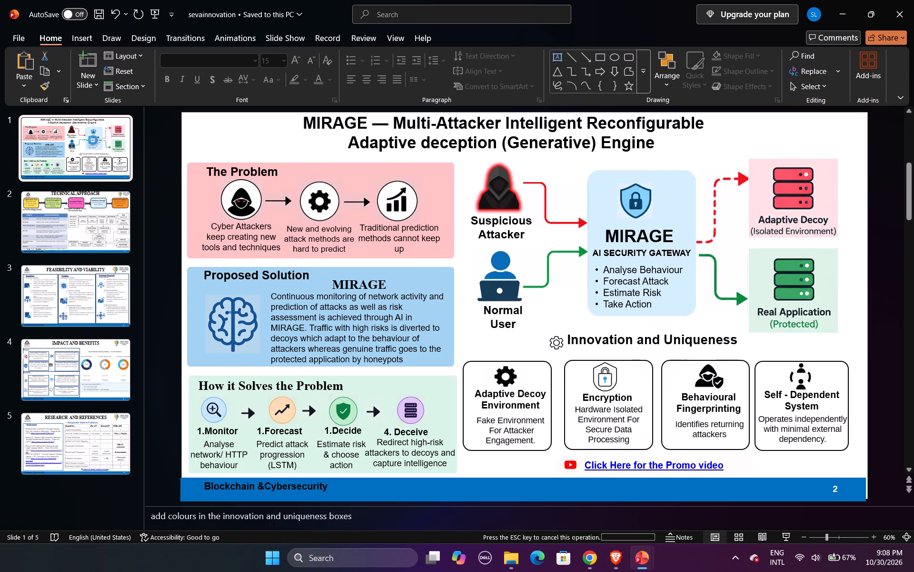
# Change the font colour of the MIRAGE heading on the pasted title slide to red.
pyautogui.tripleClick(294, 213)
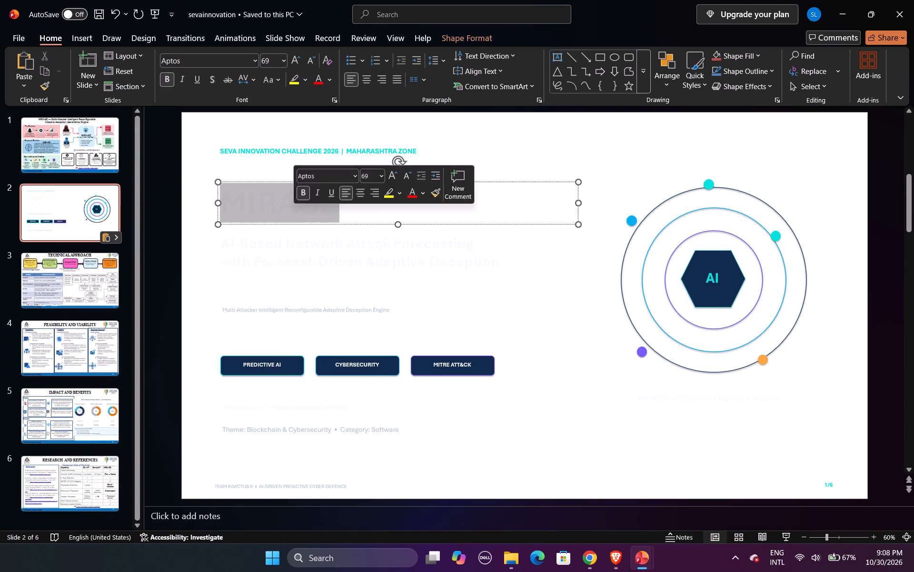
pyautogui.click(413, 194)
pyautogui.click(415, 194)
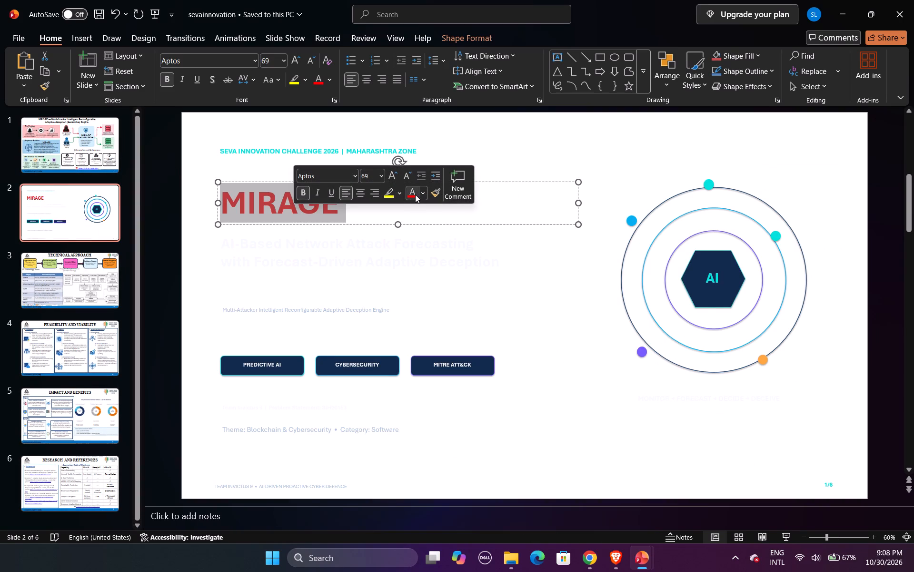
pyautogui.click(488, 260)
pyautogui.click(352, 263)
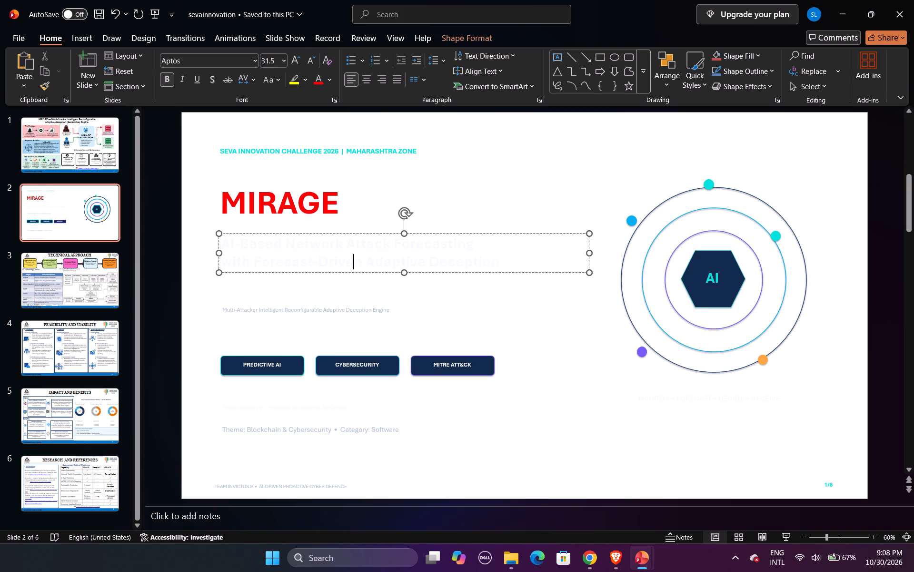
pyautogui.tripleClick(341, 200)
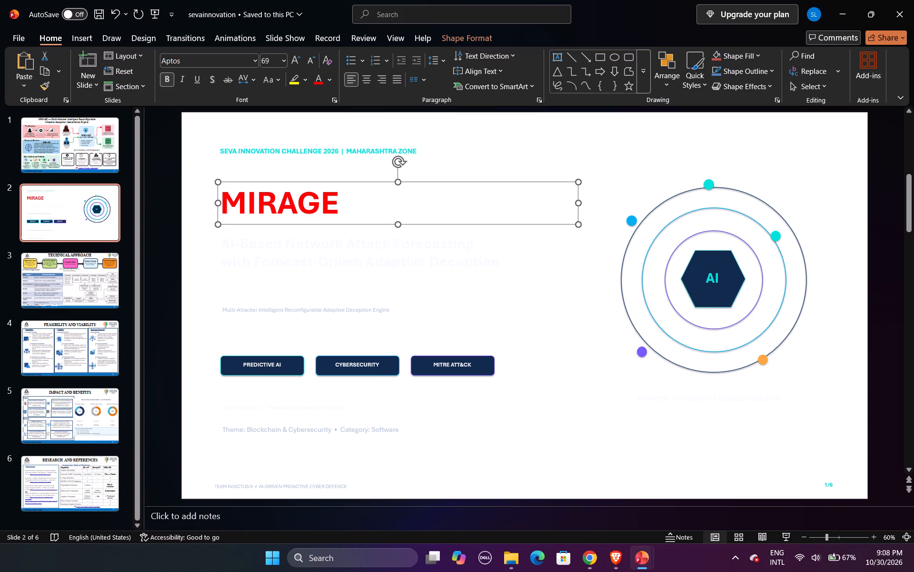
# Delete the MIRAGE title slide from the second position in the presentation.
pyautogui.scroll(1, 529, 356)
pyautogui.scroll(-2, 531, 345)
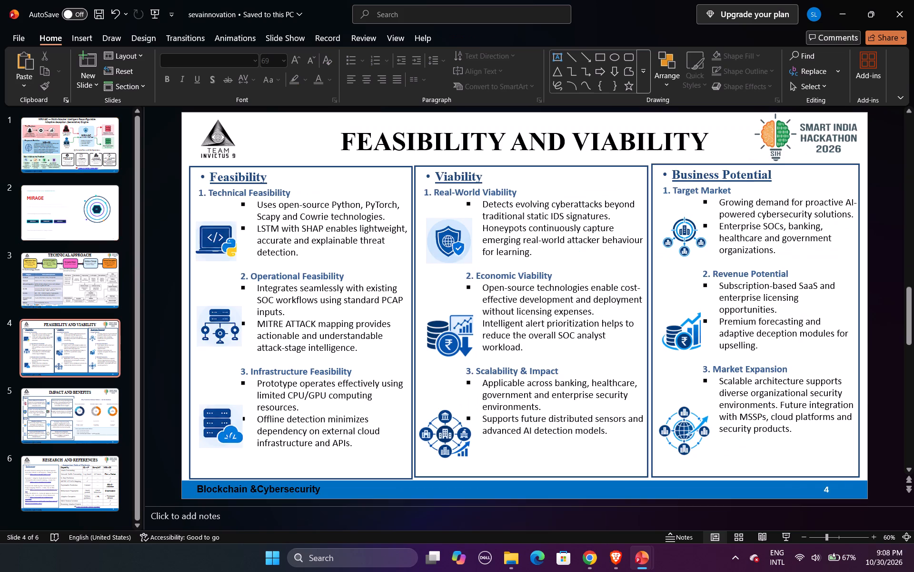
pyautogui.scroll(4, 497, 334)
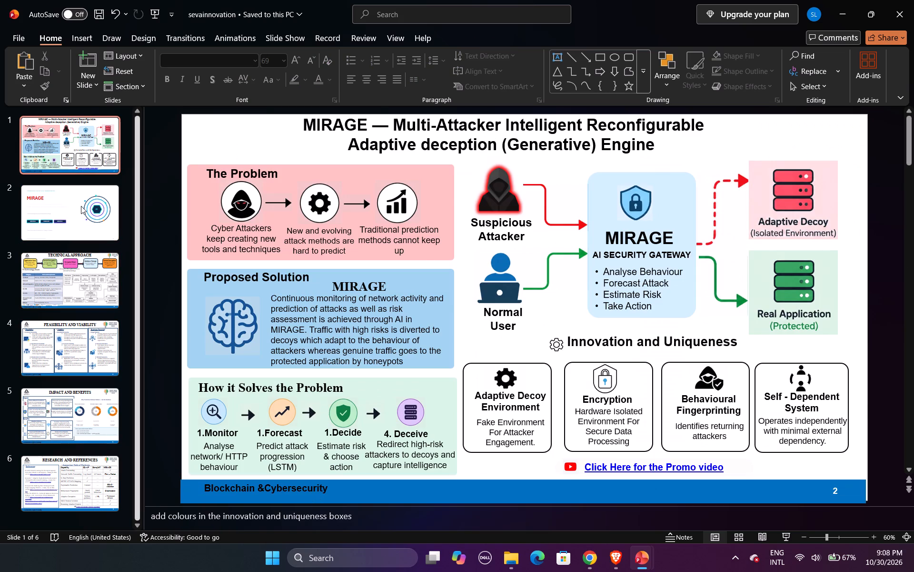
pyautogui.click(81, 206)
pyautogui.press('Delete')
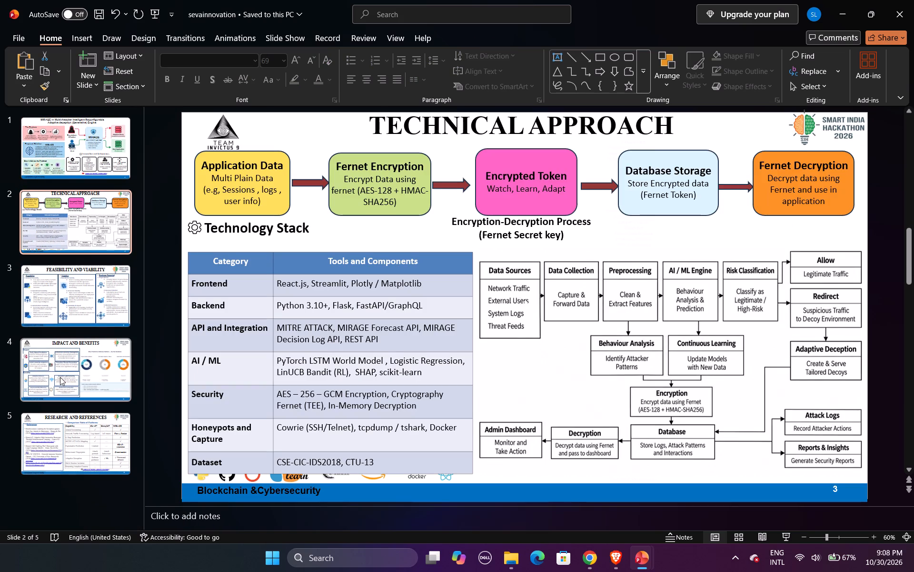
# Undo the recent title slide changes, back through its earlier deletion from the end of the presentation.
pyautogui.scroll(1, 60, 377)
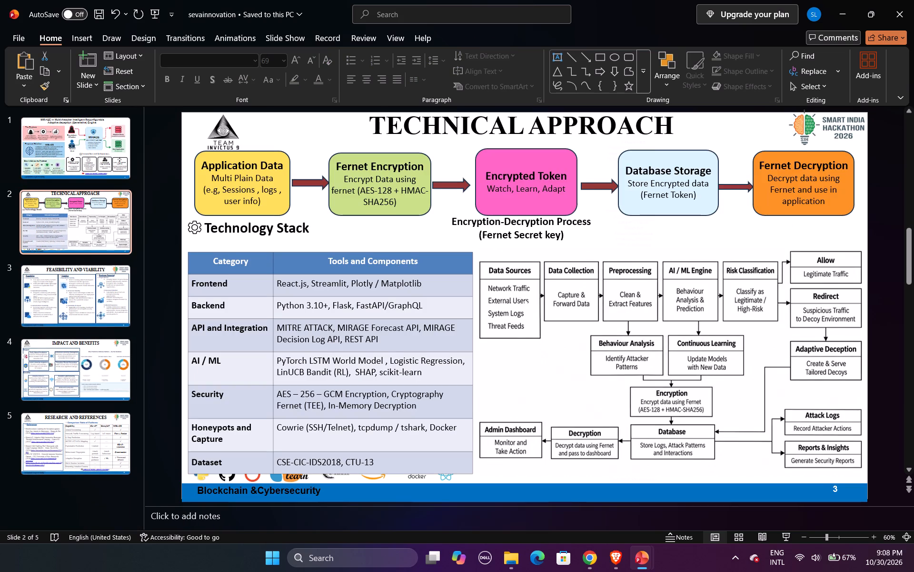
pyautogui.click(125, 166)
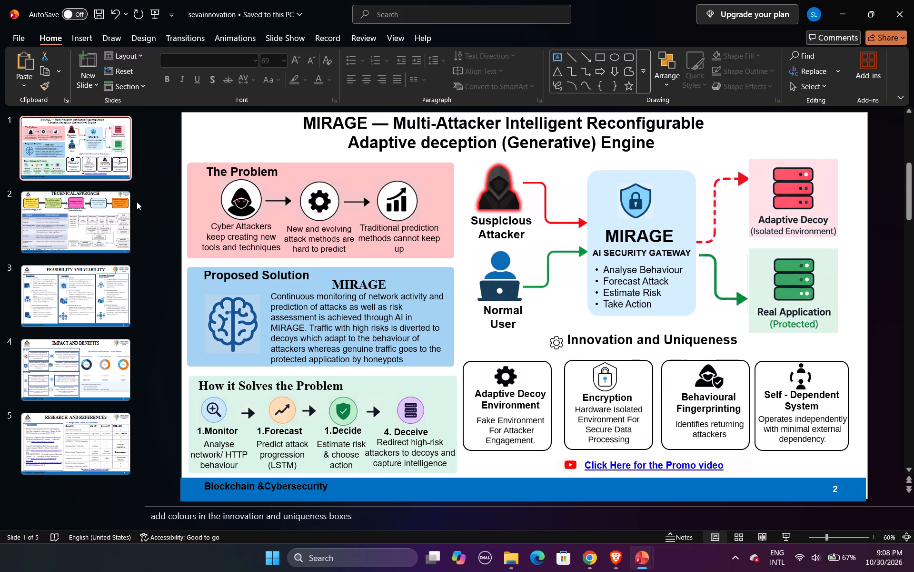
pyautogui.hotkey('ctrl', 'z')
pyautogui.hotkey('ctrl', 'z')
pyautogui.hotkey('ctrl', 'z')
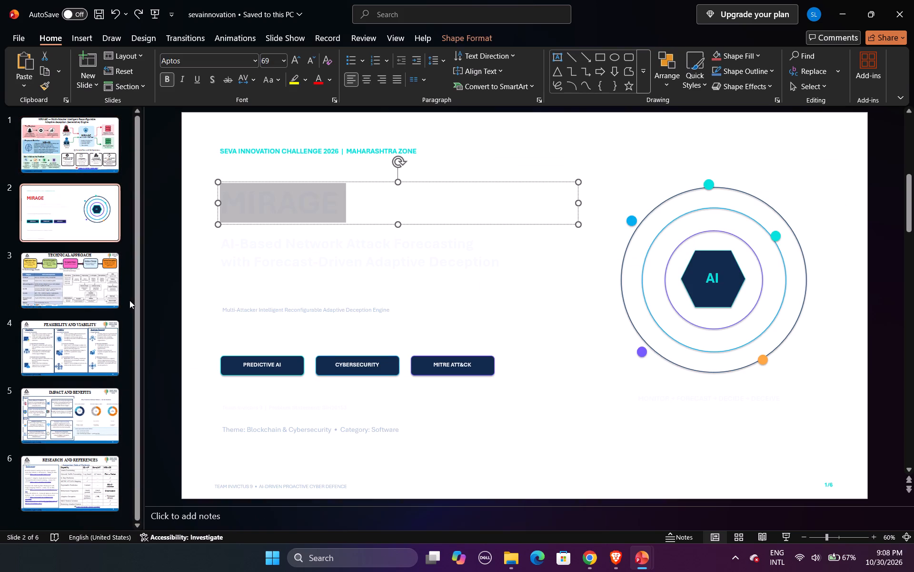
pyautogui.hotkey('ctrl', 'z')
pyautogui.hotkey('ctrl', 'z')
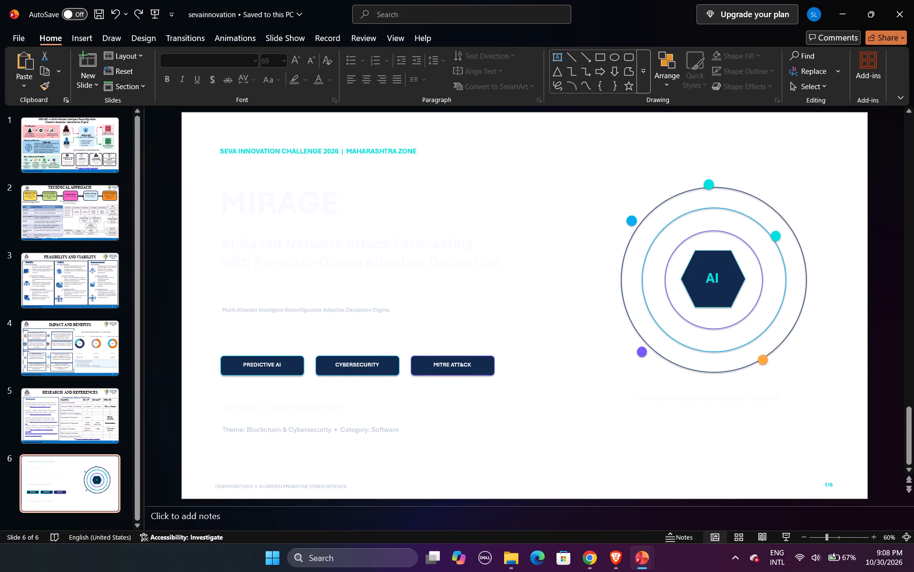
# Change the font colour of the subtitle, the MIRAGE heading and the Multi-Attacker tagline on the title slide to blue.
pyautogui.tripleClick(268, 266)
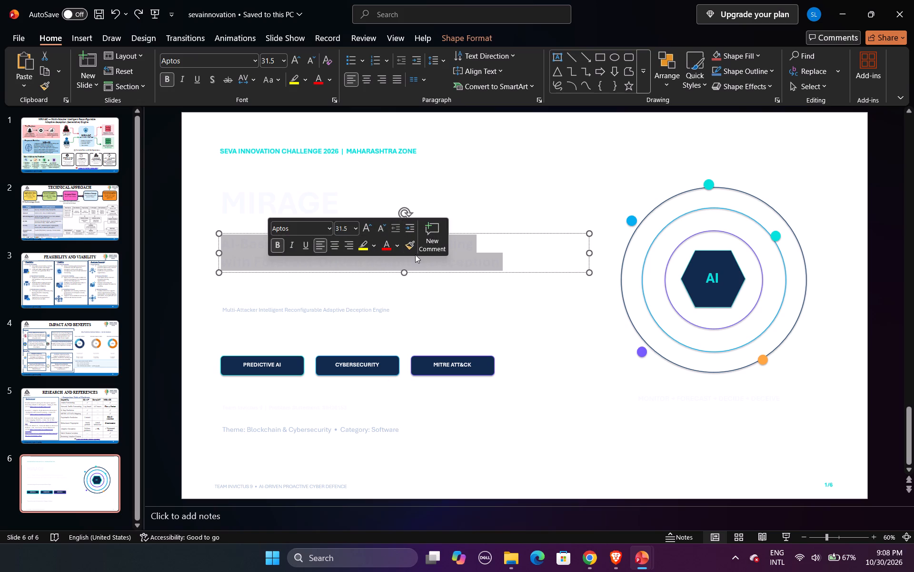
pyautogui.moveTo(335, 74); pyautogui.dragTo(331, 78)
pyautogui.click(331, 78)
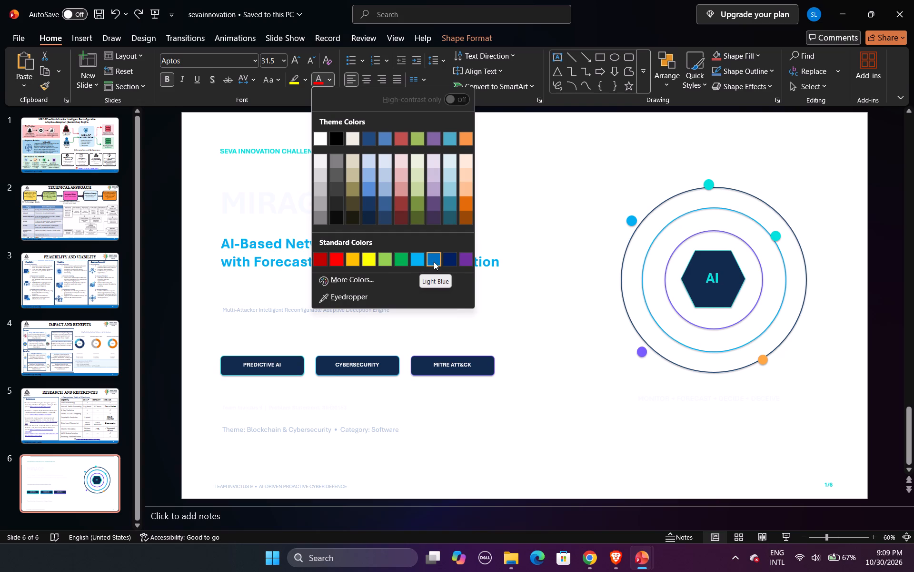
pyautogui.click(434, 262)
pyautogui.tripleClick(263, 190)
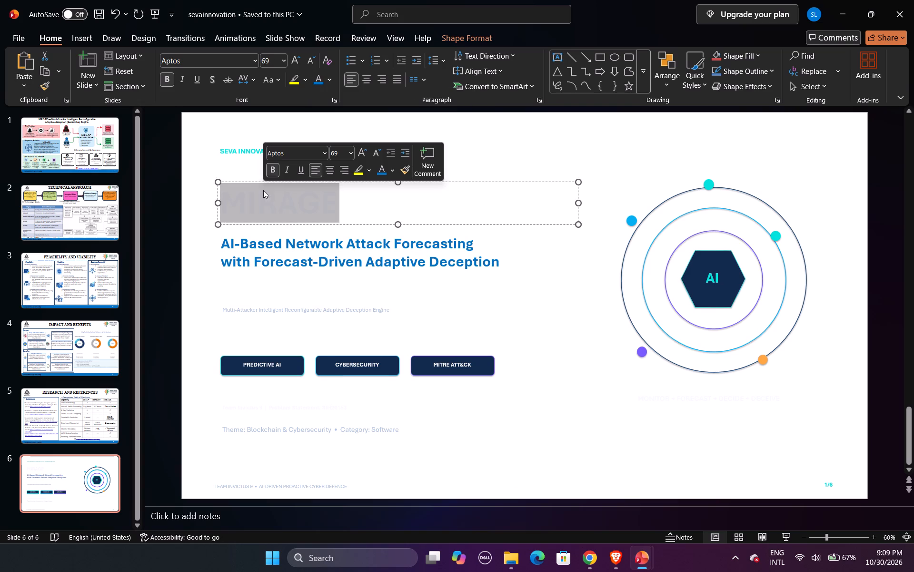
pyautogui.click(382, 167)
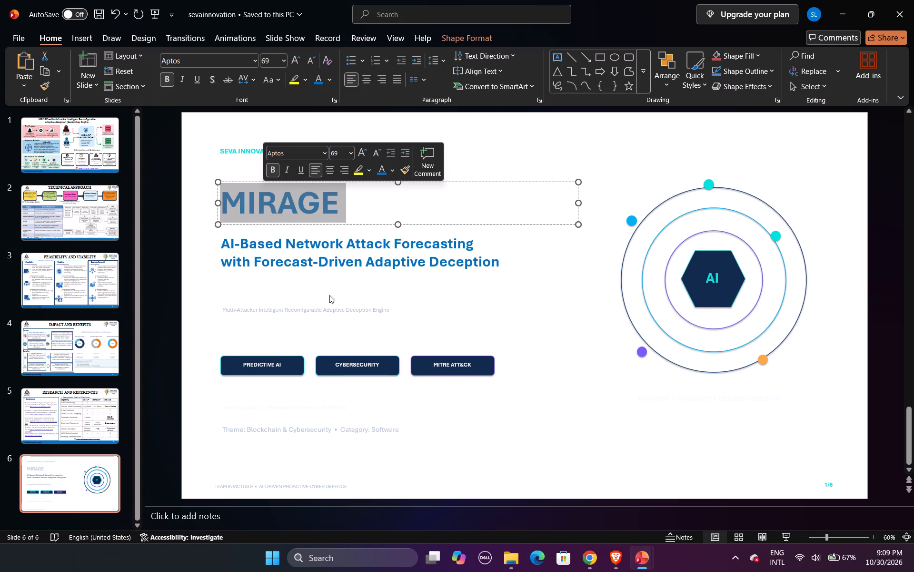
pyautogui.tripleClick(277, 310)
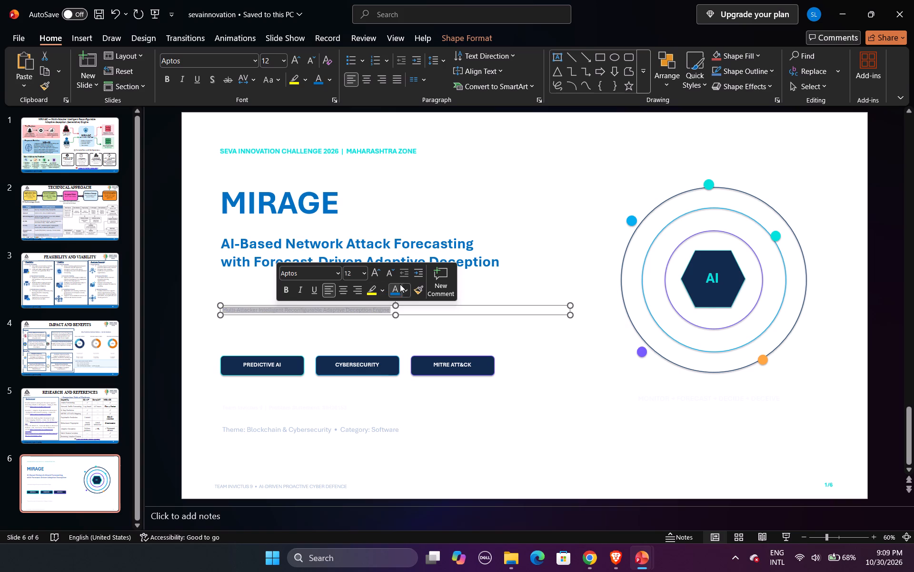
pyautogui.click(396, 289)
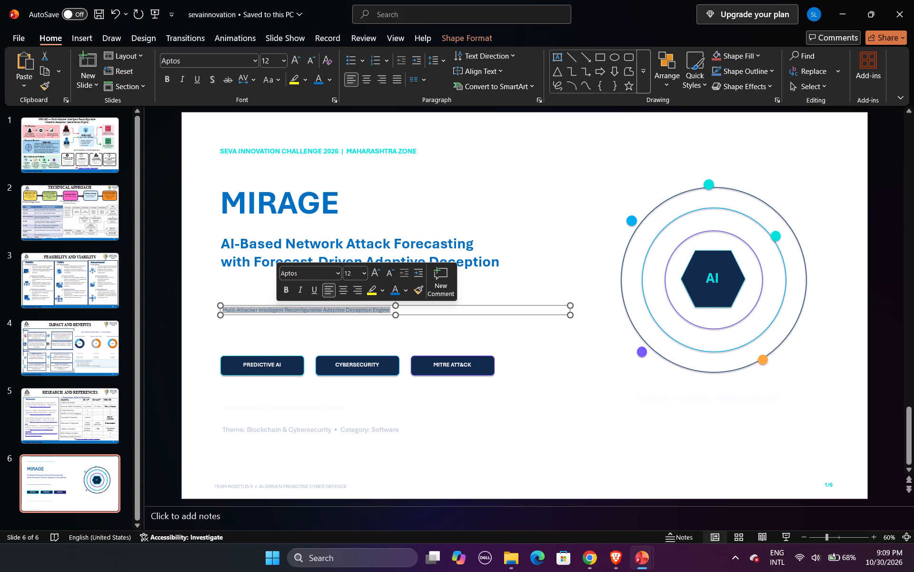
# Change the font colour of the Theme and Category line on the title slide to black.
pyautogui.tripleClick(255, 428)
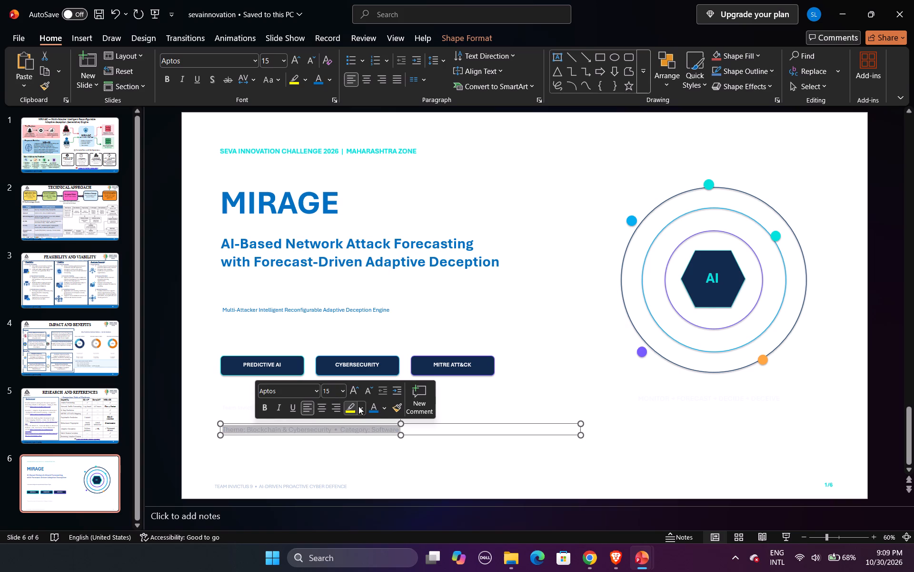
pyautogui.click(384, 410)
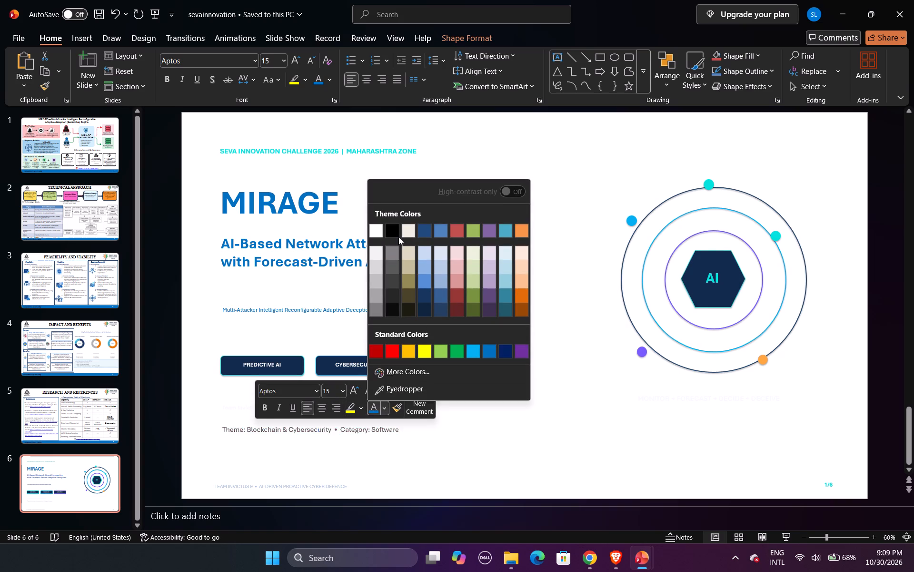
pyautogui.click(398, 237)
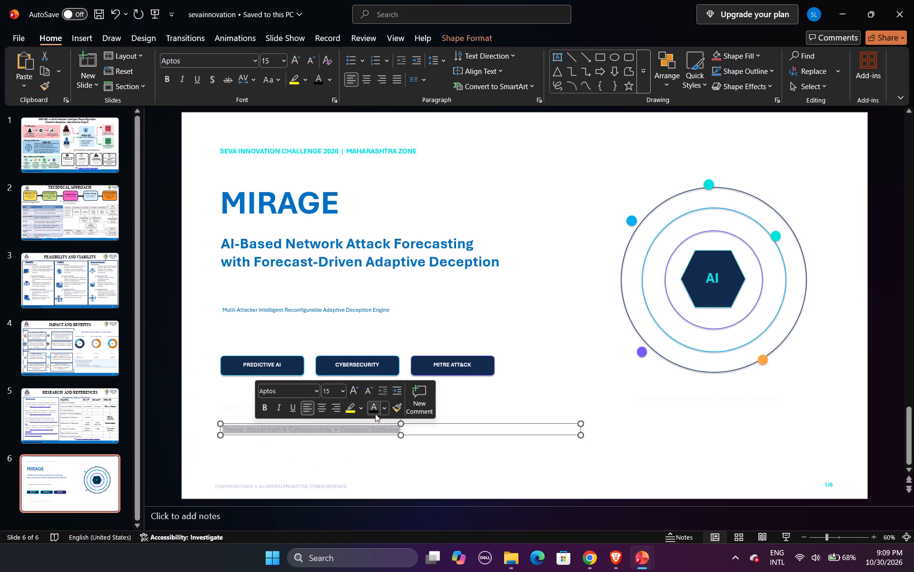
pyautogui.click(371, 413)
# Delete the Theme and Category text box from the MIRAGE title slide.
pyautogui.click(433, 428)
pyautogui.moveTo(433, 428); pyautogui.dragTo(382, 537)
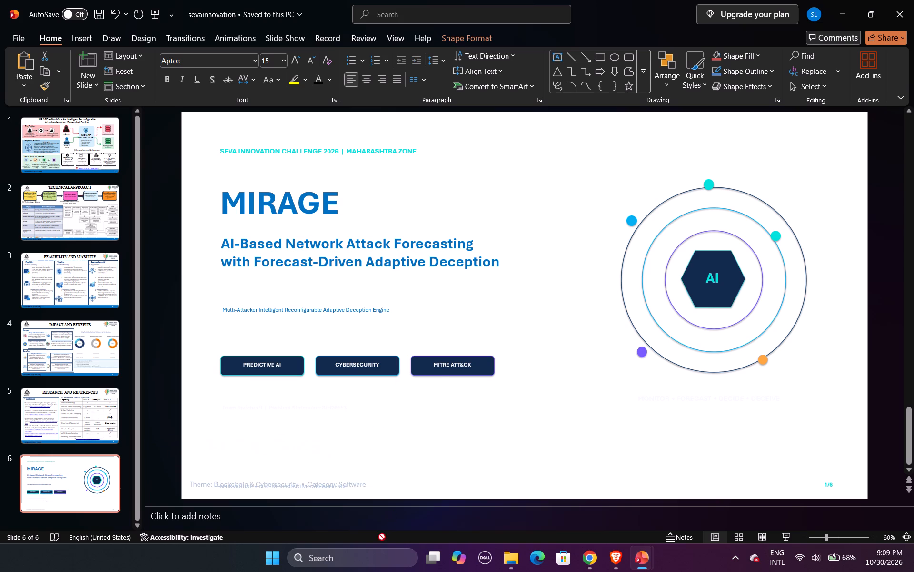
pyautogui.moveTo(382, 537); pyautogui.dragTo(387, 442)
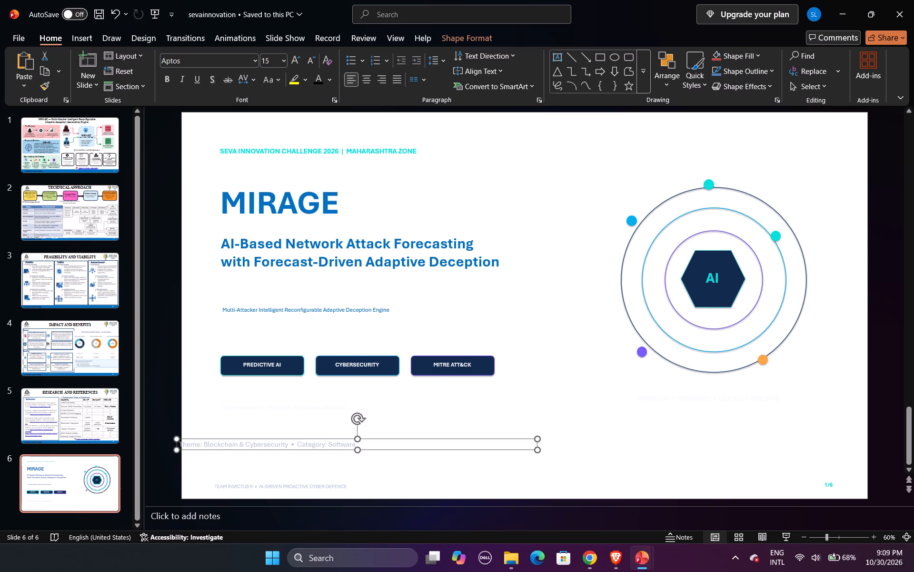
pyautogui.press('Delete')
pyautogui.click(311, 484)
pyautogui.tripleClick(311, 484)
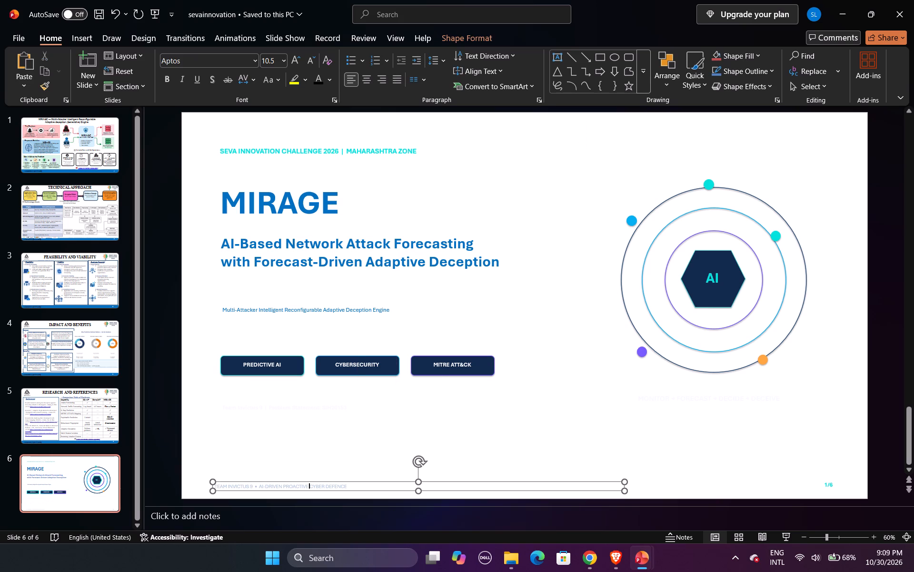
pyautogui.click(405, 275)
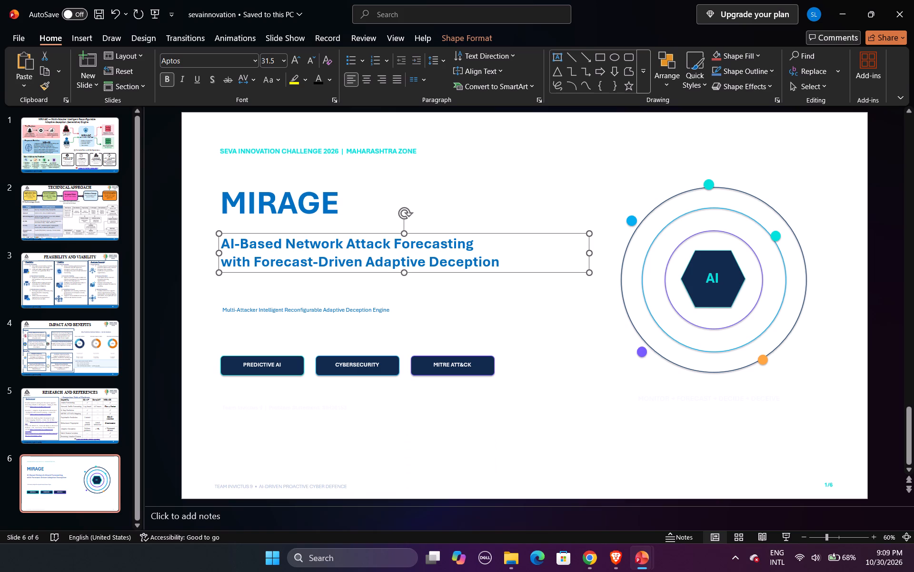
# Delete the Team Invictus 9 logo from the Technical Approach slide.
pyautogui.click(70, 311)
pyautogui.click(80, 212)
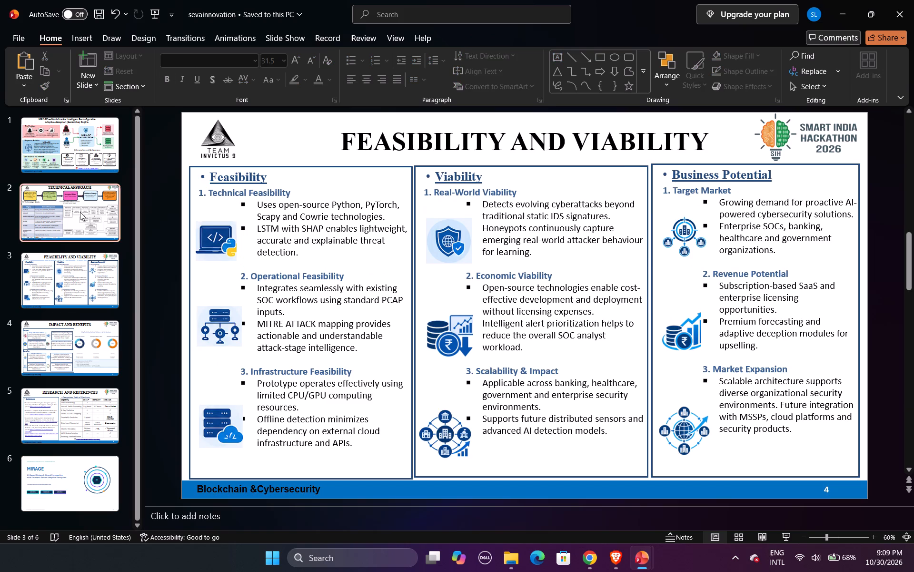
pyautogui.click(224, 141)
pyautogui.click(224, 141)
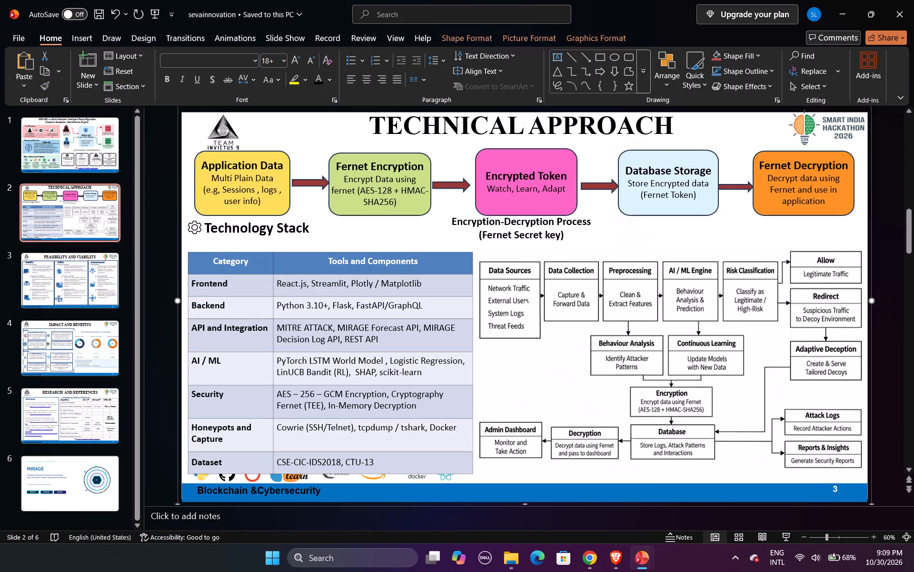
pyautogui.press('Delete')
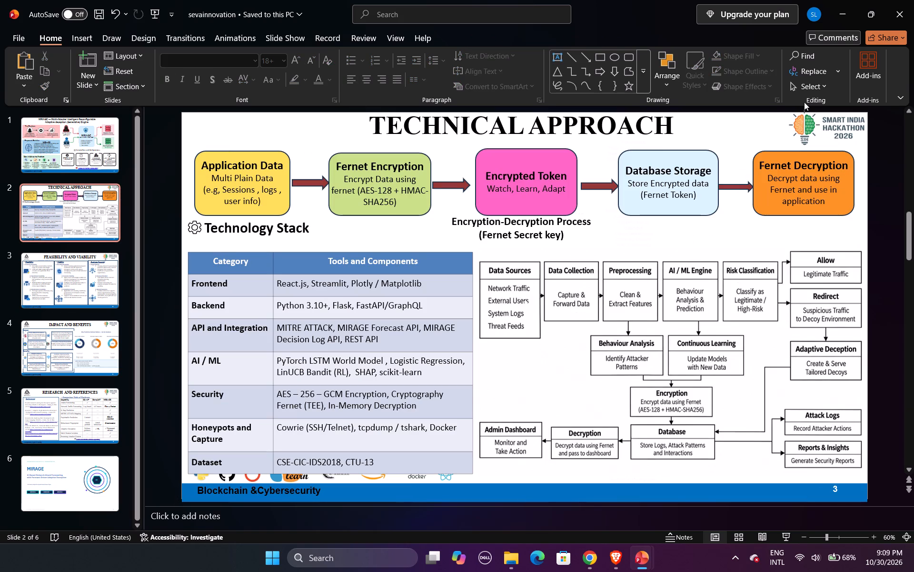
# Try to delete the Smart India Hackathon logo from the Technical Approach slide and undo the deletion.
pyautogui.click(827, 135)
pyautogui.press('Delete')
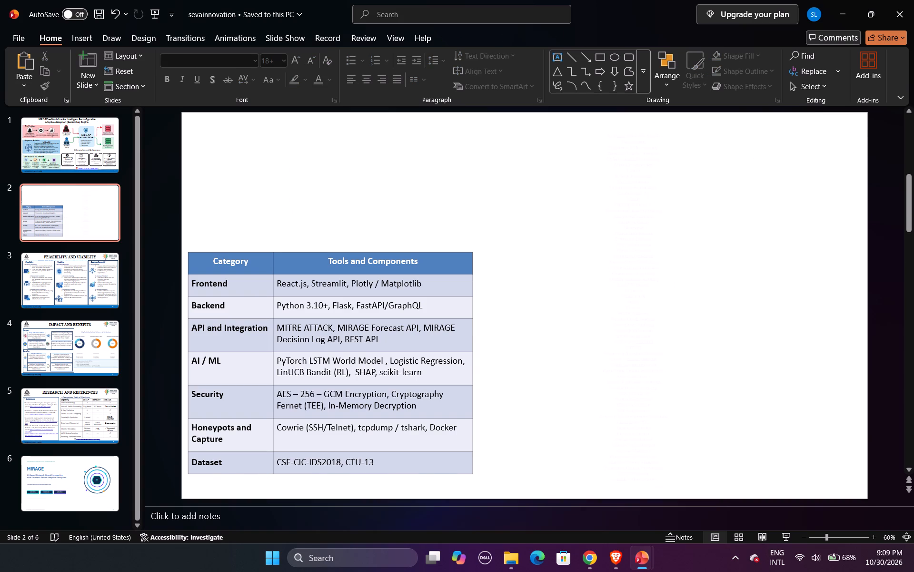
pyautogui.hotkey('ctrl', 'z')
# Cut only the Smart India Hackathon 2026 logo out of the grouped content on the Technical Approach slide.
pyautogui.doubleClick(833, 135)
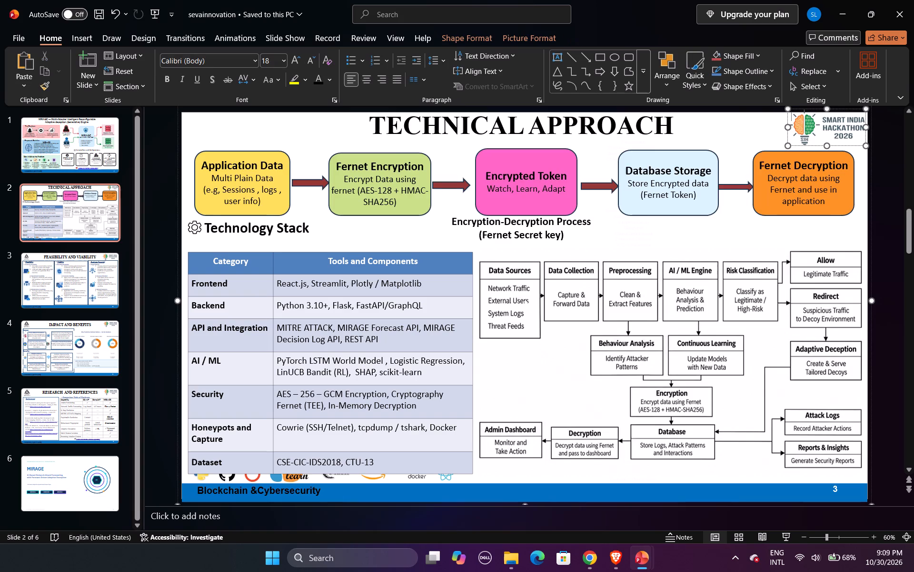
pyautogui.press('Delete')
pyautogui.click(826, 121)
pyautogui.rightClick(826, 121)
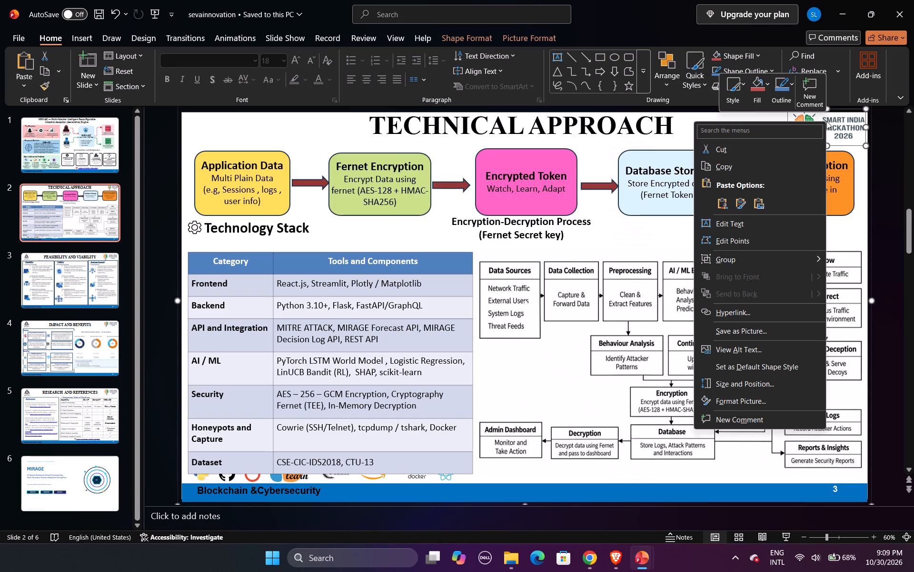
pyautogui.click(753, 143)
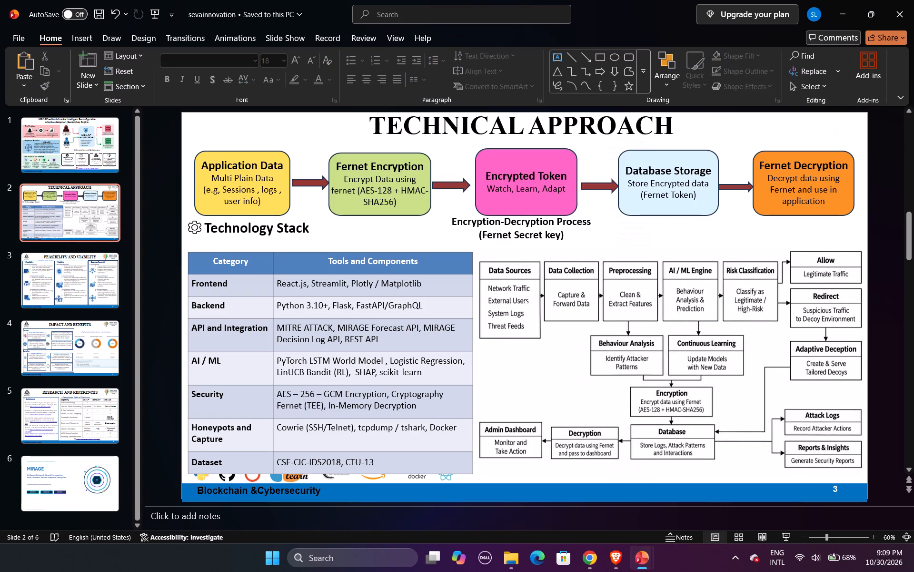
# Cut the Team Invictus 9 logo from the Feasibility and Viability slide.
pyautogui.click(66, 286)
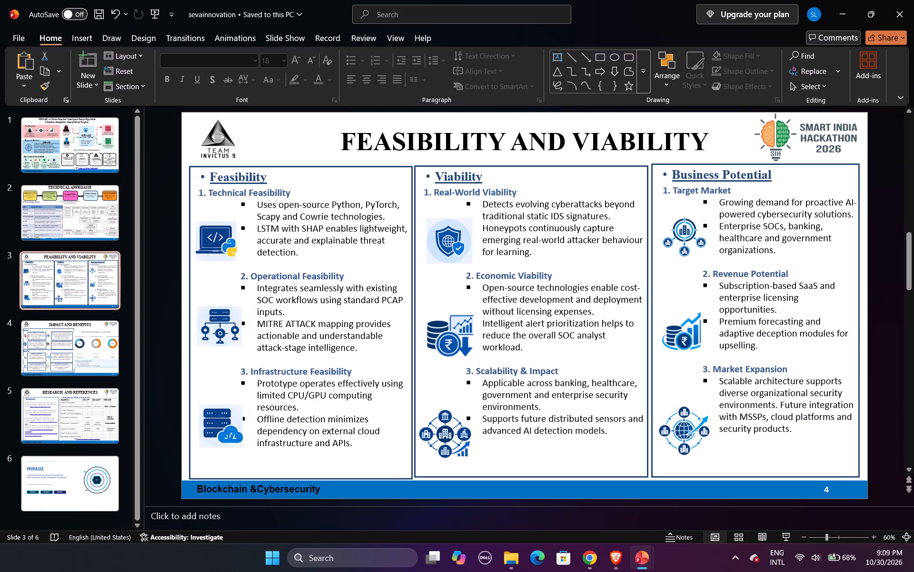
pyautogui.click(226, 141)
pyautogui.doubleClick(226, 141)
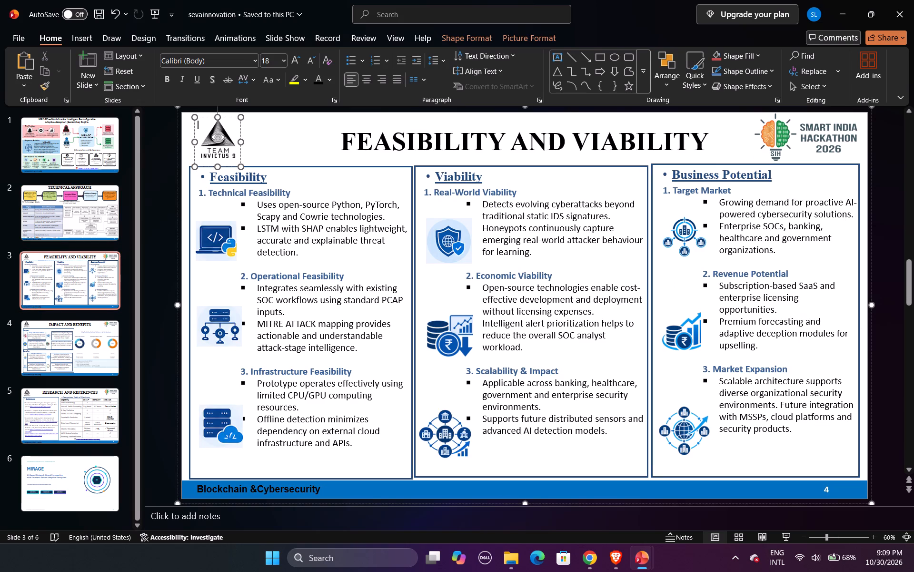
pyautogui.press('Delete')
pyautogui.doubleClick(226, 141)
pyautogui.press('Delete')
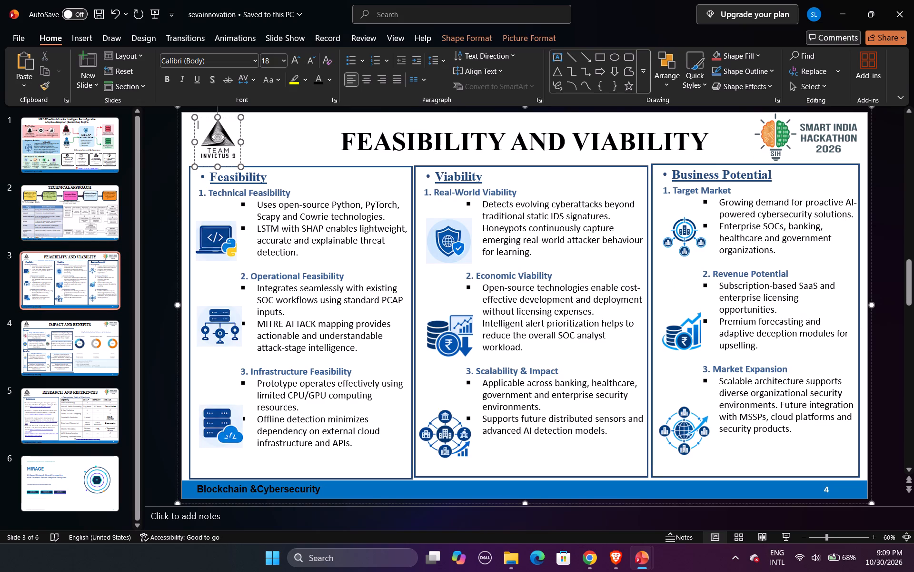
pyautogui.press('Delete')
pyautogui.press('Delete')
pyautogui.click(226, 141)
pyautogui.rightClick(226, 141)
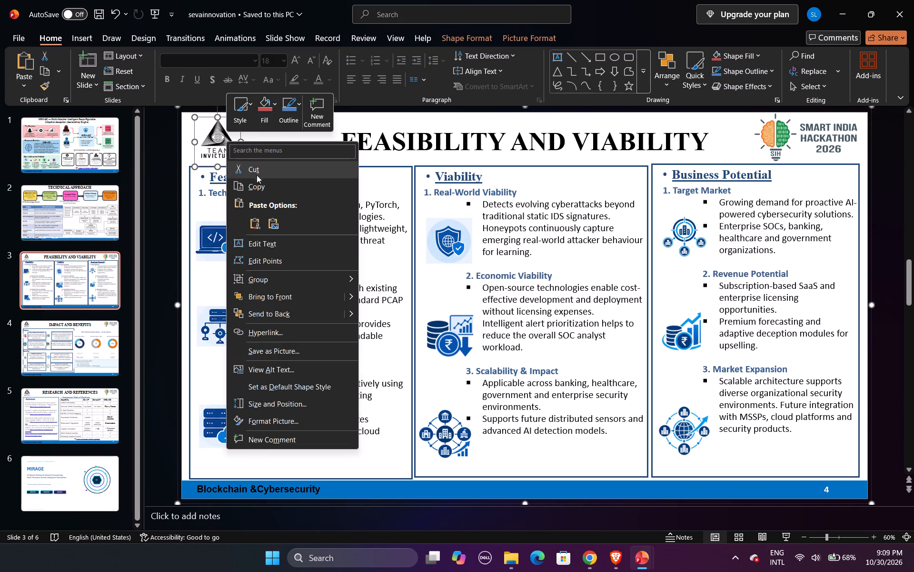
pyautogui.click(261, 174)
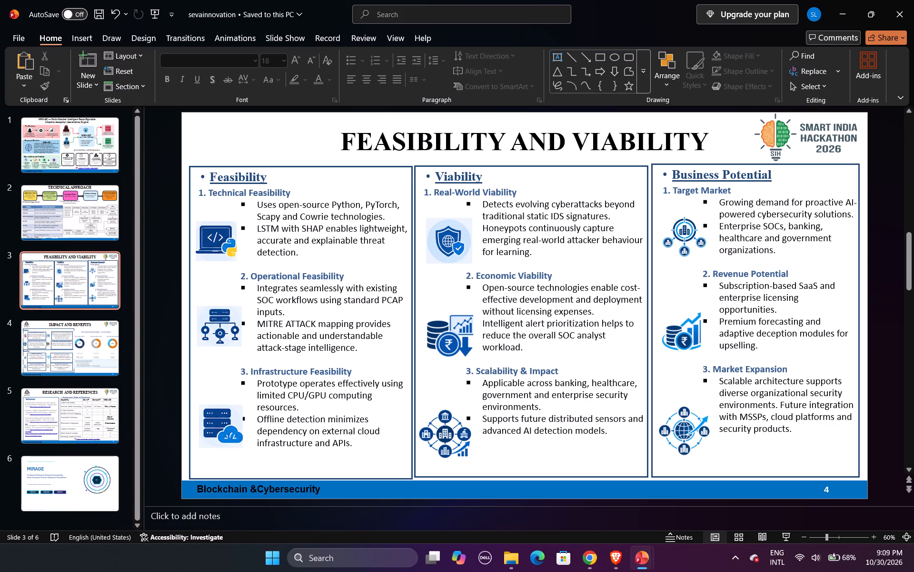
# Cut the Smart India Hackathon 2026 logo from the Feasibility and Viability slide.
pyautogui.doubleClick(823, 154)
pyautogui.click(808, 138)
pyautogui.click(808, 138)
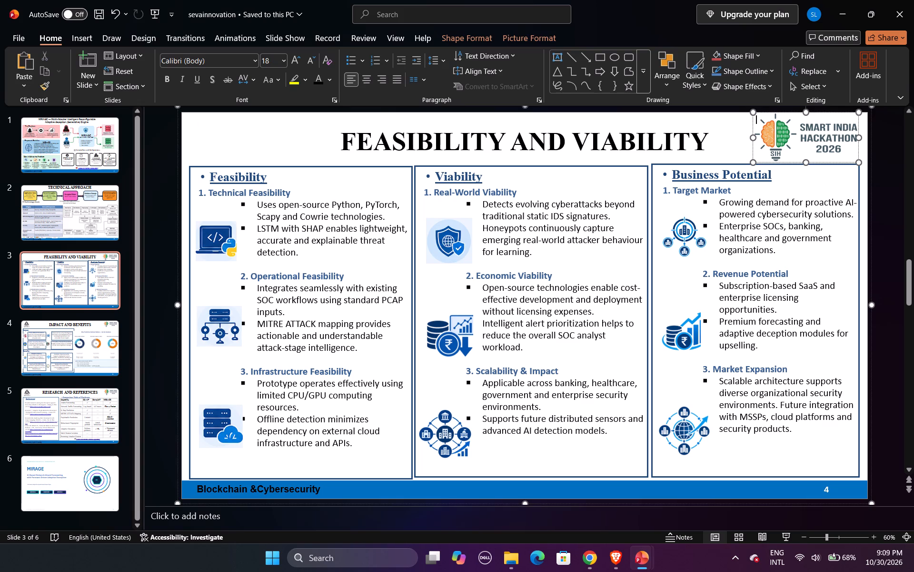
pyautogui.press('Delete')
pyautogui.click(808, 138)
pyautogui.rightClick(808, 138)
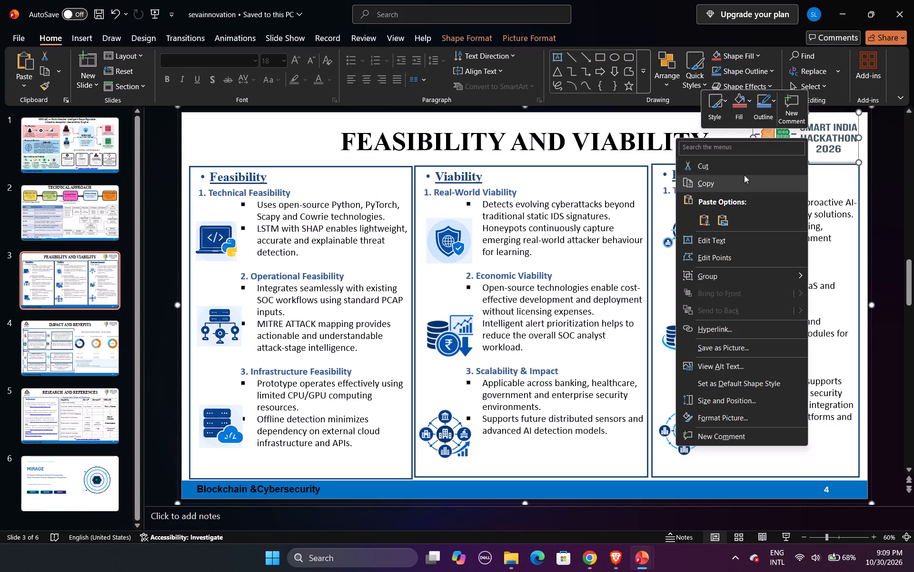
pyautogui.click(744, 173)
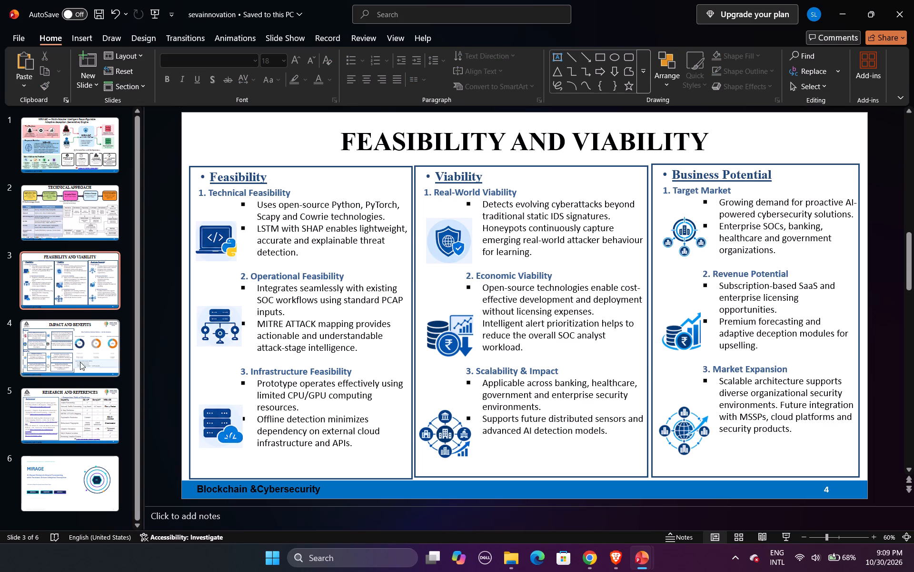
# Cut the Team Invictus 9 logo from the Impact and Benefits slide.
pyautogui.click(80, 362)
pyautogui.doubleClick(212, 141)
pyautogui.rightClick(212, 141)
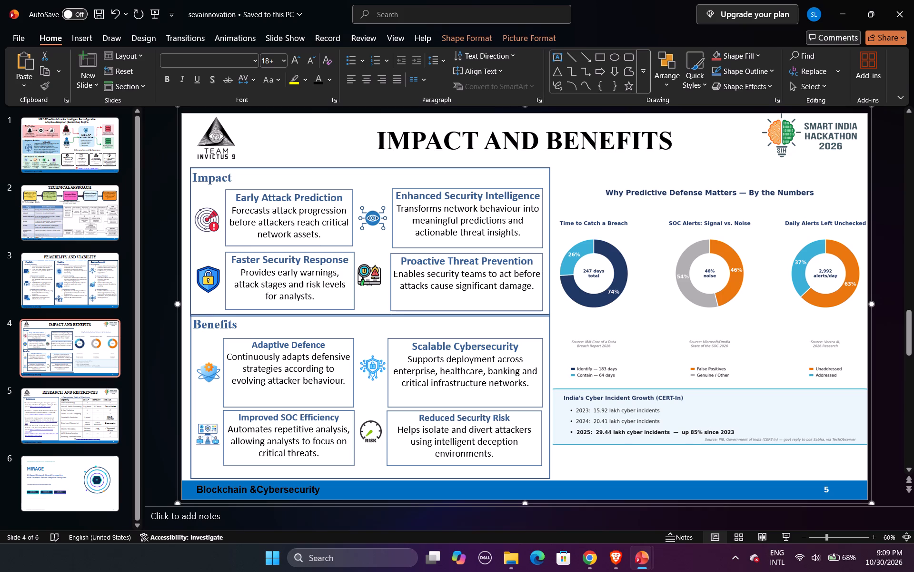
pyautogui.tripleClick(212, 141)
pyautogui.click(212, 141)
pyautogui.rightClick(212, 141)
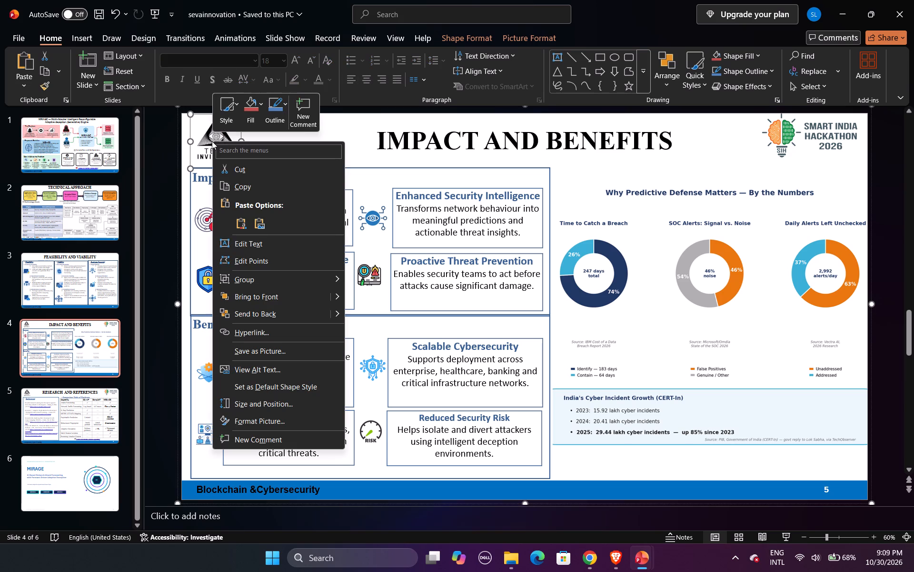
pyautogui.click(239, 166)
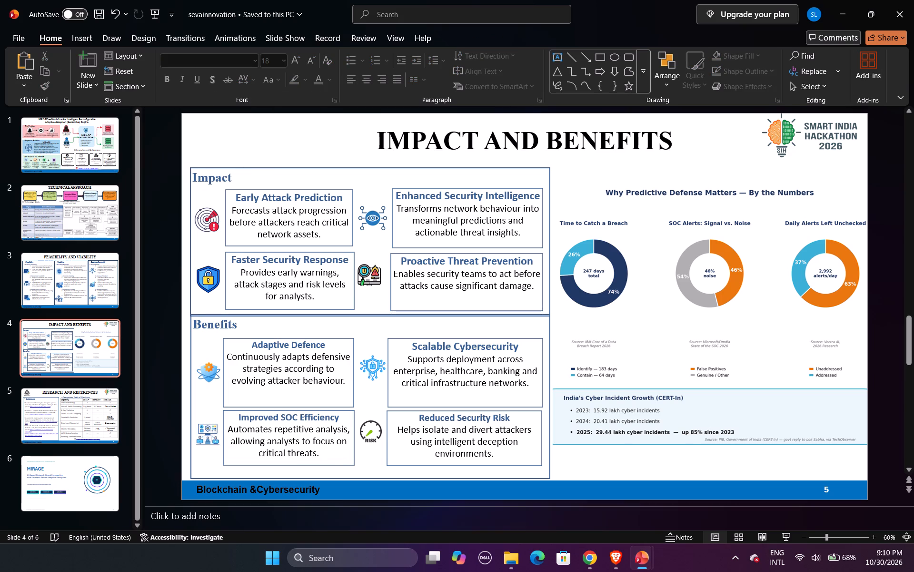
# Cut the Smart India Hackathon 2026 logo from the Impact and Benefits slide.
pyautogui.click(824, 139)
pyautogui.doubleClick(824, 139)
pyautogui.rightClick(824, 139)
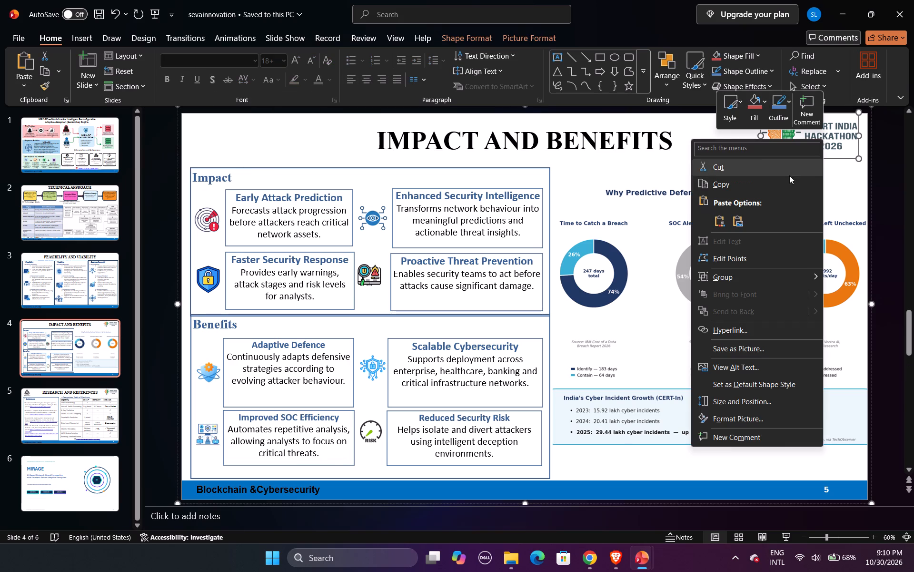
pyautogui.click(763, 175)
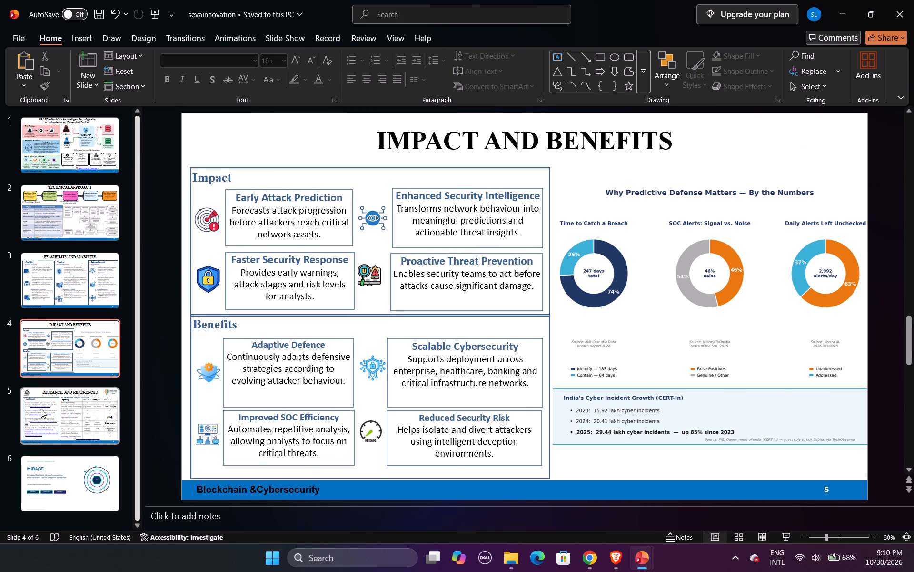
# Cut the Team Invictus 9 logo from the Research and References slide.
pyautogui.click(41, 409)
pyautogui.click(207, 132)
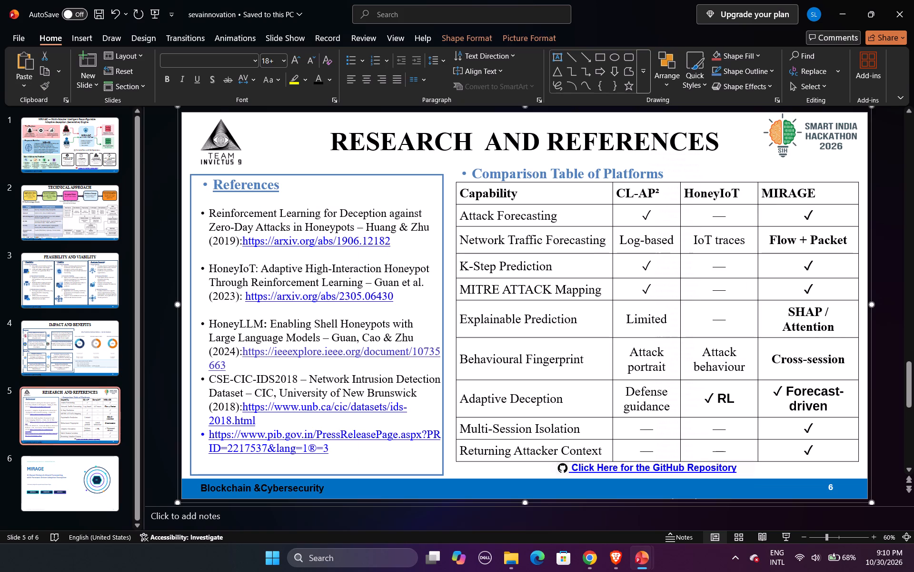
pyautogui.doubleClick(215, 138)
pyautogui.rightClick(236, 139)
pyautogui.click(270, 163)
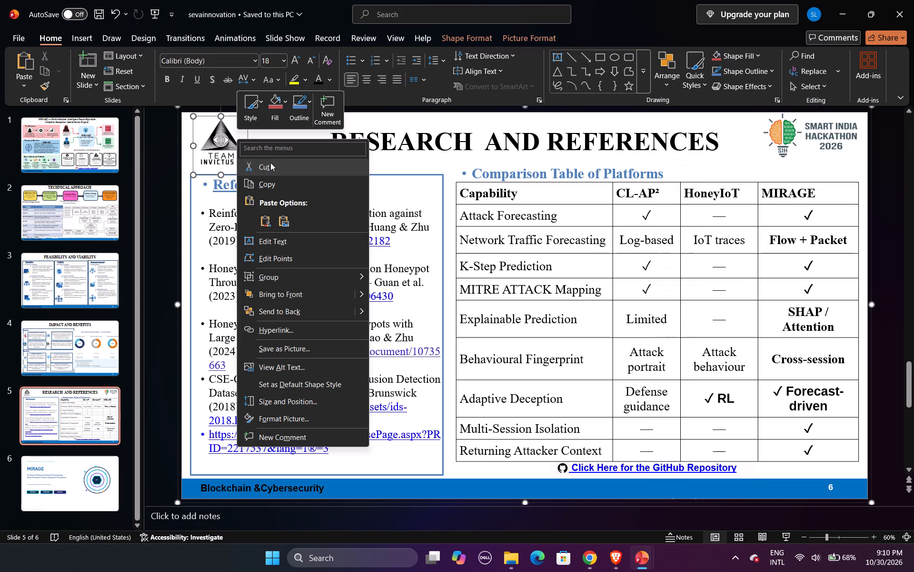
# Cut the Smart India Hackathon 2026 logo from the Research and References slide.
pyautogui.doubleClick(773, 134)
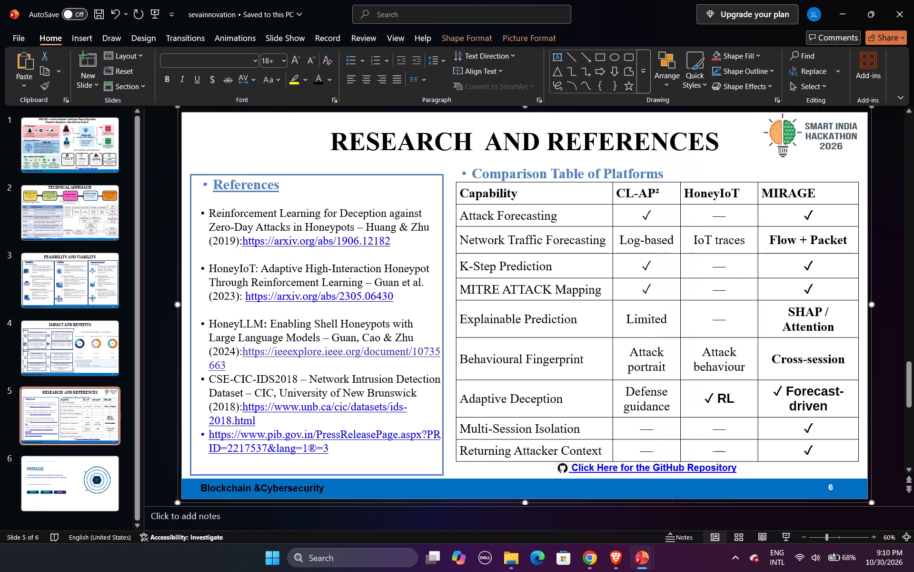
pyautogui.doubleClick(773, 134)
pyautogui.click(792, 137)
pyautogui.rightClick(792, 137)
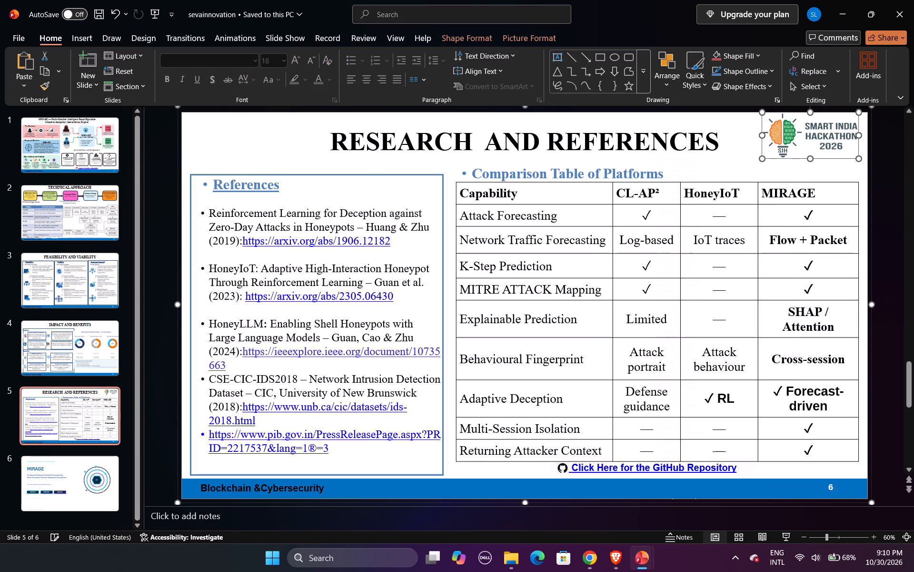
pyautogui.click(733, 169)
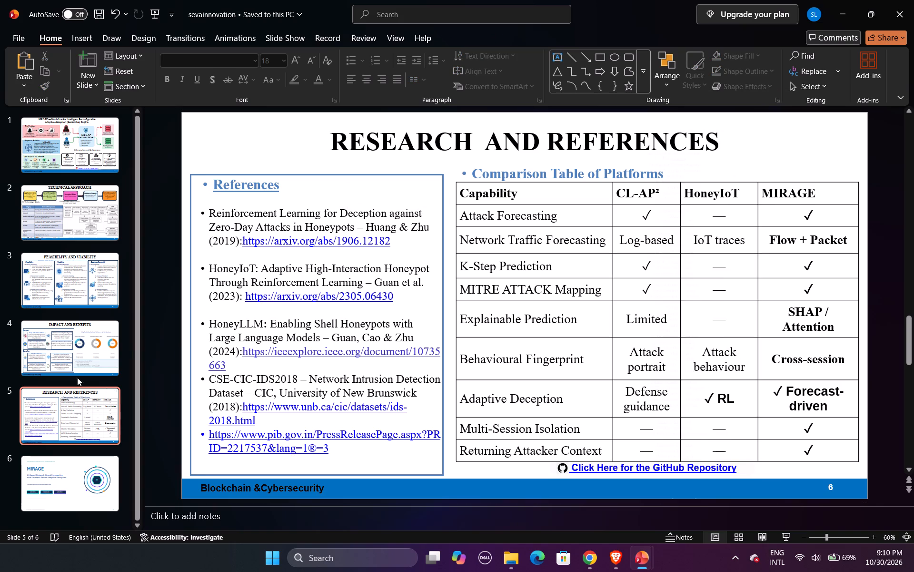
# Move the MIRAGE title slide from the end of the deck to the first position.
pyautogui.click(56, 460)
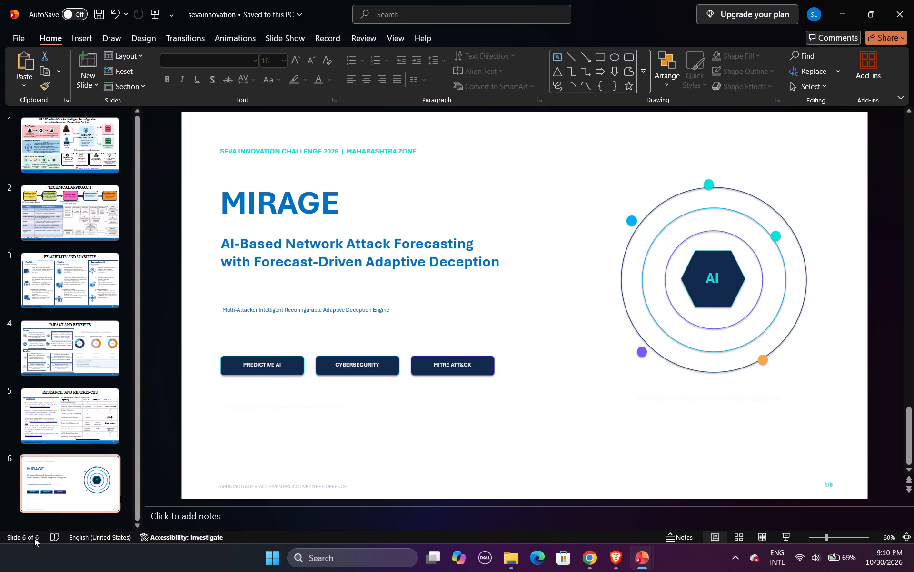
pyautogui.moveTo(83, 481); pyautogui.dragTo(112, 124)
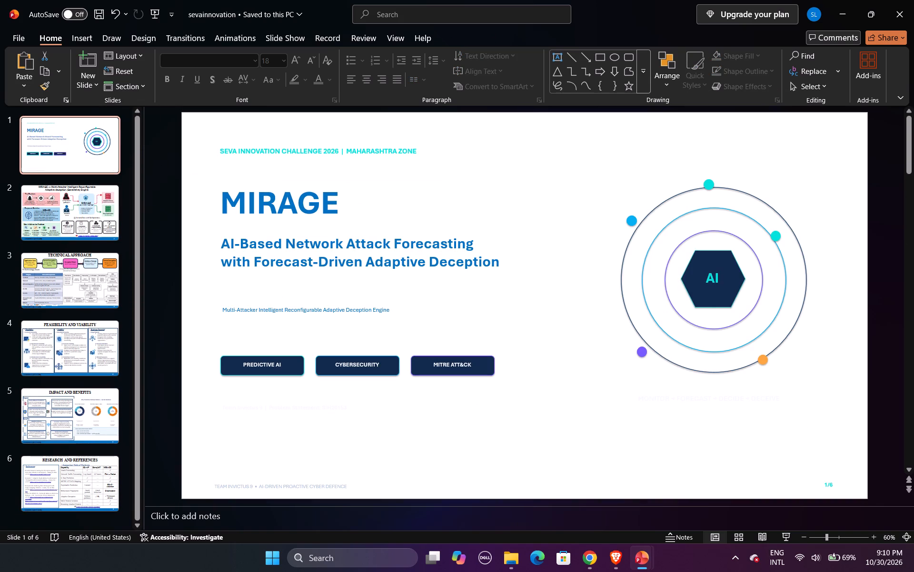
# Close the extra Seva Innovation MIRAGE presentation that is showing its dark title slide.
pyautogui.click(93, 217)
pyautogui.click(70, 290)
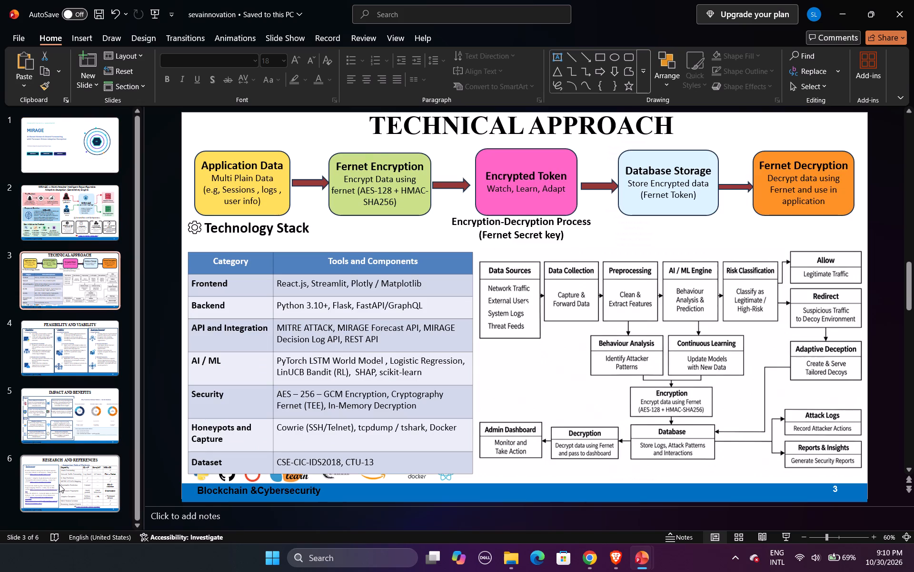
pyautogui.scroll(-1, 59, 484)
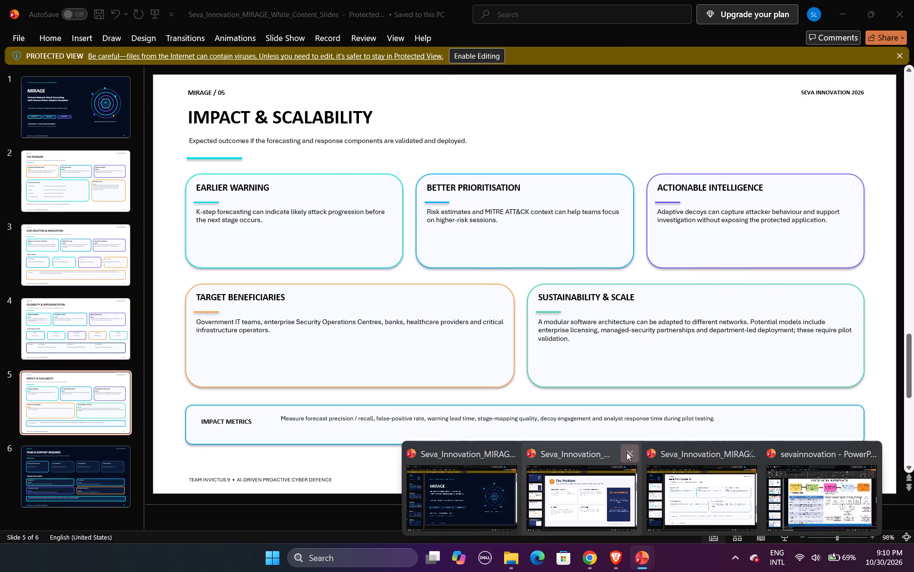
pyautogui.click(507, 453)
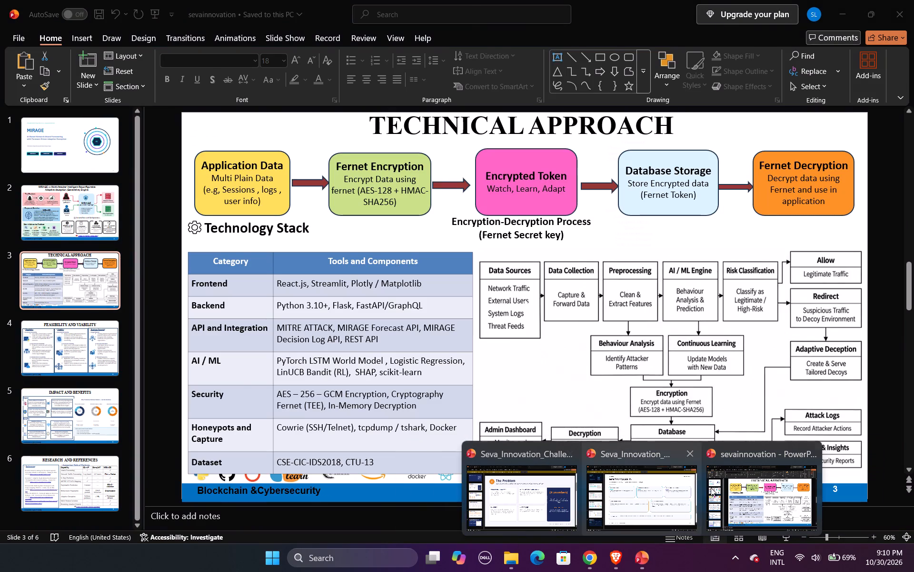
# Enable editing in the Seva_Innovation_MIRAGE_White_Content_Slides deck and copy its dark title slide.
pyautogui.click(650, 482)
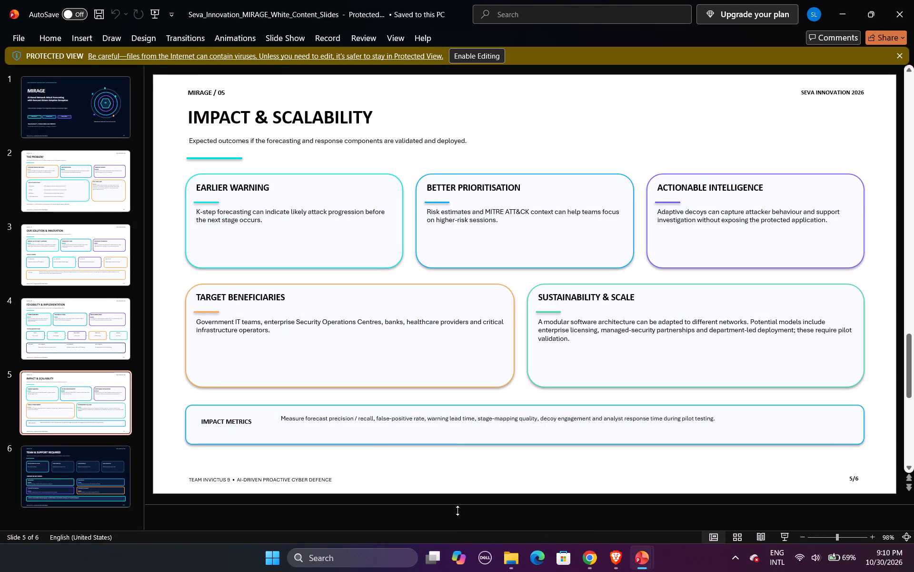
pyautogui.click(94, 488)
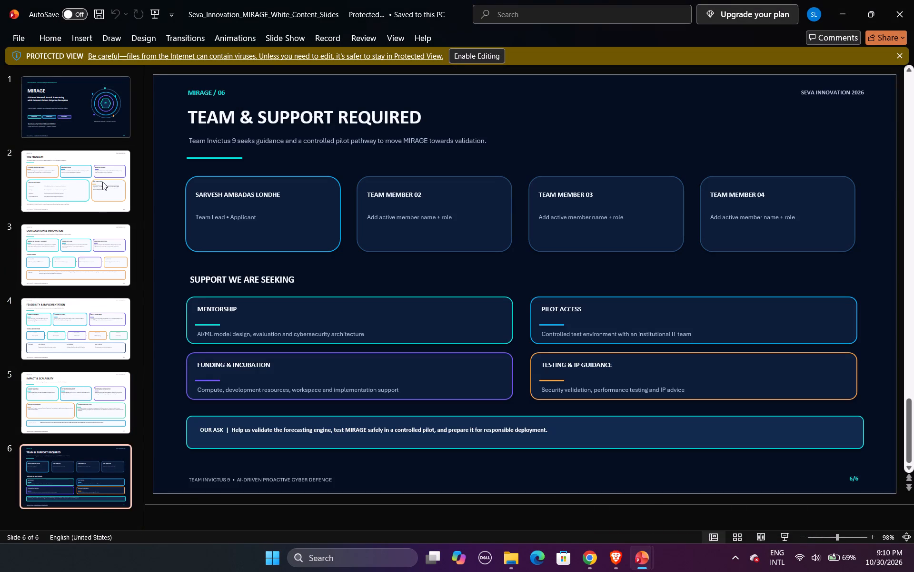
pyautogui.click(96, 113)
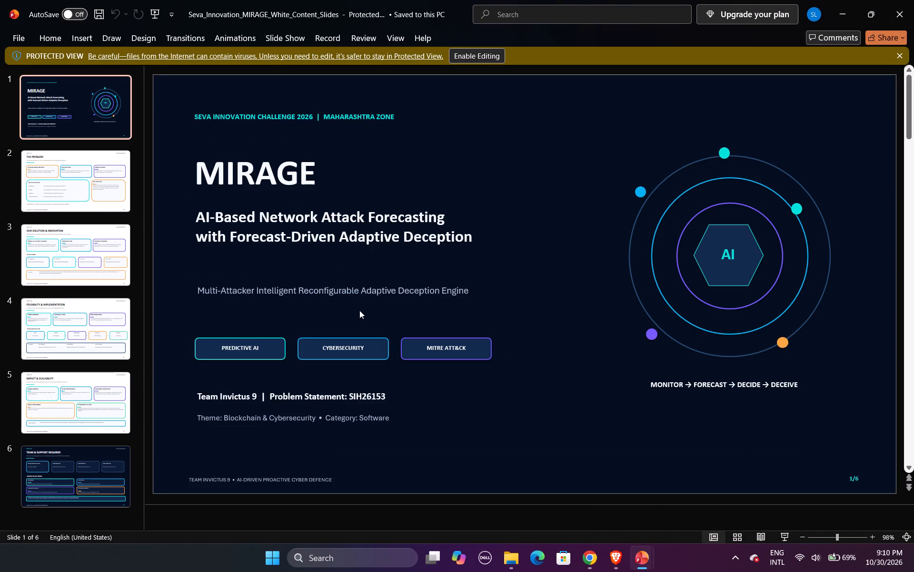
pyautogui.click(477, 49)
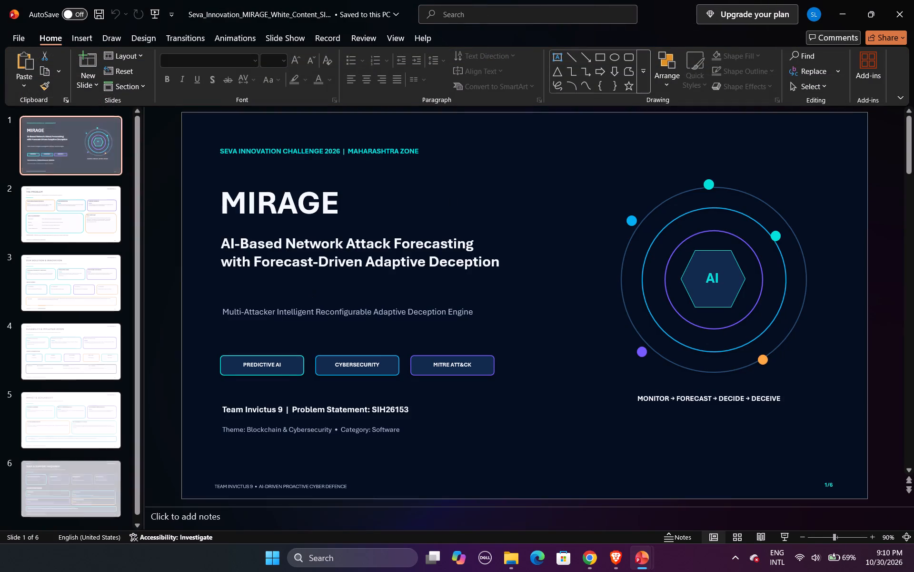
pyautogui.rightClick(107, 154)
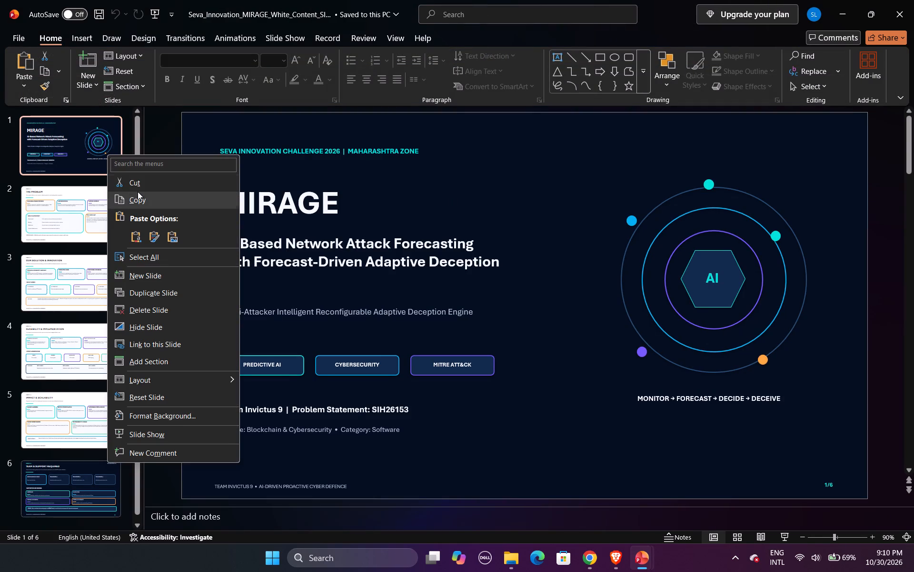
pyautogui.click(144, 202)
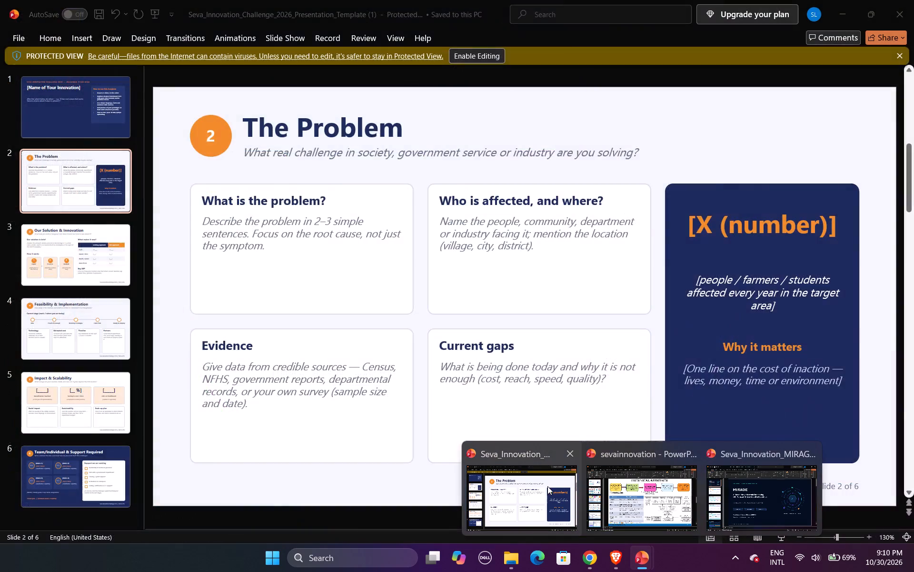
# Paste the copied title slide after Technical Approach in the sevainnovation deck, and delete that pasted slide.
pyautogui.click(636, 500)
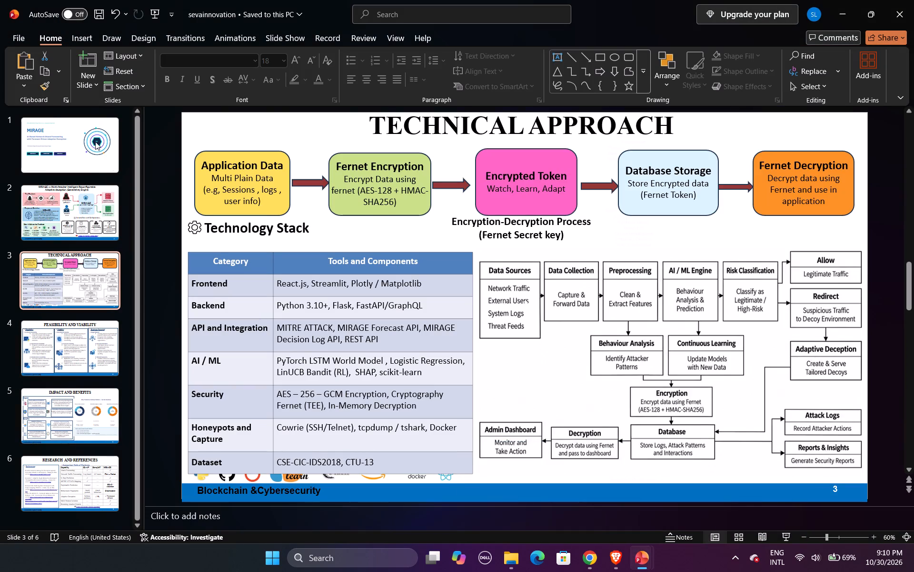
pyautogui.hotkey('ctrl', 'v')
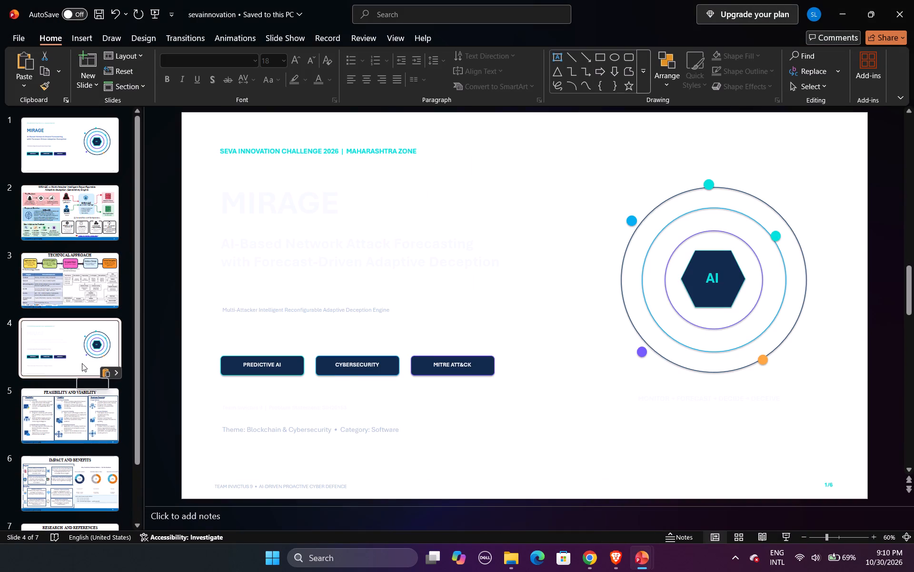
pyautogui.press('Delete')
# Set the title slide's "Multi-Attacker Intelligent Reconfigurable Adaptive Deception Engine" line to font size 16.
pyautogui.click(70, 162)
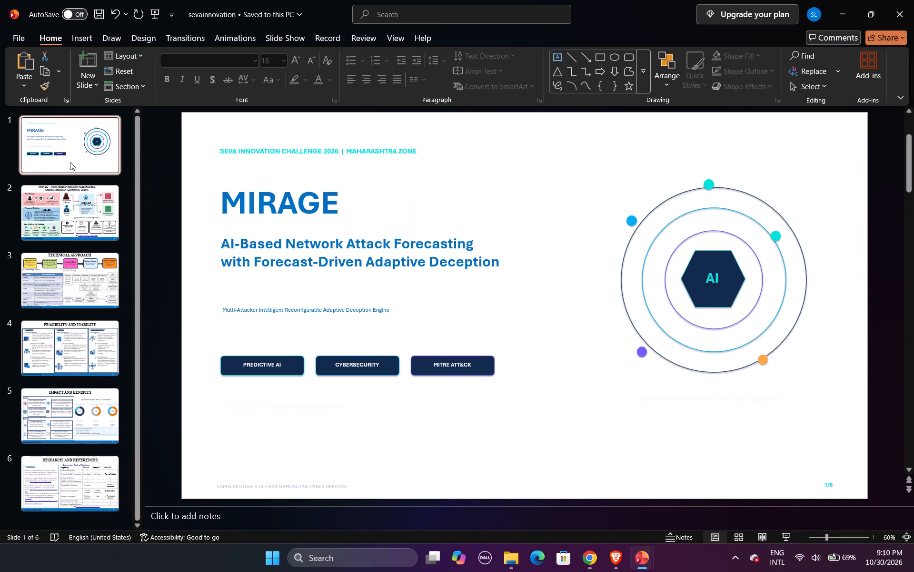
pyautogui.tripleClick(237, 307)
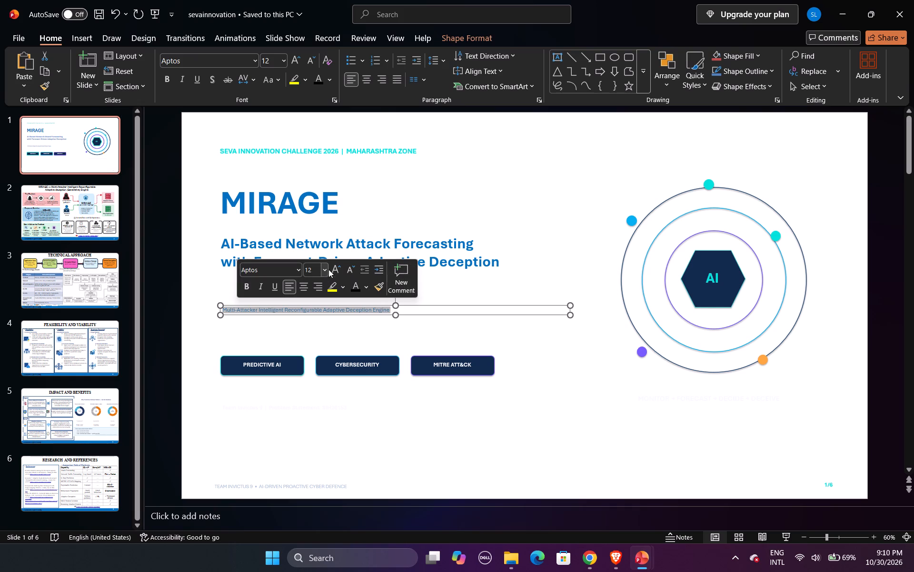
pyautogui.doubleClick(337, 269)
pyautogui.tripleClick(337, 269)
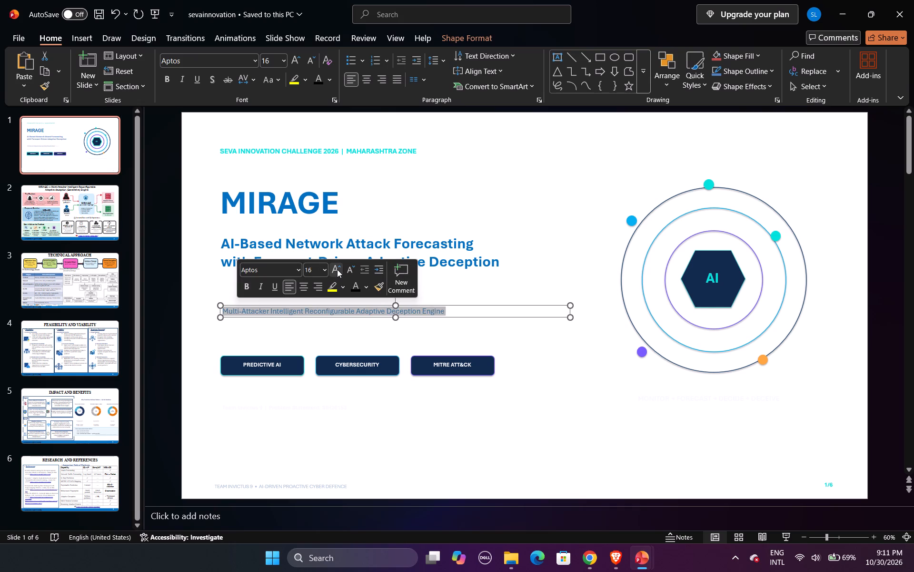
pyautogui.click(337, 269)
pyautogui.tripleClick(337, 269)
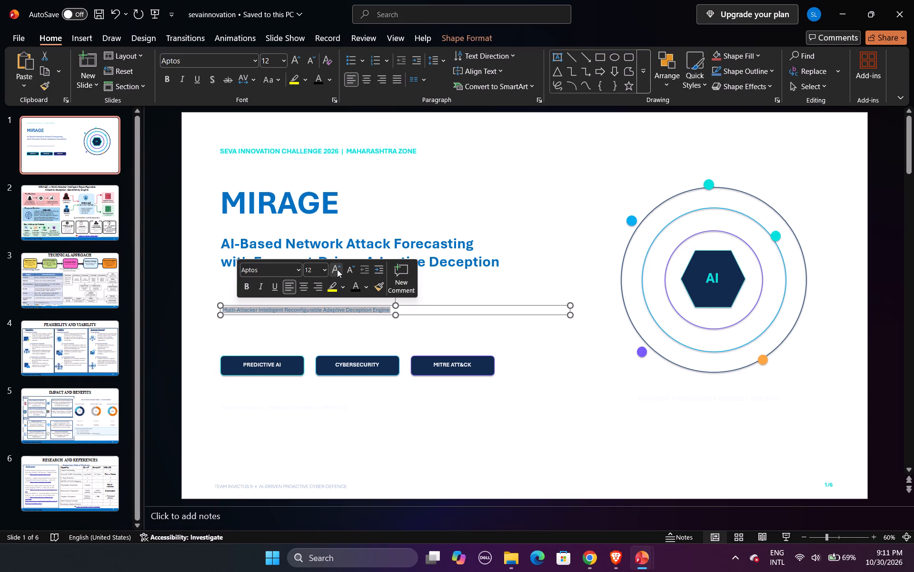
pyautogui.click(337, 269)
pyautogui.click(337, 269)
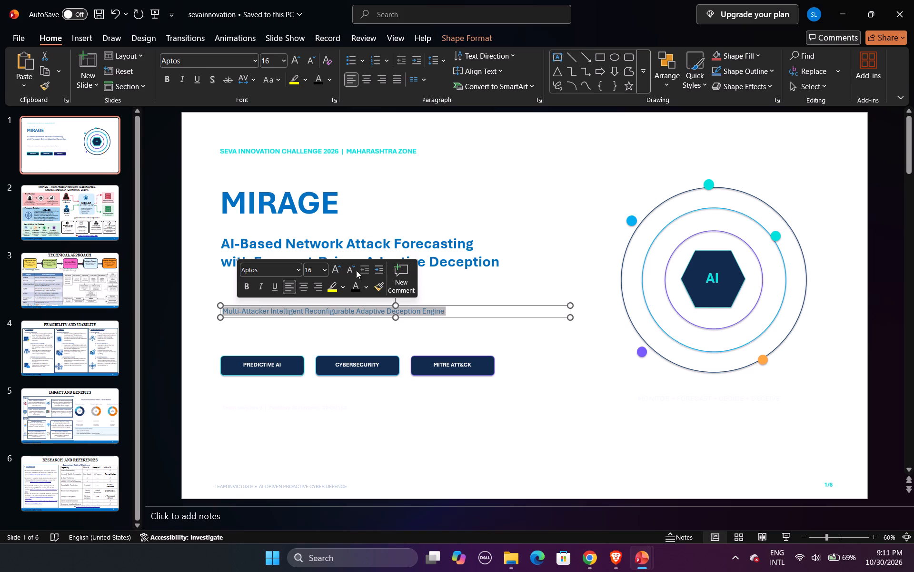
pyautogui.click(336, 268)
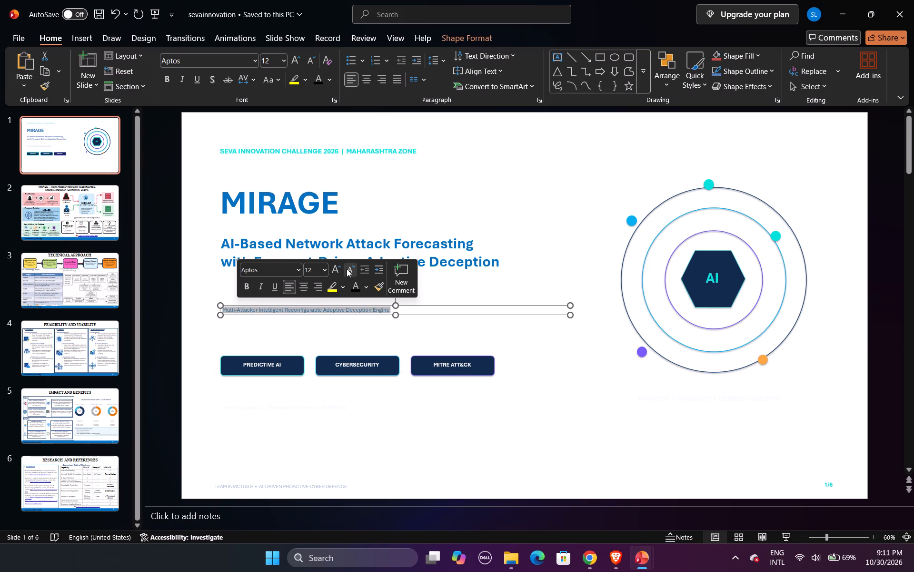
pyautogui.click(347, 269)
pyautogui.tripleClick(337, 268)
pyautogui.click(337, 268)
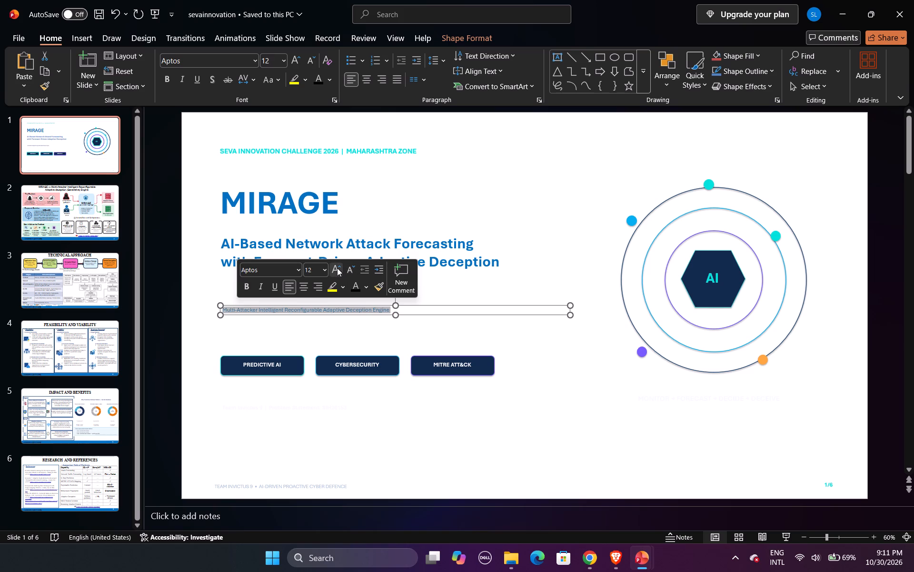
pyautogui.click(350, 266)
pyautogui.doubleClick(341, 267)
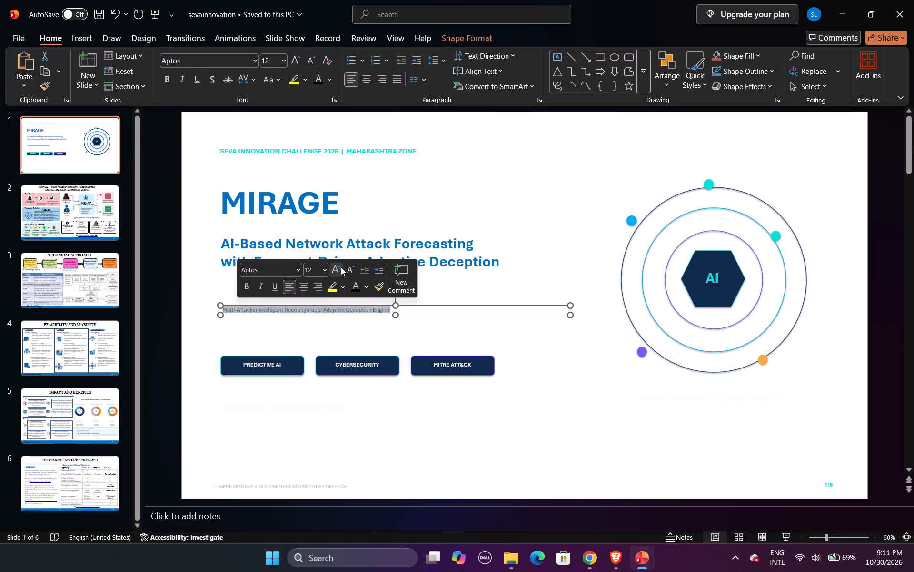
pyautogui.click(341, 267)
pyautogui.click(561, 343)
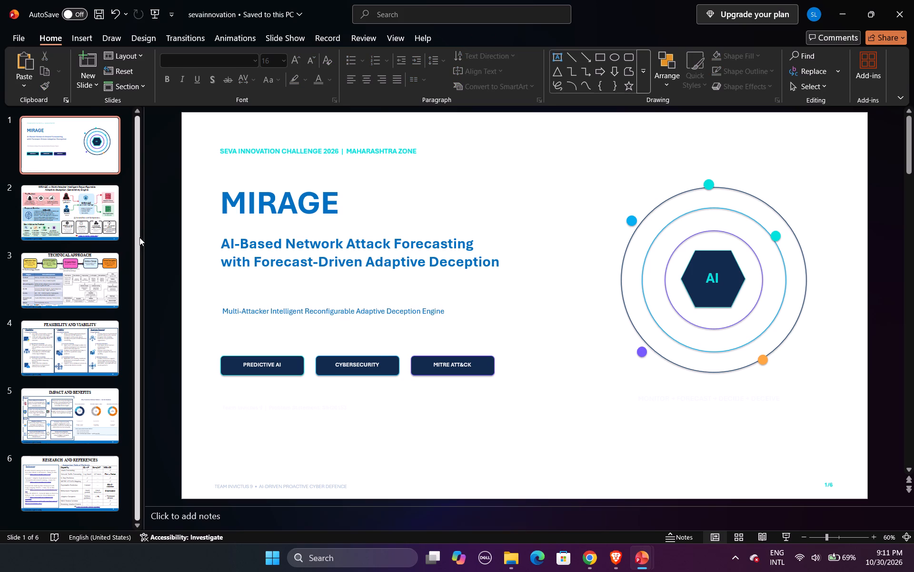
# Review the Research and References, MIRAGE overview and Technical Approach slides of the sevainnovation deck.
pyautogui.scroll(-2, 80, 362)
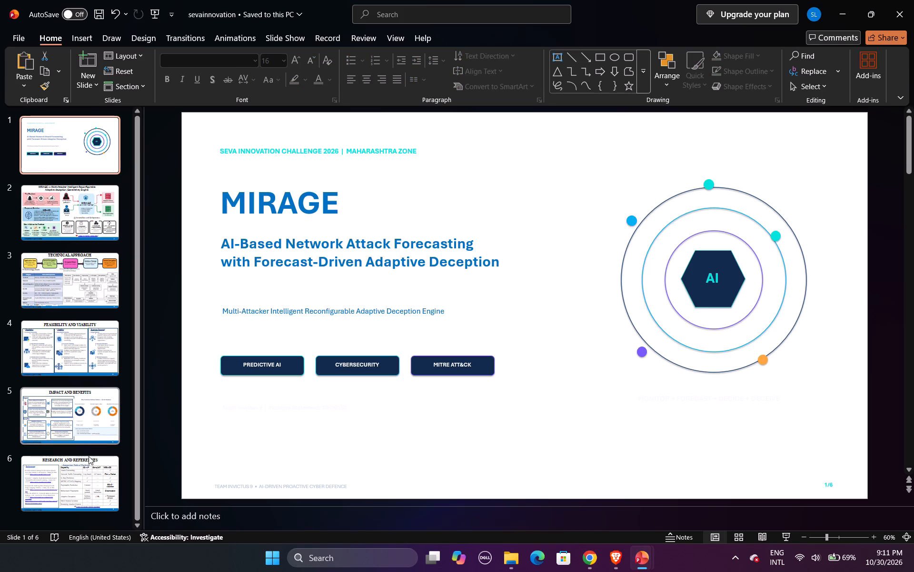
pyautogui.click(70, 476)
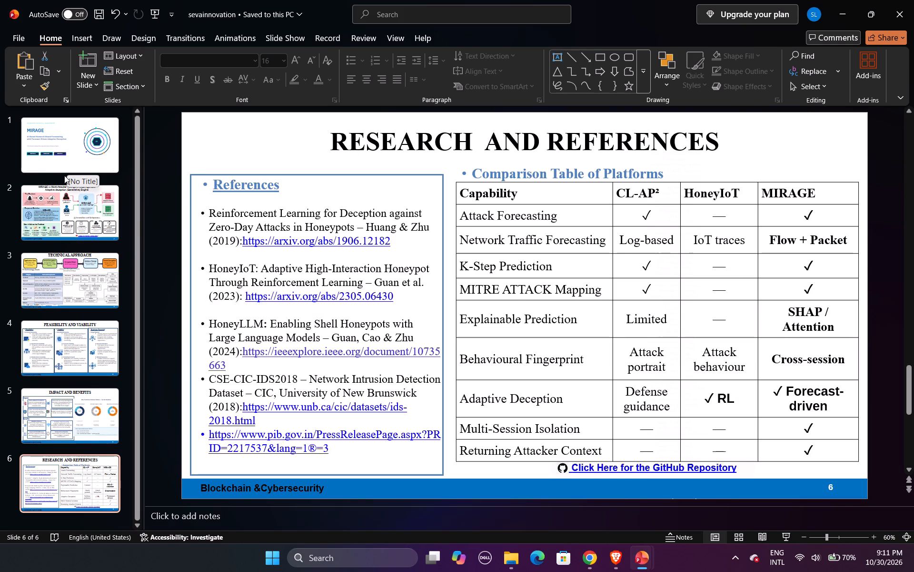
pyautogui.click(79, 205)
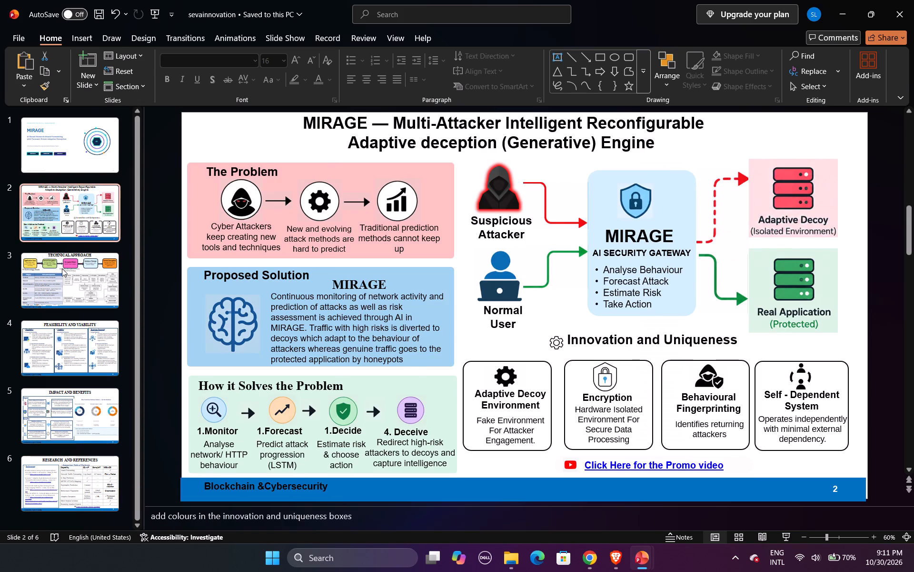
pyautogui.click(62, 268)
pyautogui.click(69, 207)
pyautogui.click(87, 295)
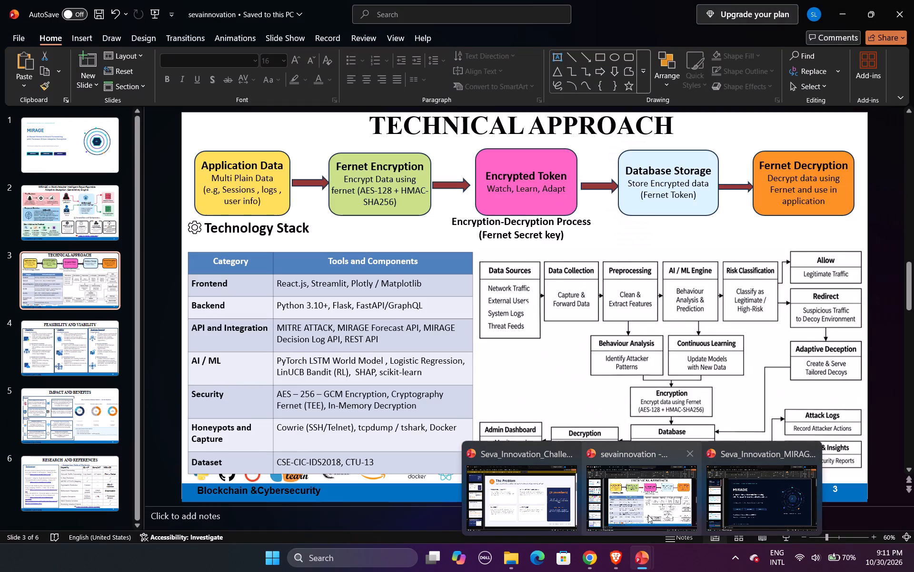
# Open the Seva_Innovation_Challenge_2026_Presentation_Template file from Downloads and examine the sections its slides require.
pyautogui.click(506, 555)
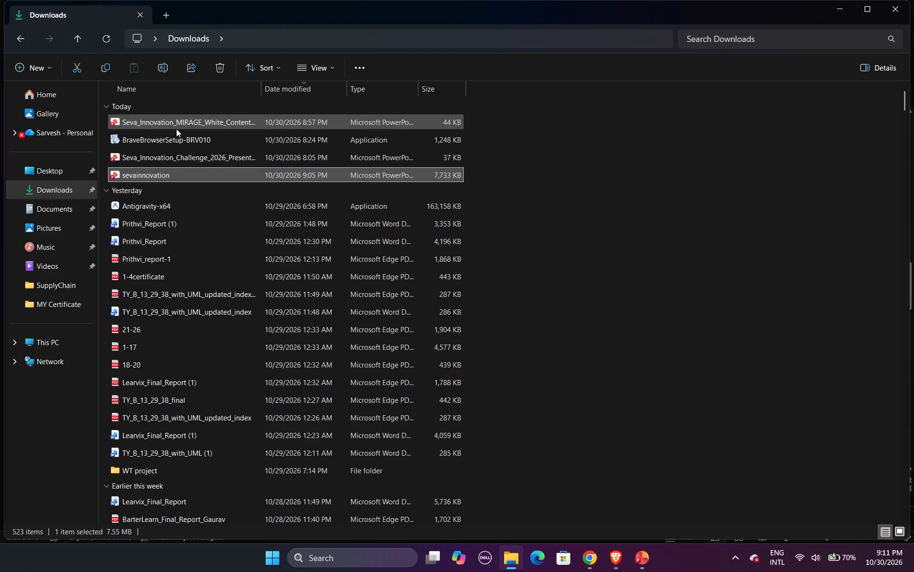
pyautogui.click(177, 128)
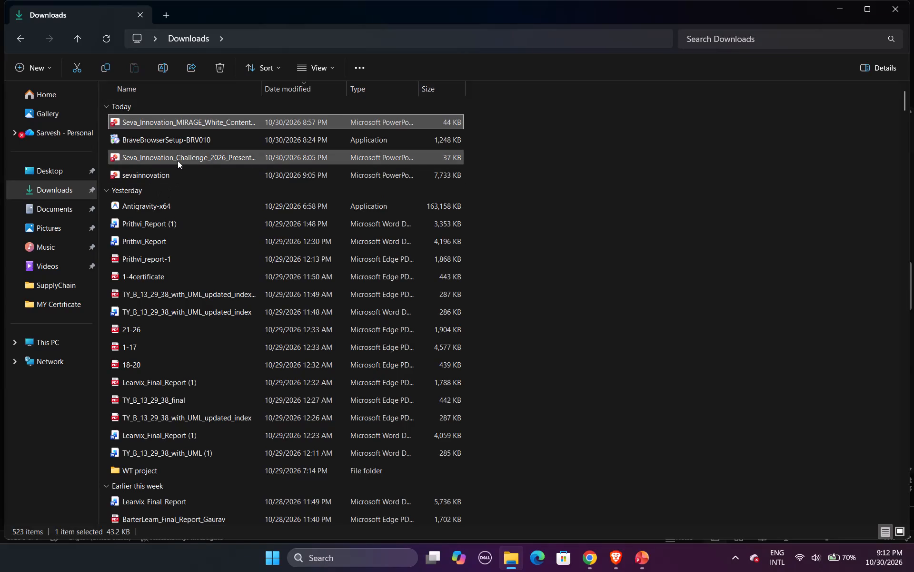
pyautogui.doubleClick(188, 156)
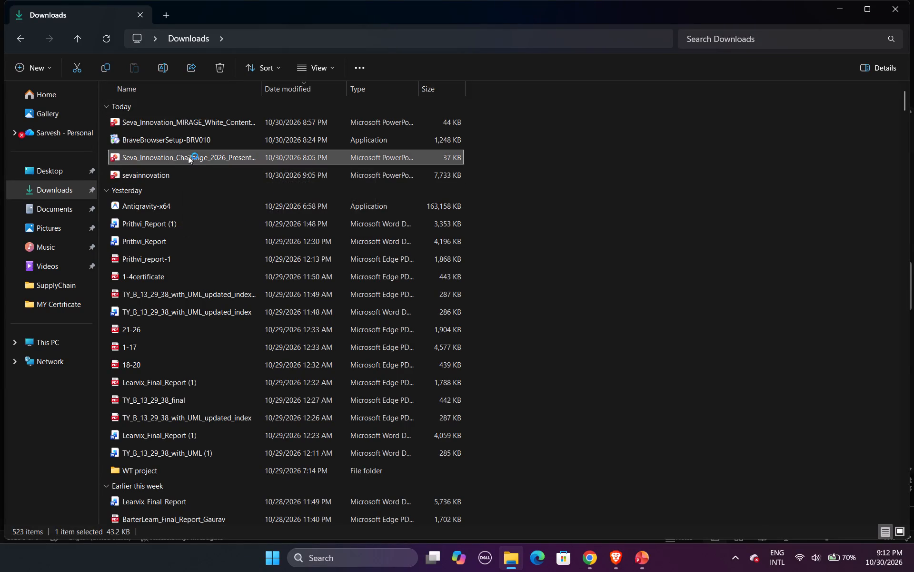
pyautogui.scroll(-3, 333, 300)
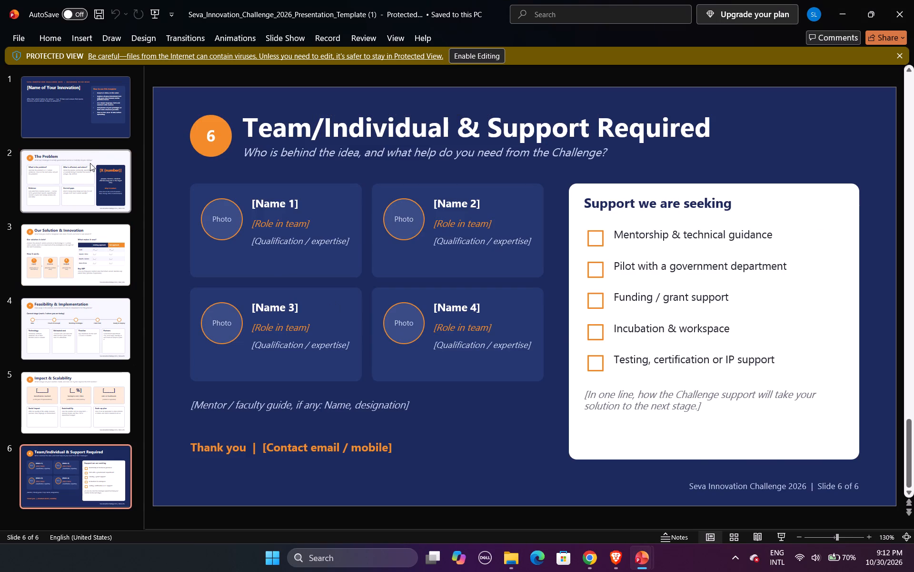
pyautogui.click(90, 163)
pyautogui.click(76, 246)
pyautogui.click(79, 310)
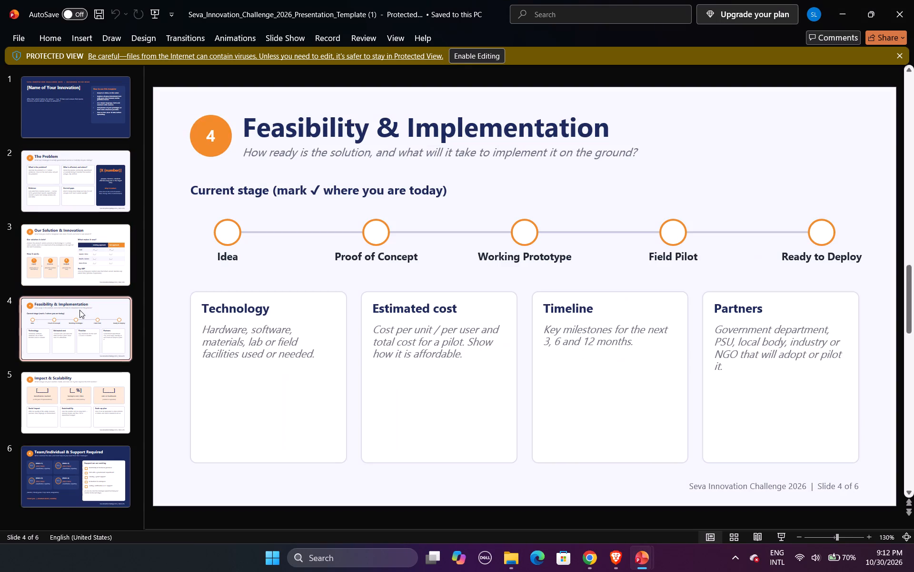
pyautogui.click(84, 371)
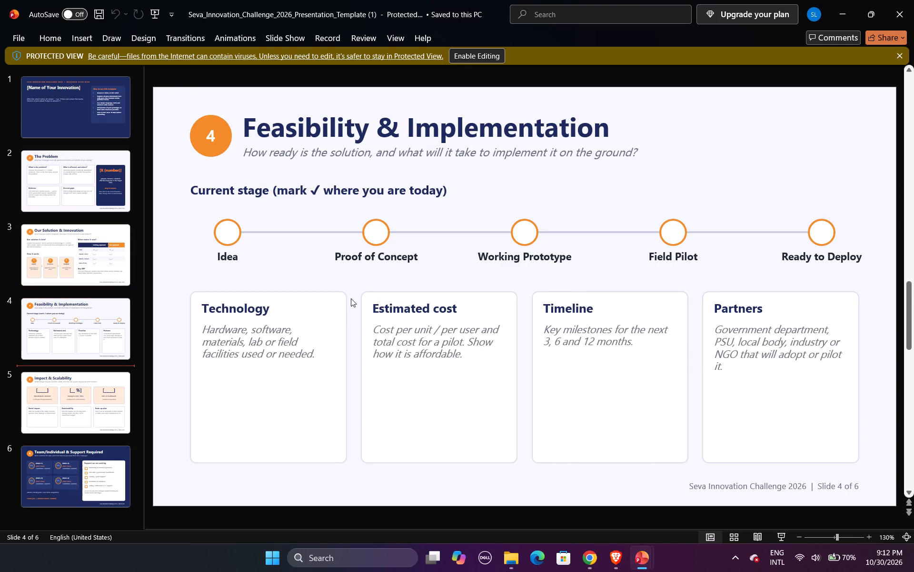
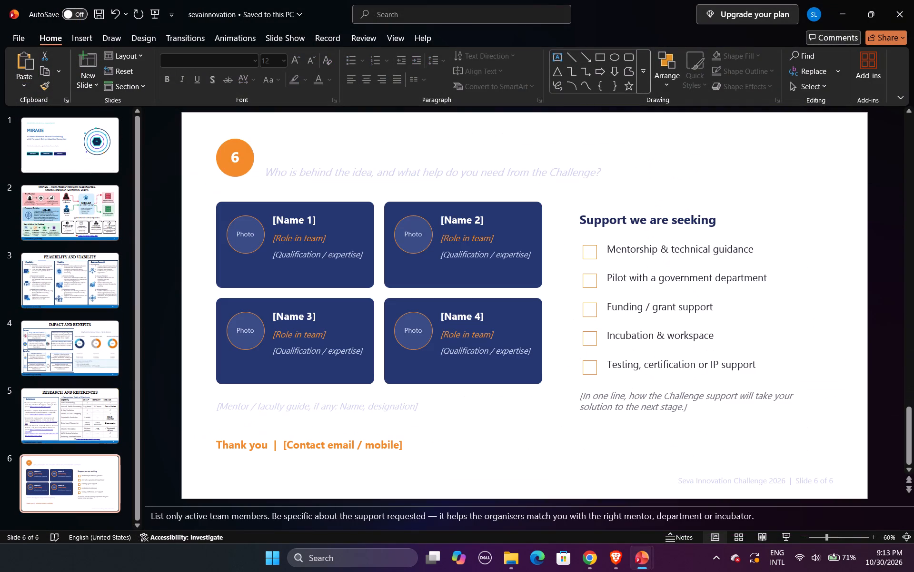
# Change the pasted slide's "Team/Individual & Support Required" title text colour to black.
pyautogui.doubleClick(320, 163)
pyautogui.doubleClick(355, 172)
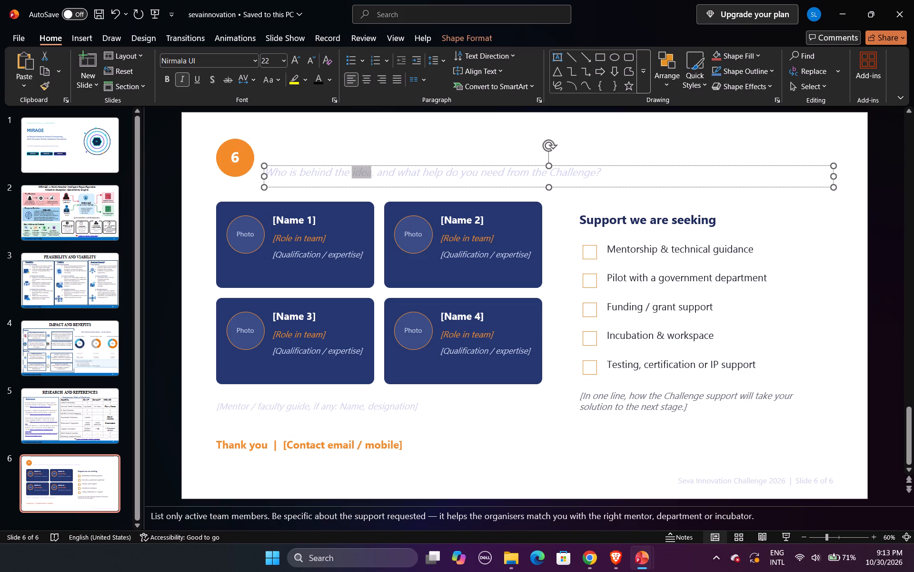
pyautogui.tripleClick(414, 145)
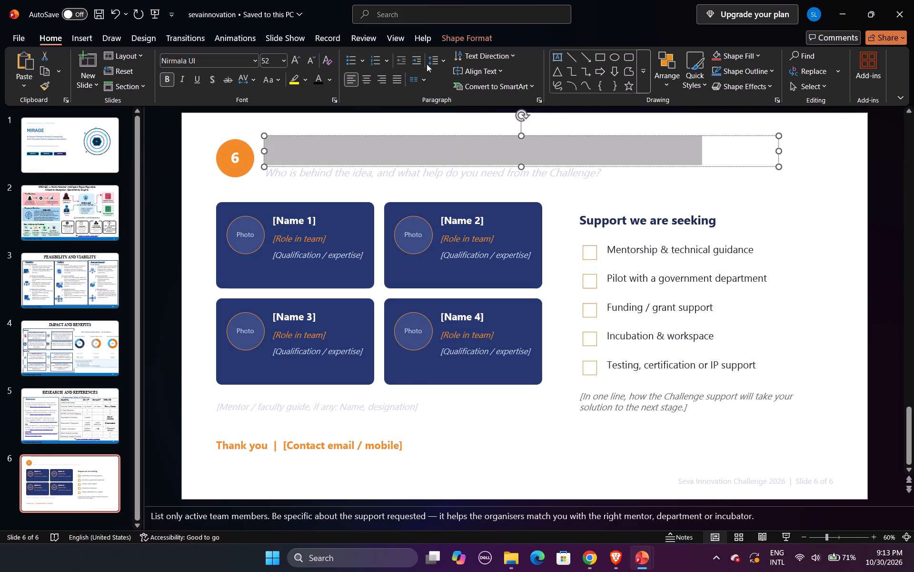
pyautogui.click(333, 83)
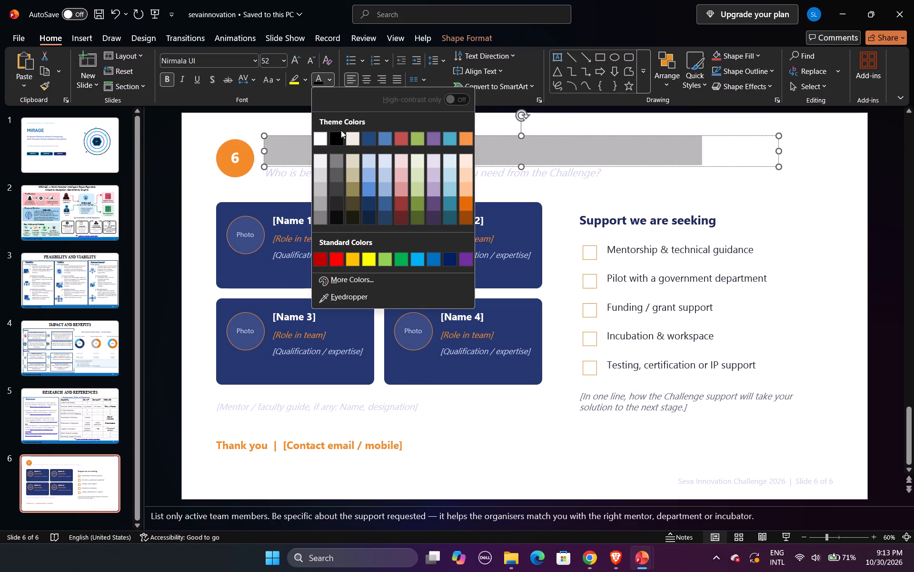
pyautogui.click(338, 133)
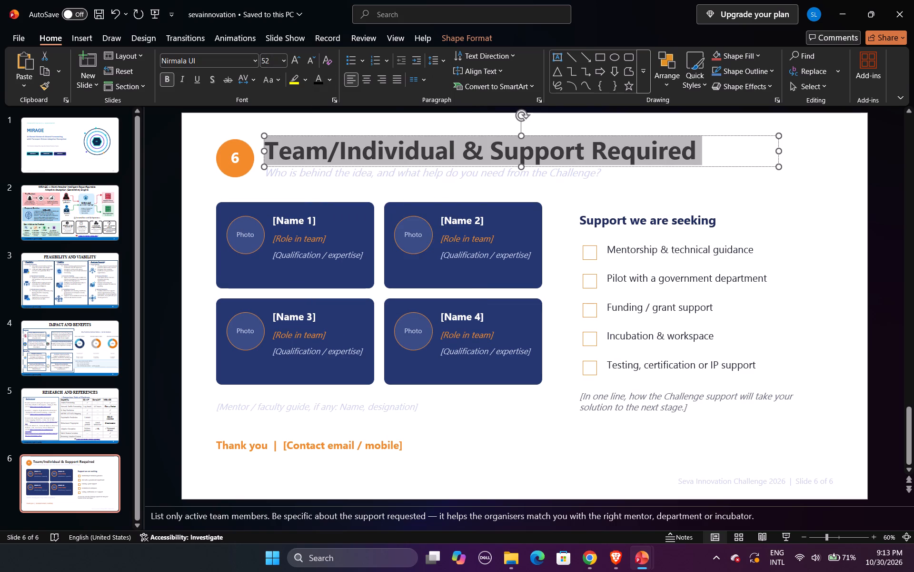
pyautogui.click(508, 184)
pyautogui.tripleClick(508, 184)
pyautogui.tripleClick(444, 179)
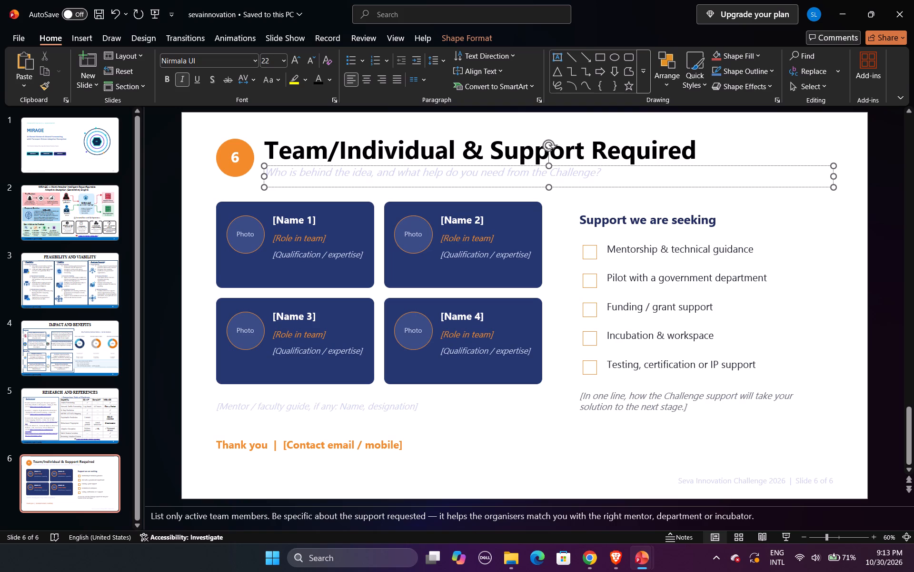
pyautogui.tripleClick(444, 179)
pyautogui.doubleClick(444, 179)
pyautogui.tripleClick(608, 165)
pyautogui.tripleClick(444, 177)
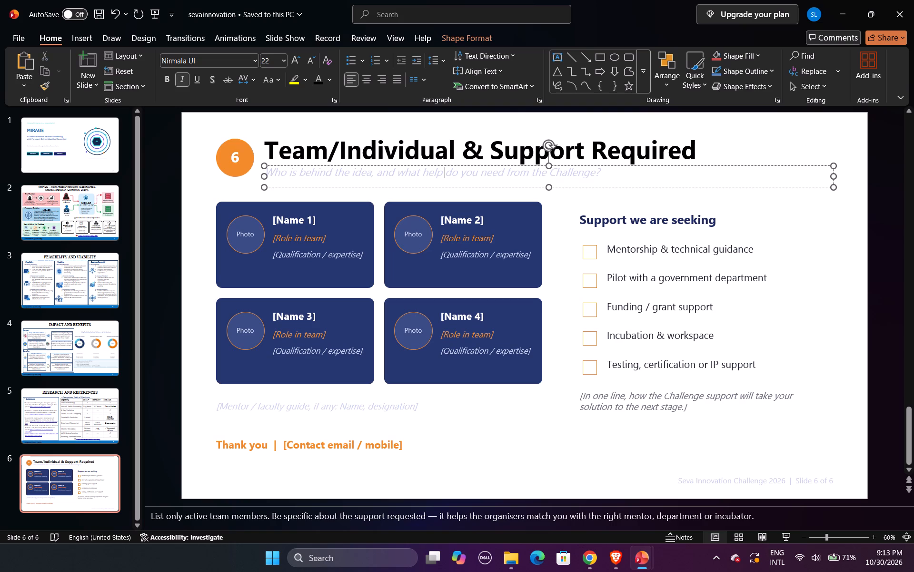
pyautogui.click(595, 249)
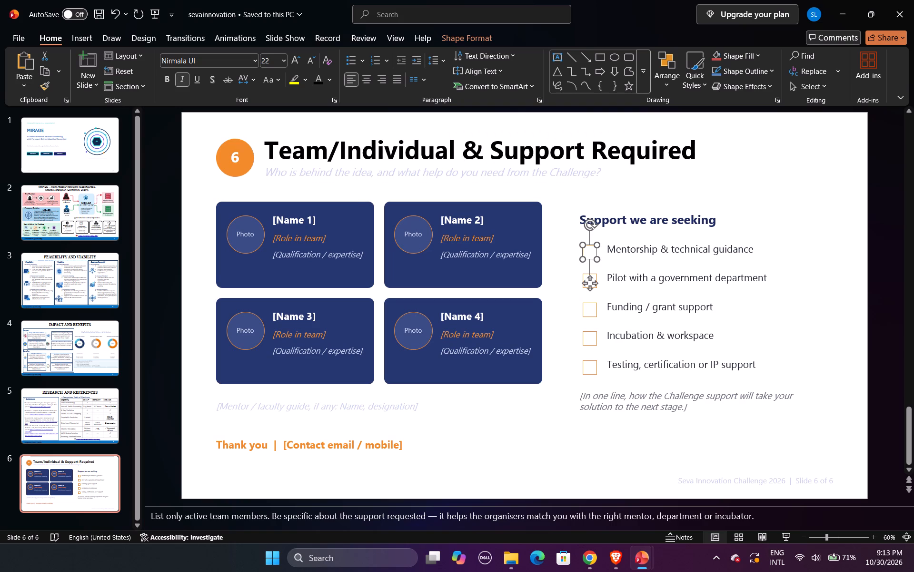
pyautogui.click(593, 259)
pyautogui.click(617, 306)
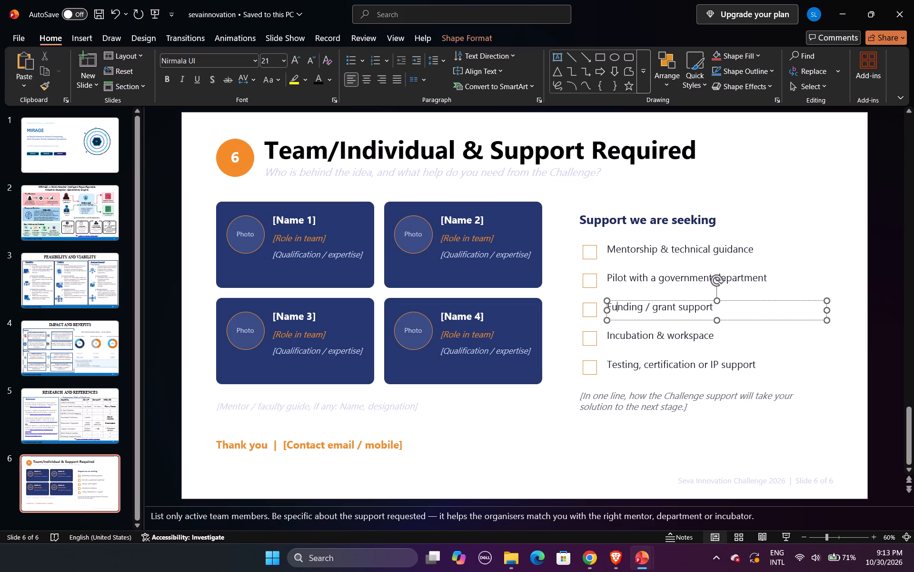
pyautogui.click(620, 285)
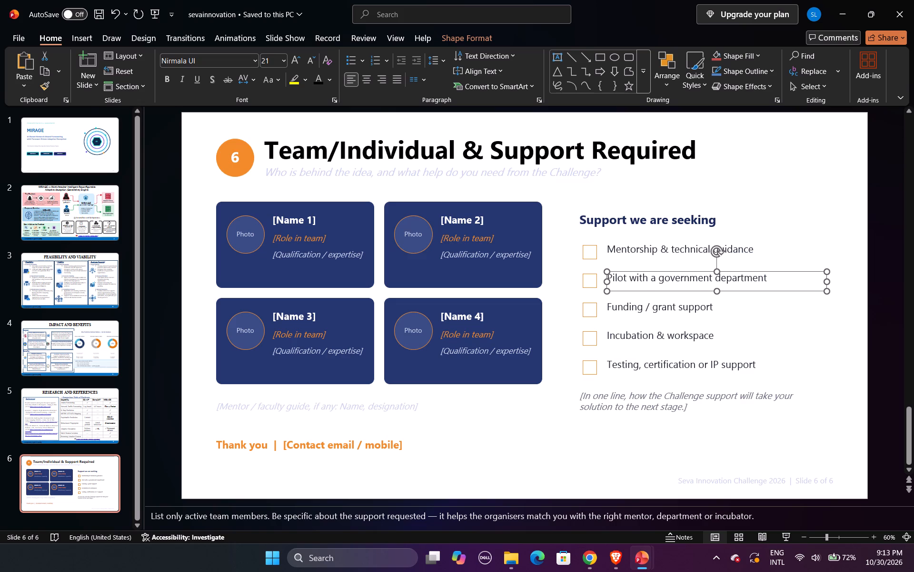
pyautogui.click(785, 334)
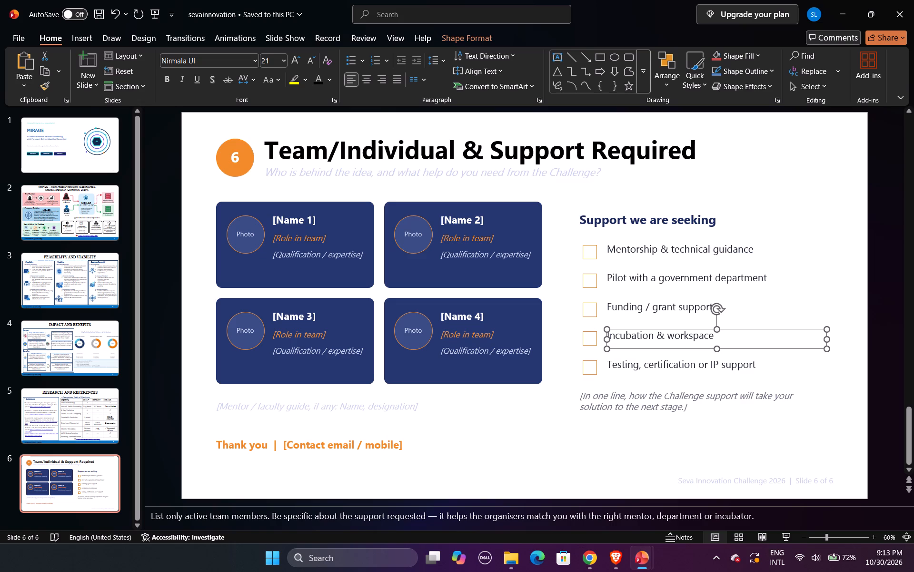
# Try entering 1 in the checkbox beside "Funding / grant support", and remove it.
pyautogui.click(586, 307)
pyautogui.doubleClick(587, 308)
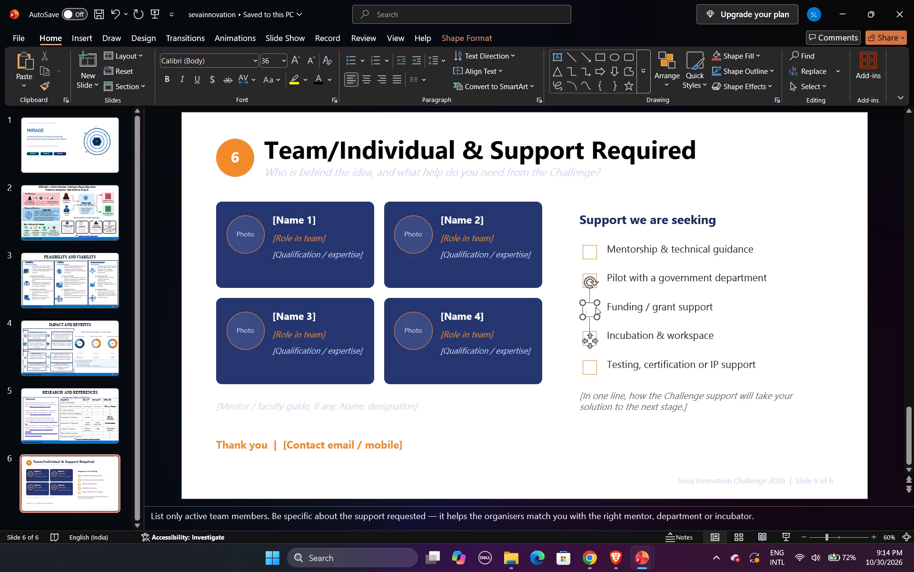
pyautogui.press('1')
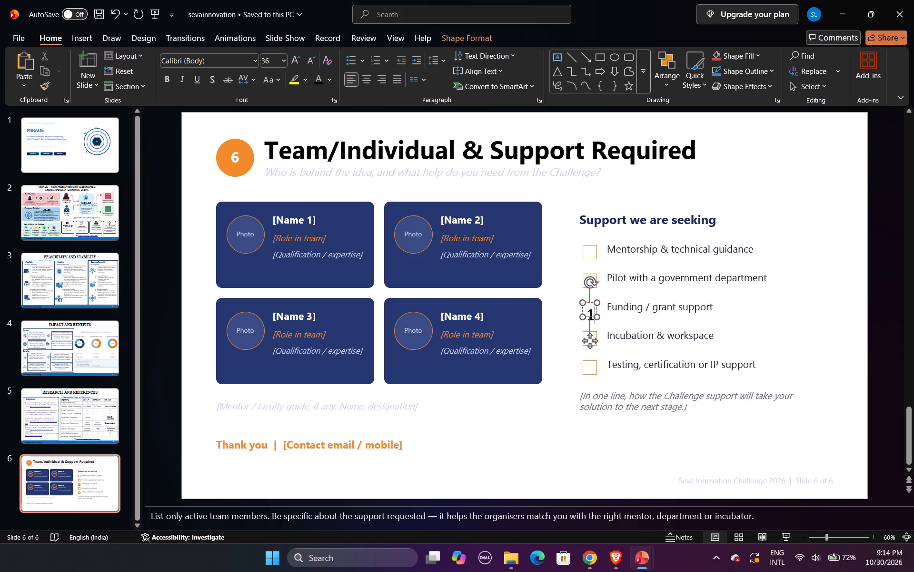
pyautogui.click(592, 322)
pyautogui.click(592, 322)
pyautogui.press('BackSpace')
# Set the text colour and outline of the "Funding / grant support" checkbox to the theme's blue.
pyautogui.click(331, 80)
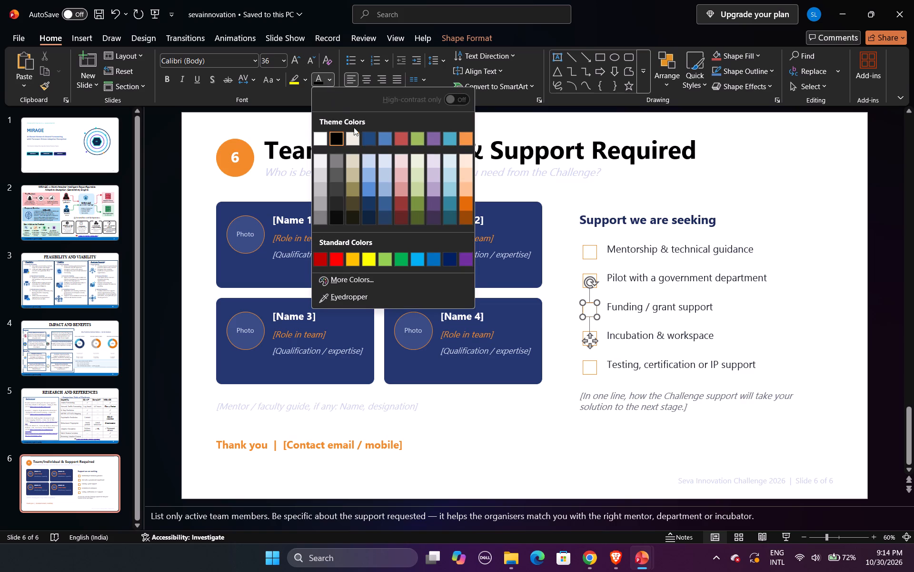
pyautogui.click(384, 136)
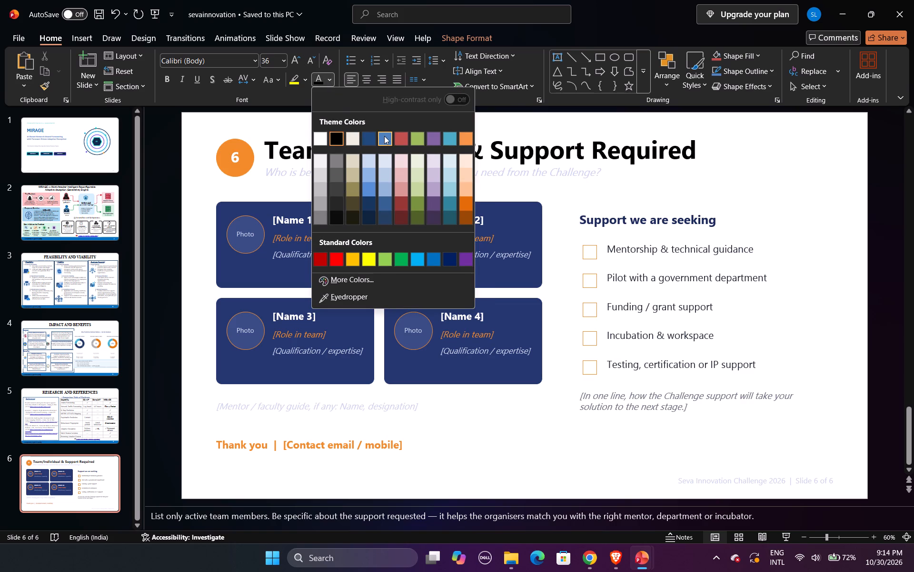
pyautogui.click(594, 312)
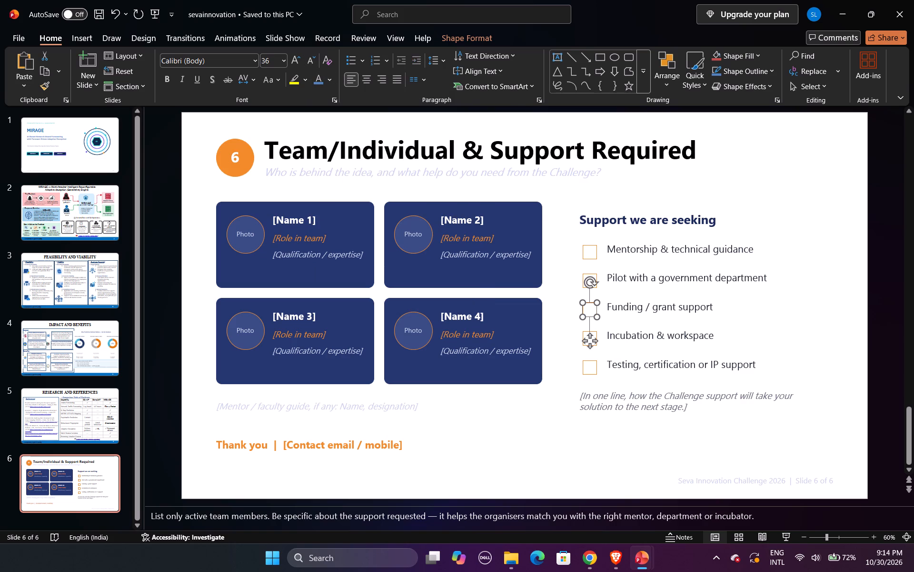
pyautogui.rightClick(589, 308)
pyautogui.click(651, 186)
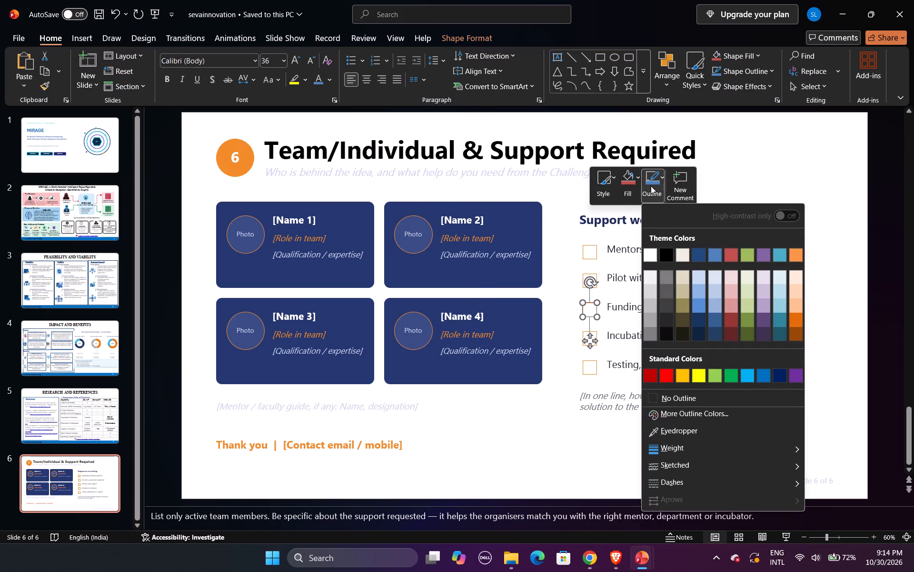
pyautogui.click(715, 256)
pyautogui.click(699, 309)
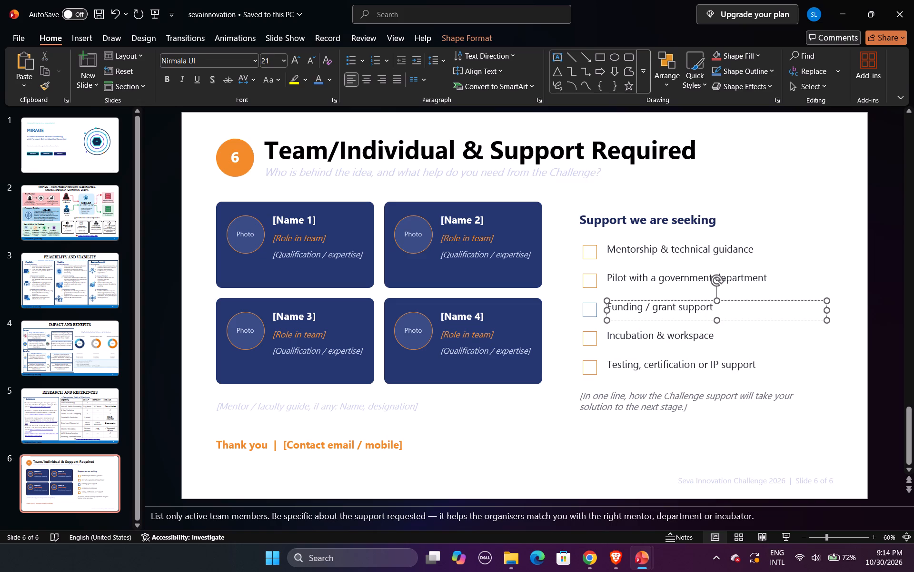
# Delete the contact email wording from the "Thank you | [Contact email / mobile]" placeholder line.
pyautogui.click(358, 443)
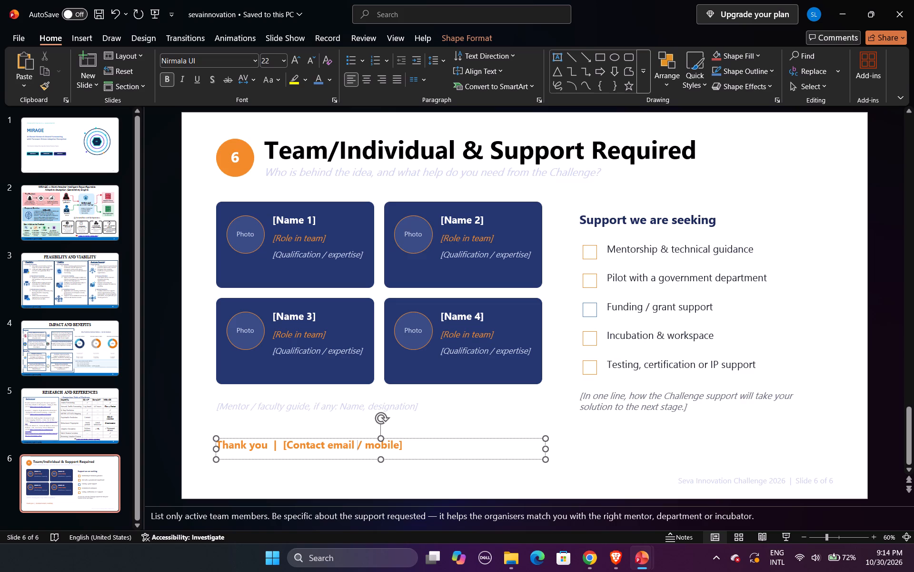
pyautogui.press('BackSpace')
pyautogui.press('BackSpace')
pyautogui.press('BackSpace')
pyautogui.press('BackSpace')
pyautogui.press('BackSpace')
pyautogui.press('BackSpace')
pyautogui.press('BackSpace')
pyautogui.press('BackSpace')
pyautogui.press('BackSpace')
pyautogui.press('BackSpace')
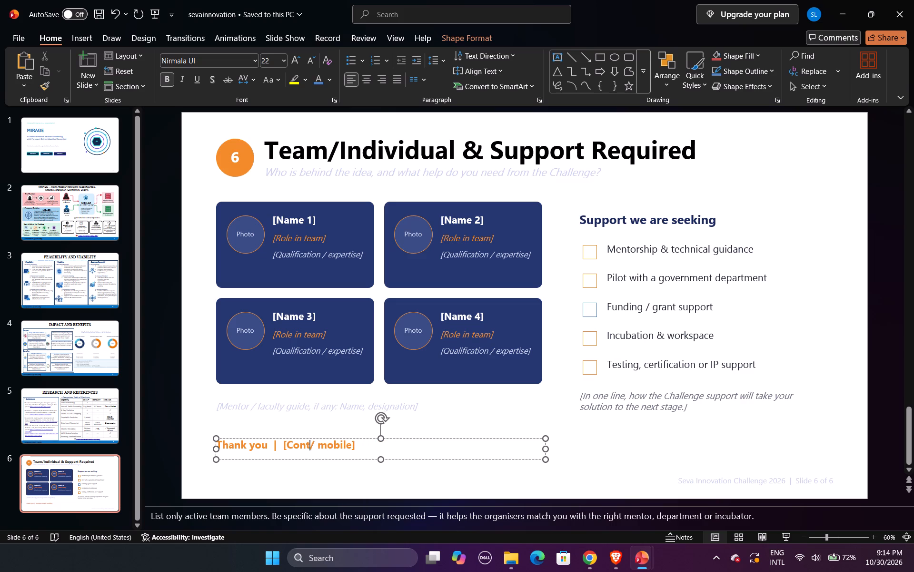
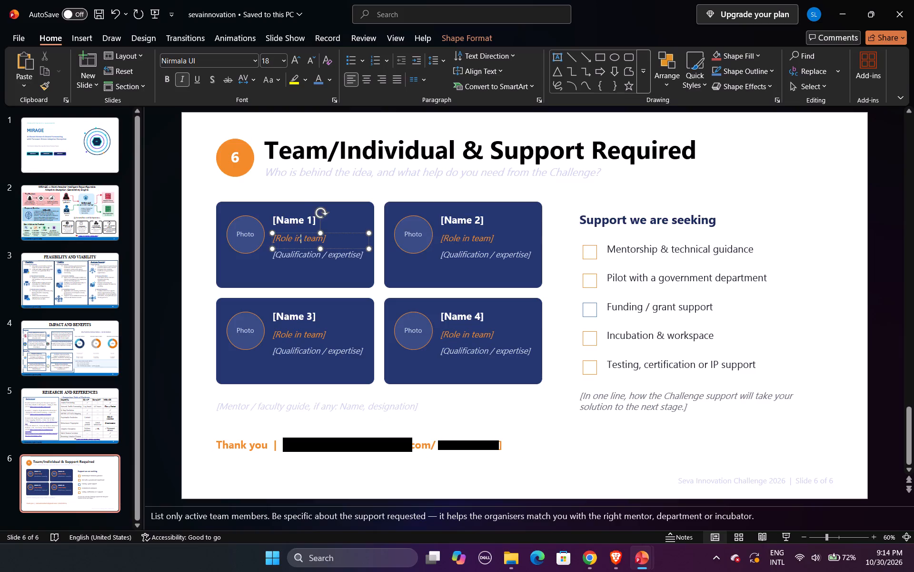
# Replace the "Name 1" placeholder in the first team card with the team leader's full name, keeping the square brackets.
pyautogui.click(298, 222)
pyautogui.click(298, 222)
pyautogui.click(311, 222)
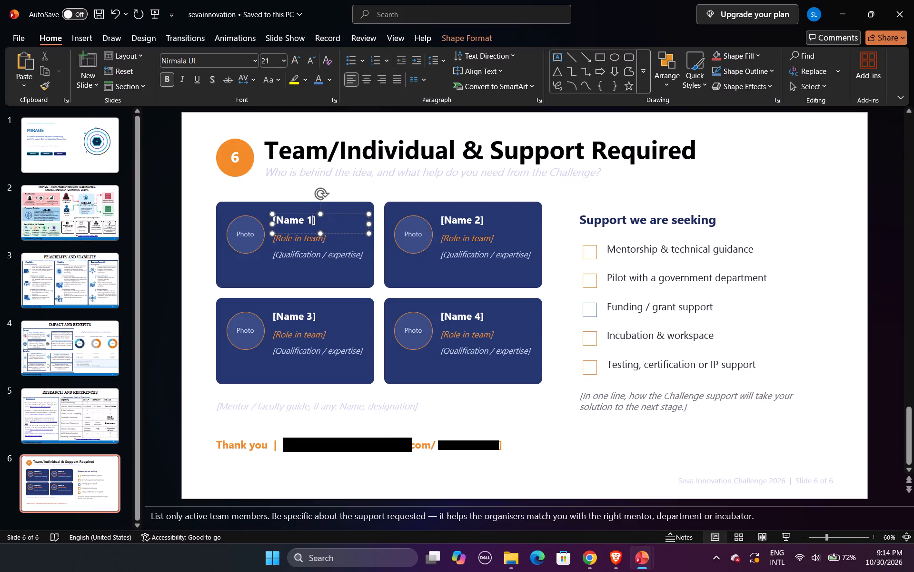
pyautogui.click(311, 222)
pyautogui.click(311, 222)
pyautogui.press('BackSpace')
pyautogui.press('BackSpace')
pyautogui.press('BackSpace')
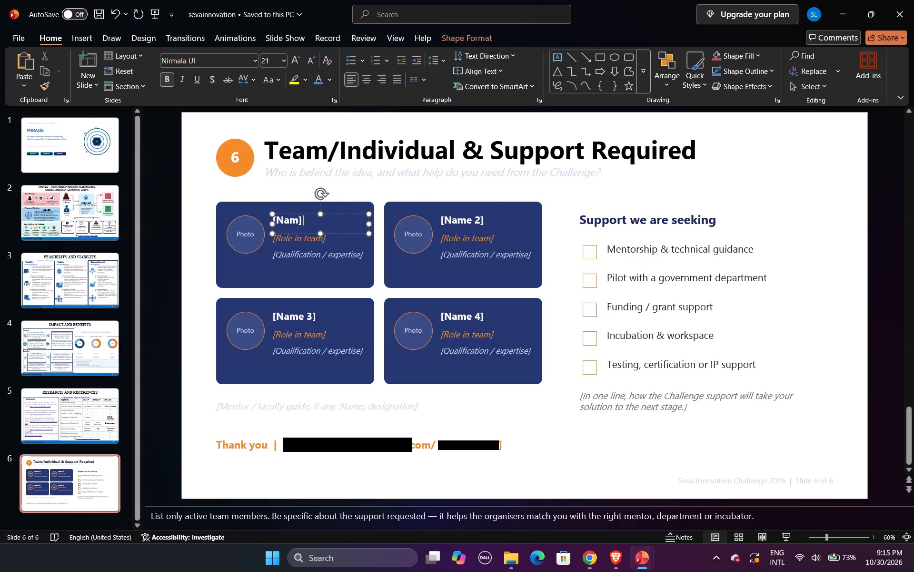
pyautogui.press('BackSpace')
pyautogui.press('BackSpace')
pyautogui.press('BackSpace')
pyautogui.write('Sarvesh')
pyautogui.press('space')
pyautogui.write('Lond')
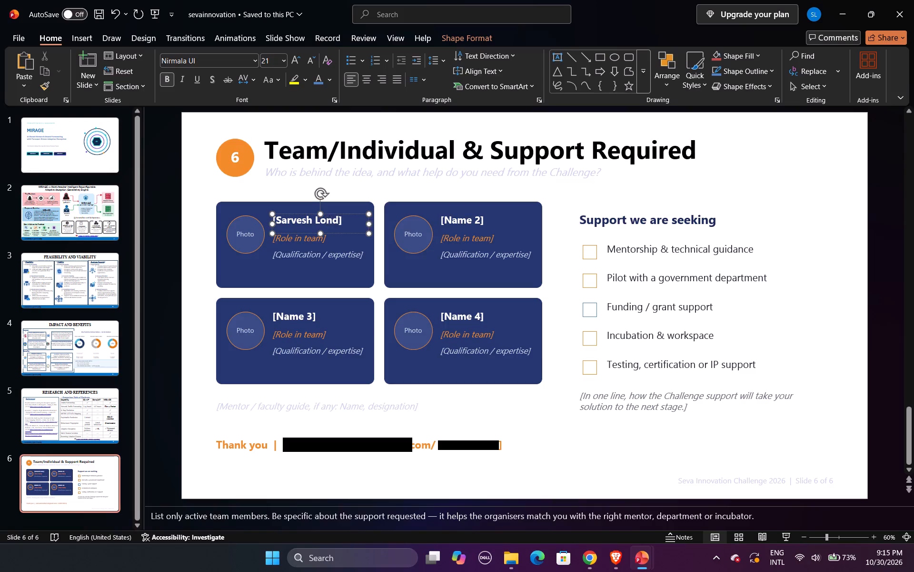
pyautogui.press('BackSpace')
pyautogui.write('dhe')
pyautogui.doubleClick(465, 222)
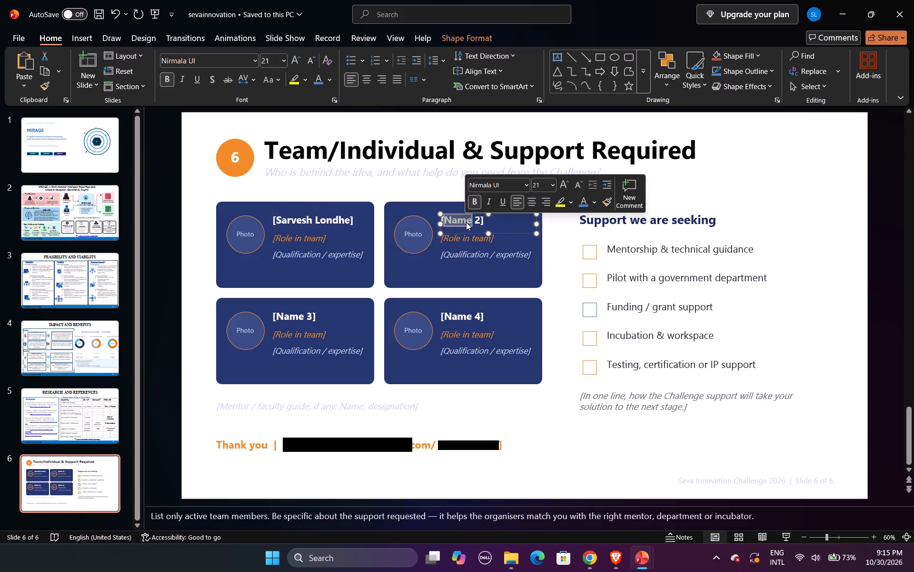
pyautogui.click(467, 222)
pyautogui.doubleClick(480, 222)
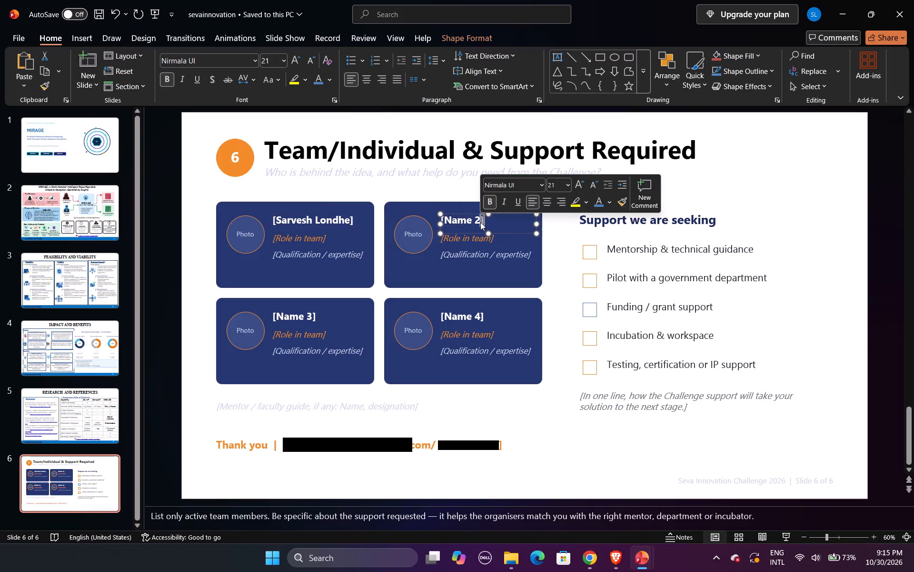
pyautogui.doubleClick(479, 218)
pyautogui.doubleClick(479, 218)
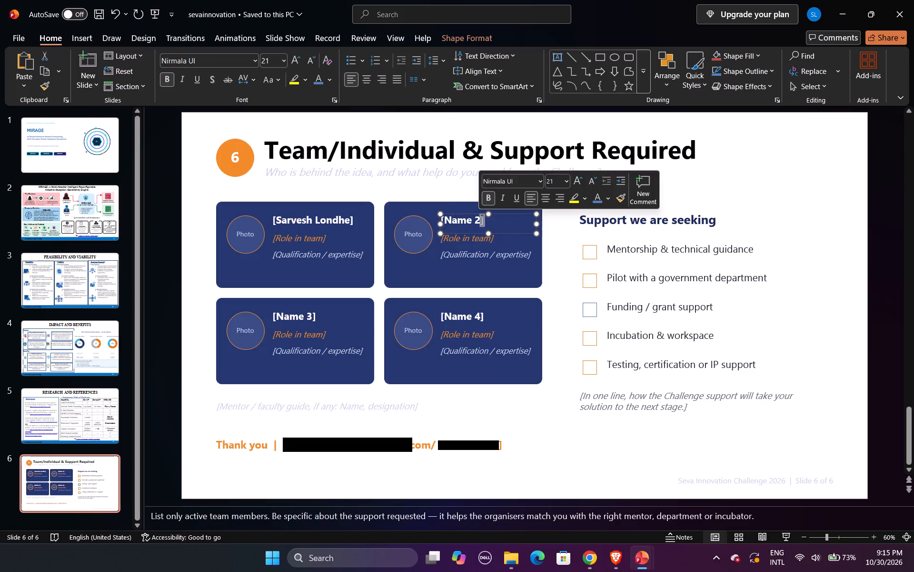
# Replace the "Role in team" wording in the first team card with "leader", keeping the square brackets.
pyautogui.doubleClick(311, 243)
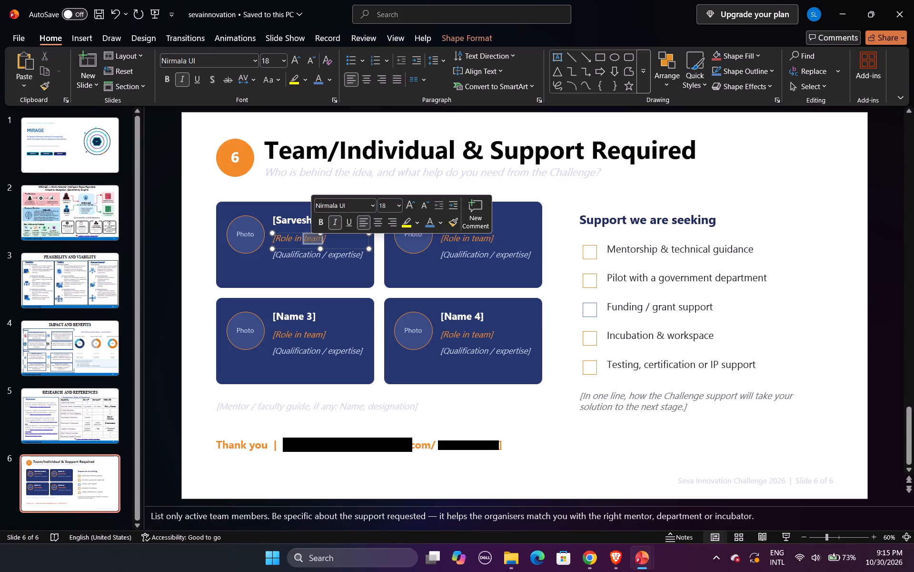
pyautogui.press('BackSpace')
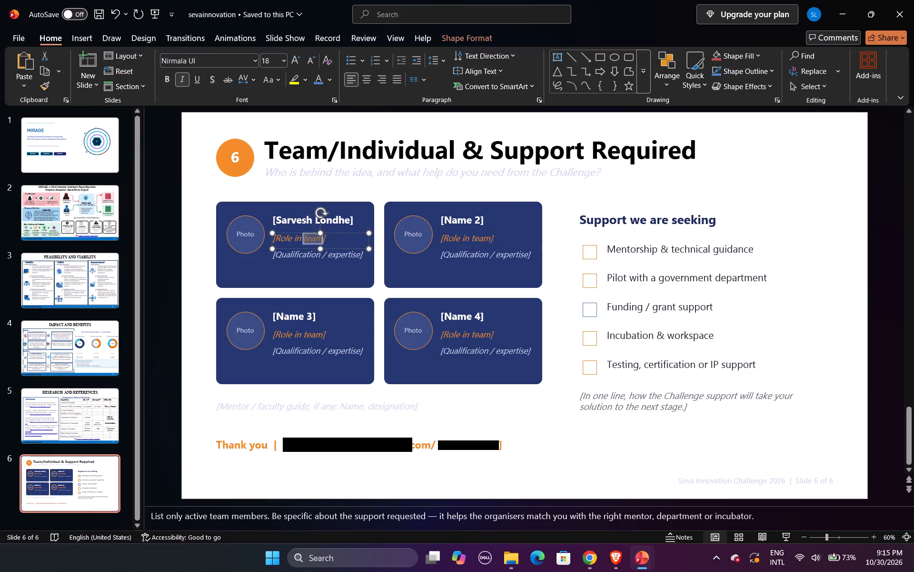
pyautogui.press('BackSpace')
pyautogui.press('BackSpace')
pyautogui.press('BackSpace')
pyautogui.press('BackSpace')
pyautogui.press('BackSpace')
pyautogui.press('BackSpace')
pyautogui.press('BackSpace')
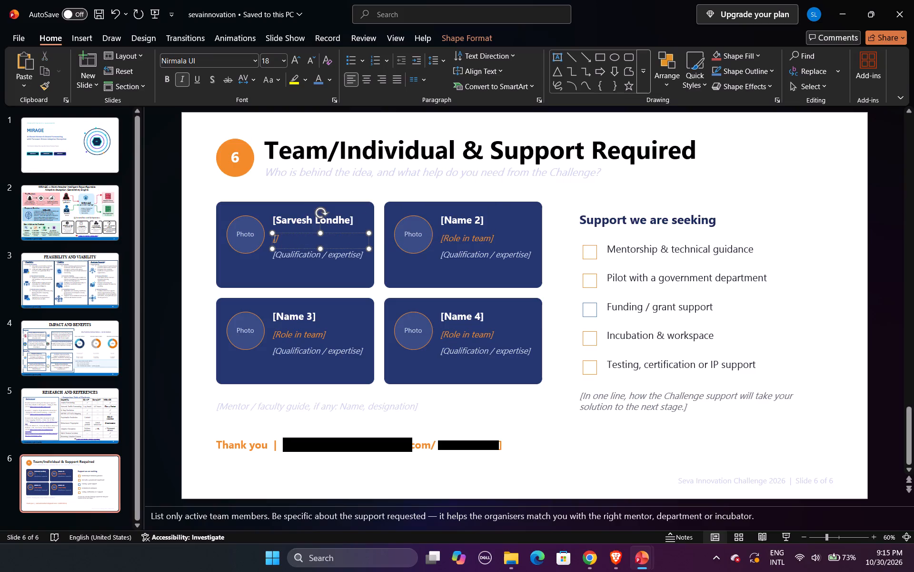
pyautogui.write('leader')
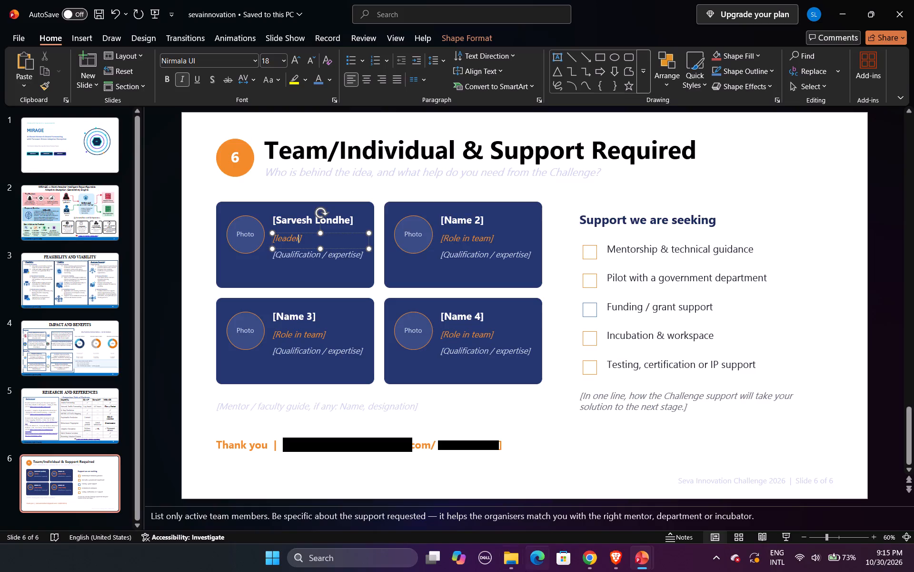
# Search the web for "leader" in Chrome, copy the headword from the result, and return to the sevainnovation presentation.
pyautogui.click(509, 569)
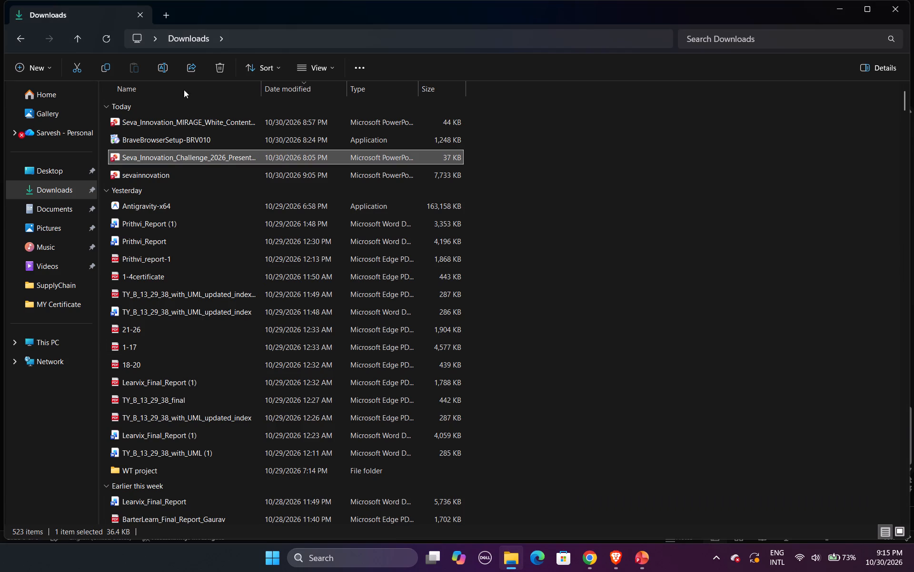
pyautogui.click(589, 565)
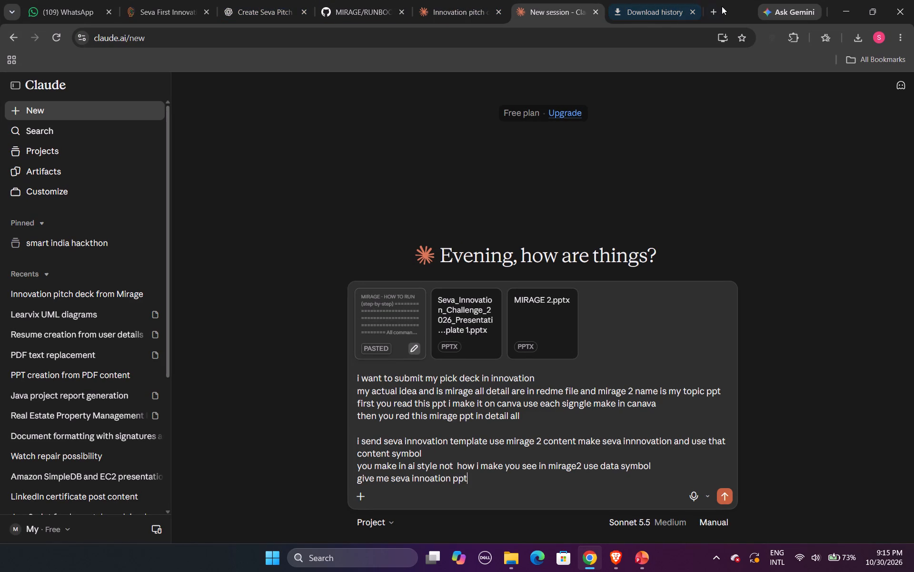
pyautogui.click(718, 9)
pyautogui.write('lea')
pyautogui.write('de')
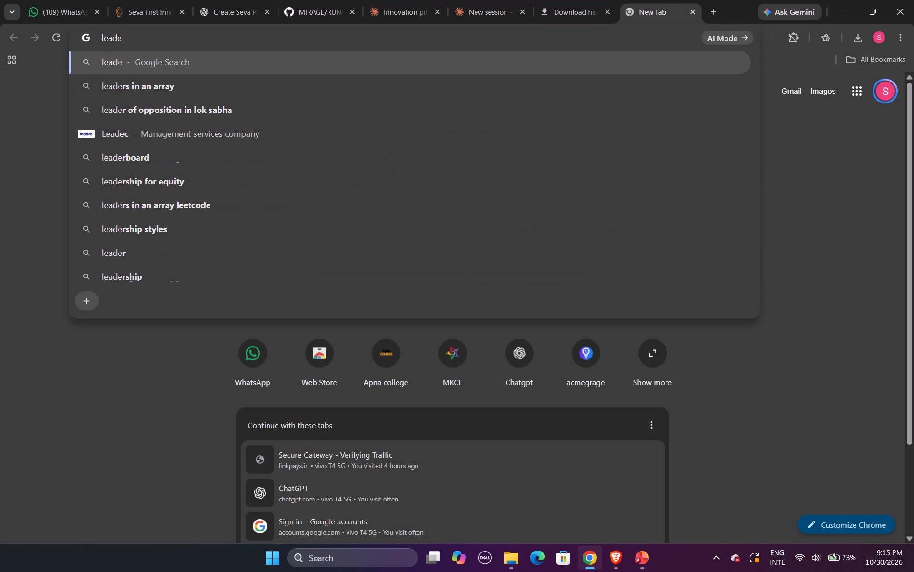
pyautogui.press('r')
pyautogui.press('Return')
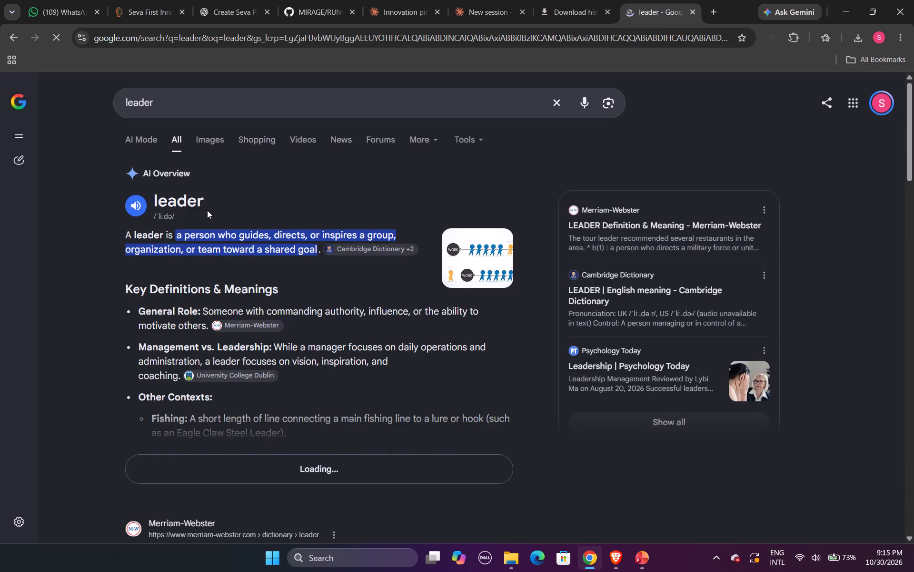
pyautogui.moveTo(207, 210); pyautogui.dragTo(152, 204)
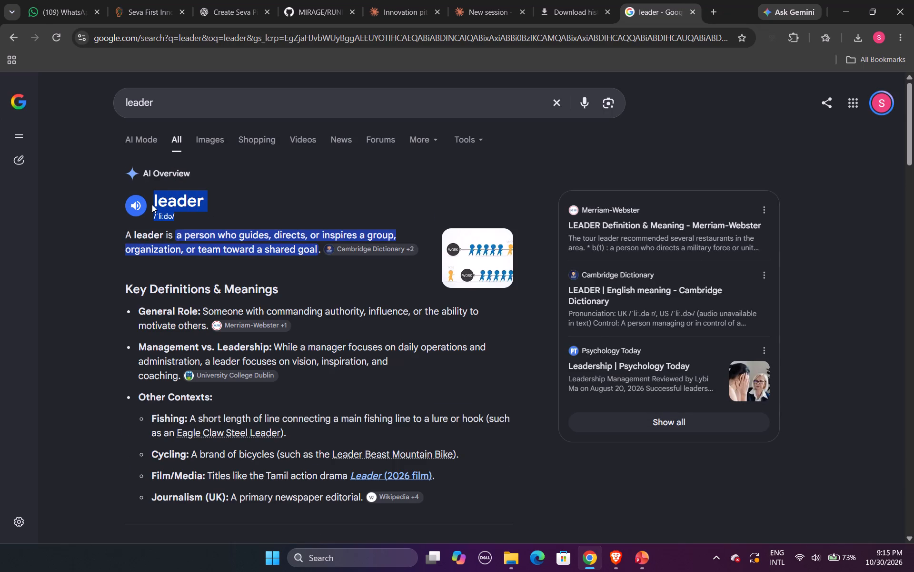
pyautogui.hotkey('ctrl', 'c')
pyautogui.click(634, 551)
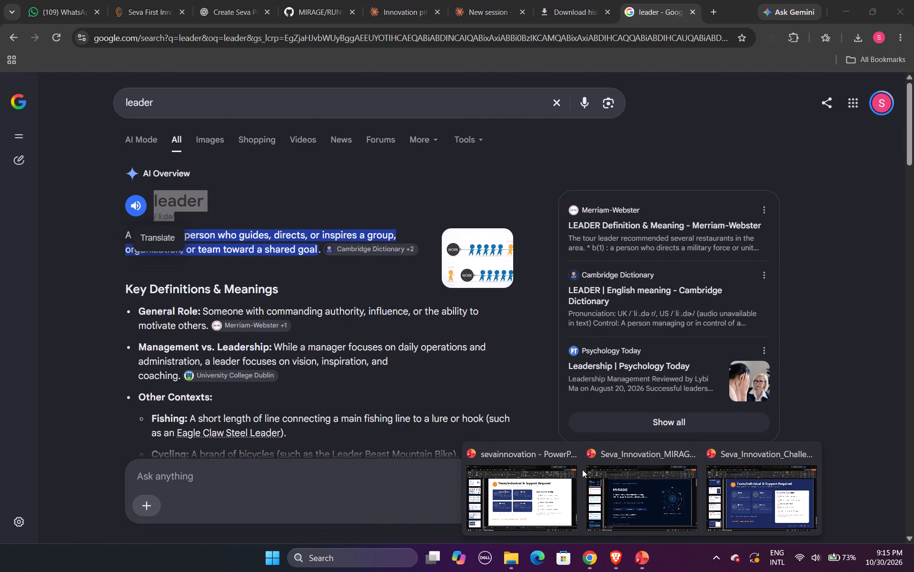
pyautogui.click(545, 503)
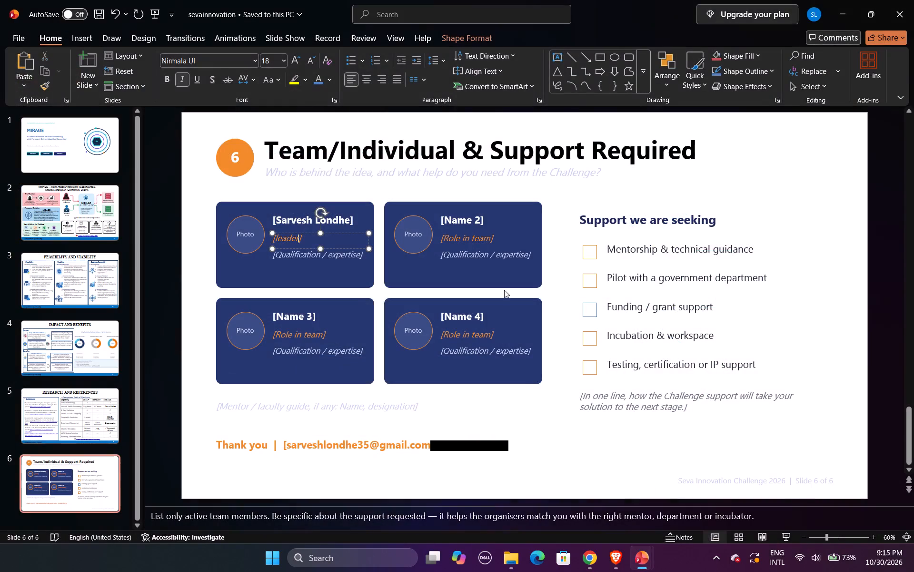
# Delete the "[Qualification / expertise]" placeholder text from the first team card.
pyautogui.doubleClick(310, 256)
pyautogui.tripleClick(351, 256)
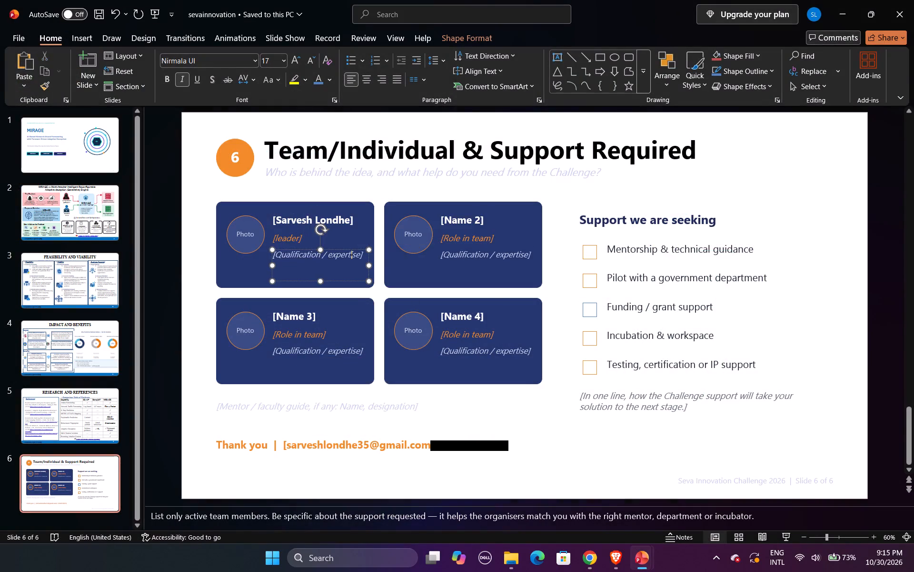
pyautogui.press('BackSpace')
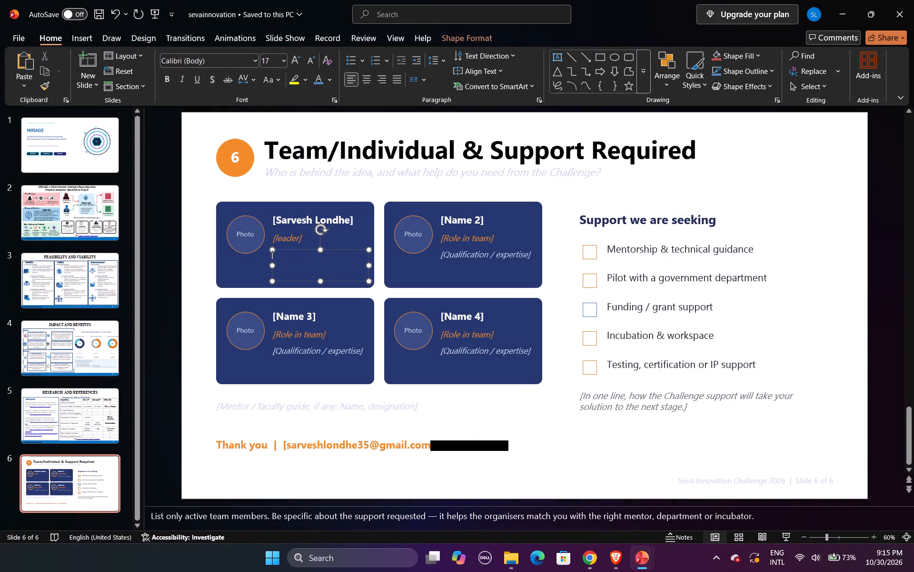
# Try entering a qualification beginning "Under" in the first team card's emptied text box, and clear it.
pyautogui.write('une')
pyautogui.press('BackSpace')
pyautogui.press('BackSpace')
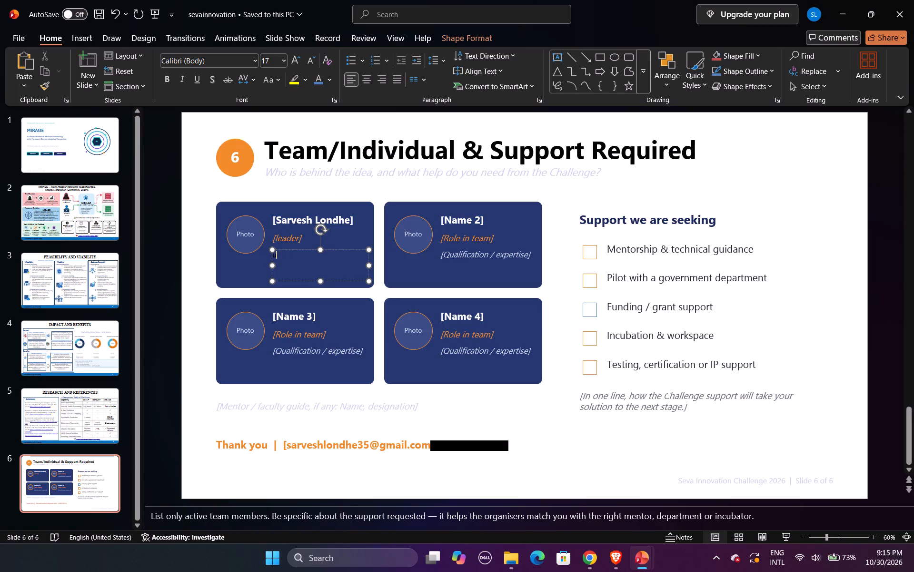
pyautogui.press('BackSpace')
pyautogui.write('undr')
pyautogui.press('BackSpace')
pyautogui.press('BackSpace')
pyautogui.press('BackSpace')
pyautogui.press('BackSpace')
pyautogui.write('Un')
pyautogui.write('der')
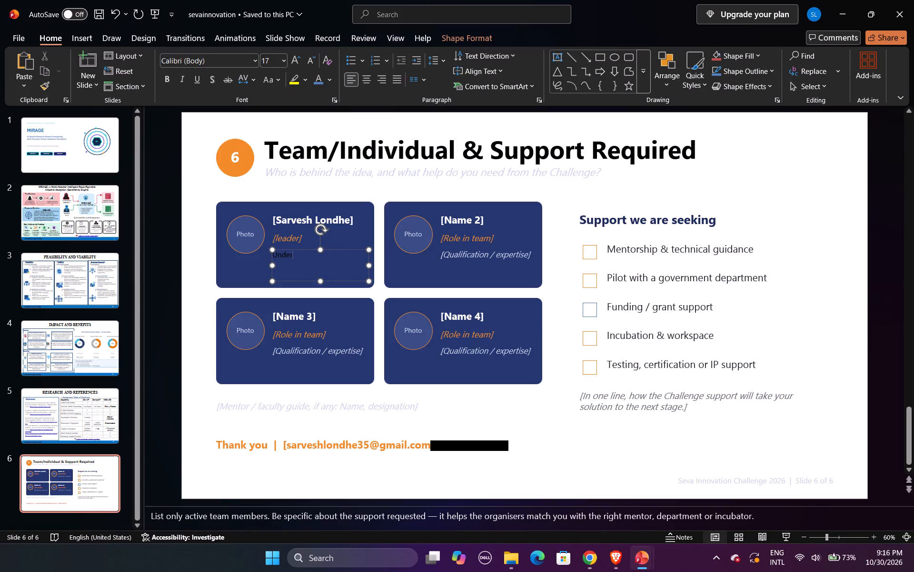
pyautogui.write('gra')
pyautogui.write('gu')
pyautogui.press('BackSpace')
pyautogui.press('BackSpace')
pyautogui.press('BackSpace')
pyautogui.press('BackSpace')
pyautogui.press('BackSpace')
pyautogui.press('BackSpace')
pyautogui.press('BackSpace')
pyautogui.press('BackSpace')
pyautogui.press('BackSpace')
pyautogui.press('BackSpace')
# Replace the "Name 2" placeholder in the second team card with the second member's full name, keeping the square brackets.
pyautogui.click(478, 217)
pyautogui.press('BackSpace')
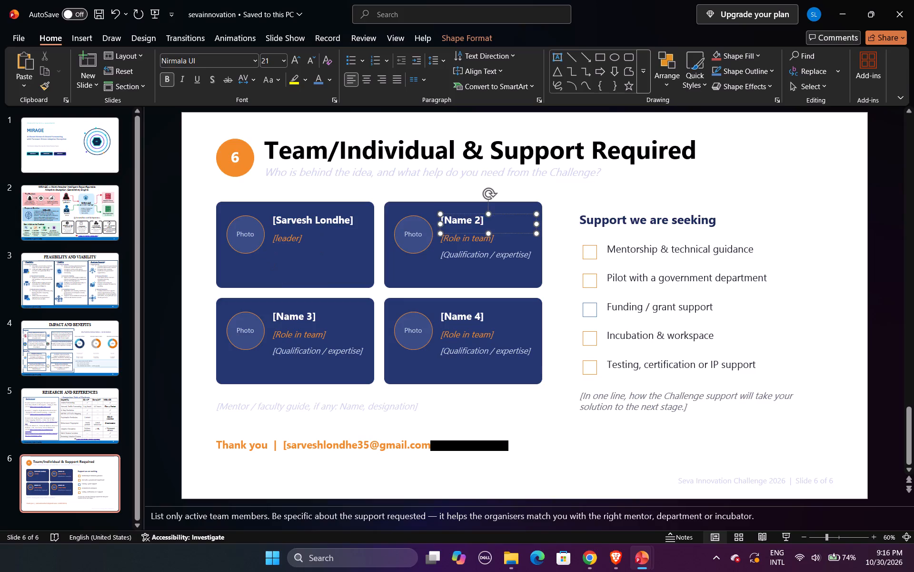
pyautogui.press('BackSpace')
pyautogui.press('BackSpace')
pyautogui.press('BackSpace')
pyautogui.press('BackSpace')
pyautogui.press('BackSpace')
pyautogui.press('BackSpace')
pyautogui.press('BackSpace')
pyautogui.hotkey('ctrl', 'z')
pyautogui.press('BackSpace')
pyautogui.press('BackSpace')
pyautogui.press('BackSpace')
pyautogui.press('BackSpace')
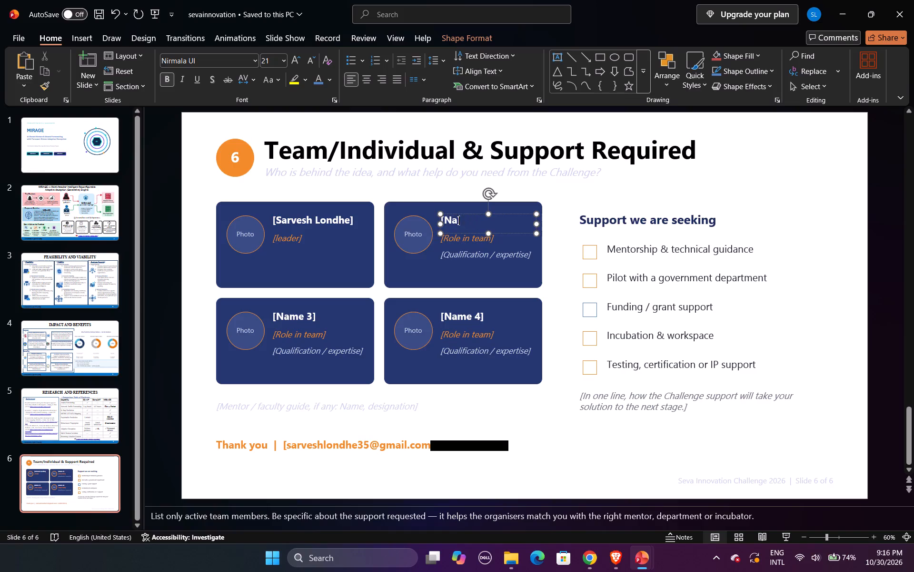
pyautogui.press('BackSpace')
pyautogui.press('BackSpace')
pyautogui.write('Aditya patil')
# Delete the "Name 3" wording from the third team card, leaving only the square brackets.
pyautogui.click(308, 317)
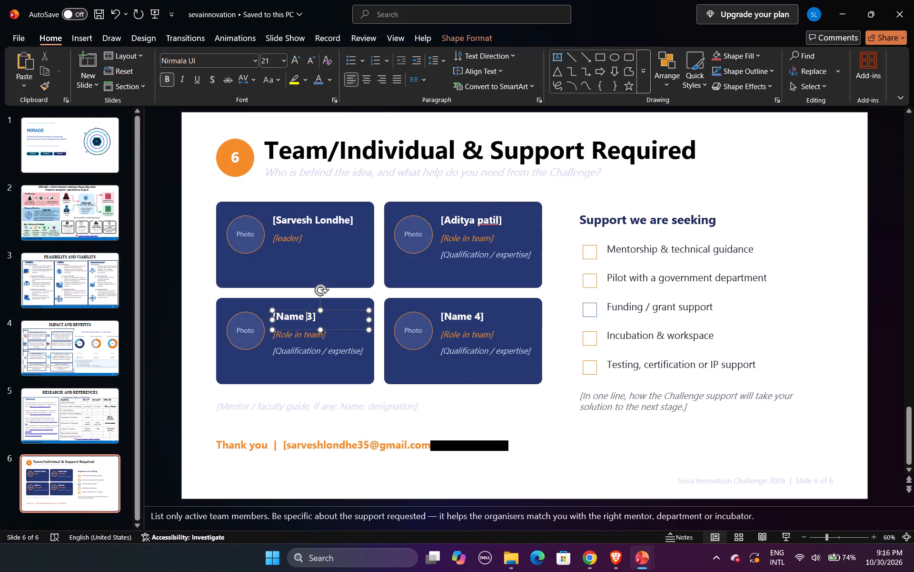
pyautogui.press('Right')
pyautogui.press('BackSpace')
pyautogui.press('BackSpace')
pyautogui.press('BackSpace')
pyautogui.press('BackSpace')
pyautogui.press('BackSpace')
pyautogui.press('BackSpace')
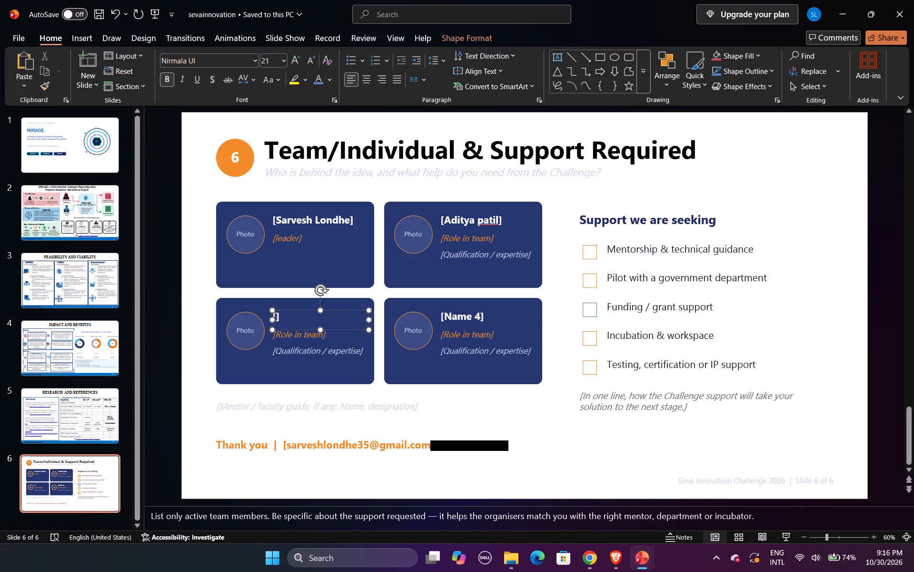
# Capitalize the first letter of the second member's surname in the second team card.
pyautogui.click(486, 220)
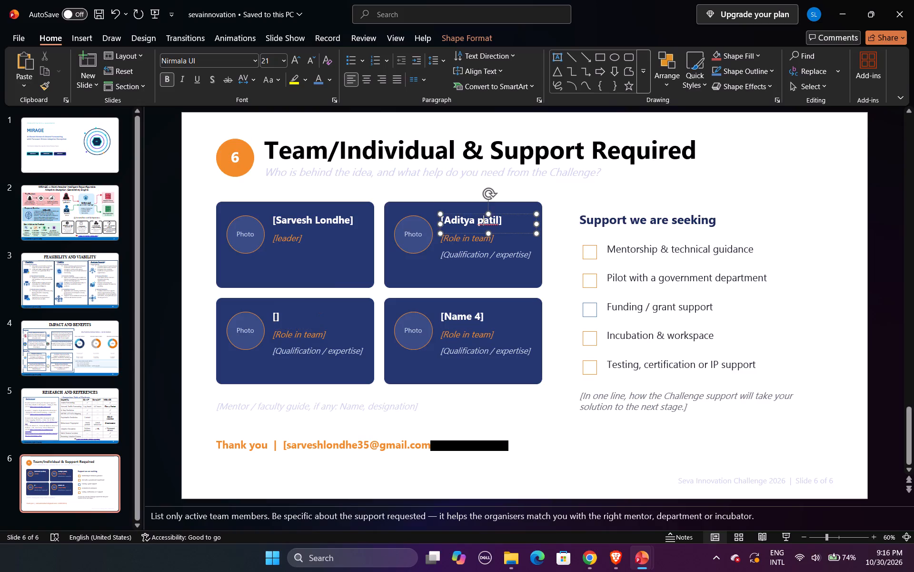
pyautogui.press('Left')
pyautogui.press('Right')
pyautogui.press('BackSpace')
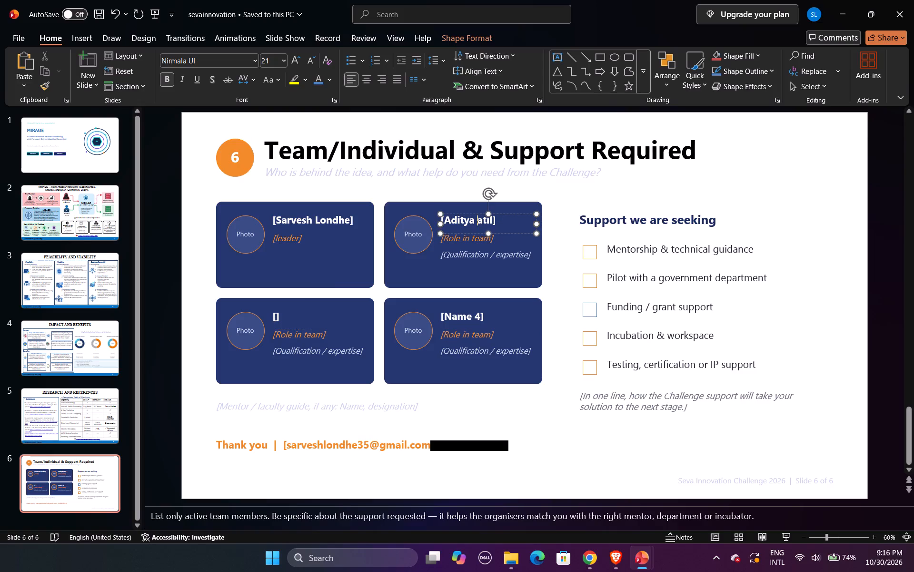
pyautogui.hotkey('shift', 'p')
# Enter the third member's full name between the empty square brackets in the third team card.
pyautogui.click(274, 312)
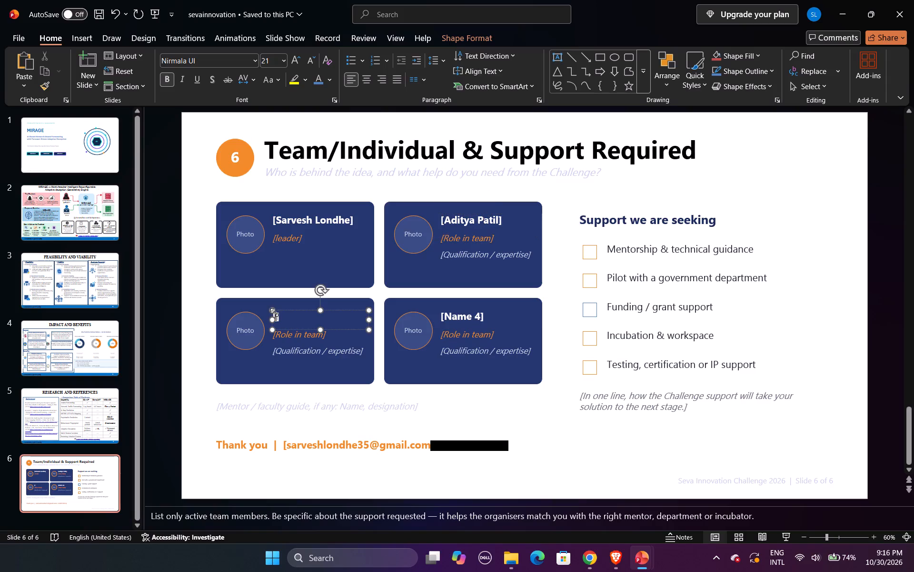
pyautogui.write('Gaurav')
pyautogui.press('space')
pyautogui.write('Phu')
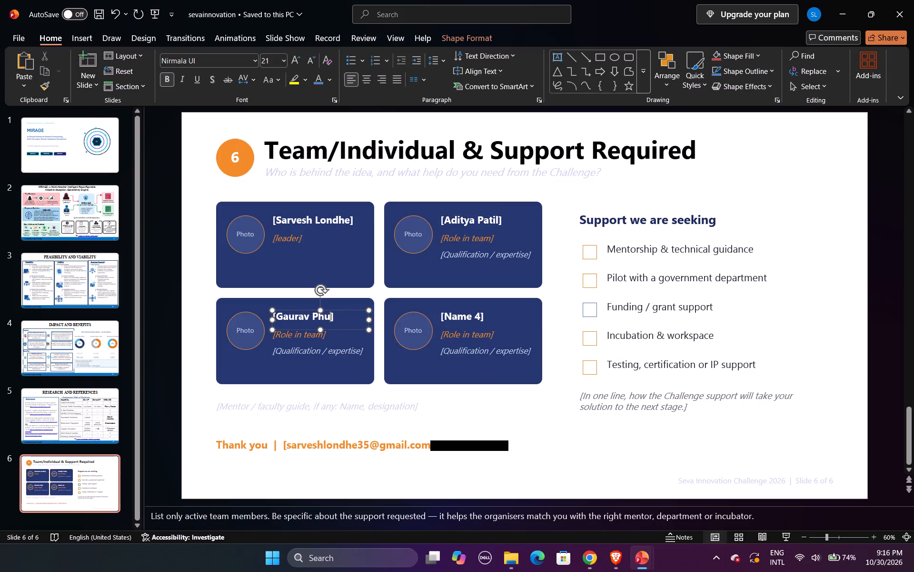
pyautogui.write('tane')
# Replace the "Name 4" placeholder in the fourth team card with the fourth member's full name, keeping the square brackets.
pyautogui.click(472, 315)
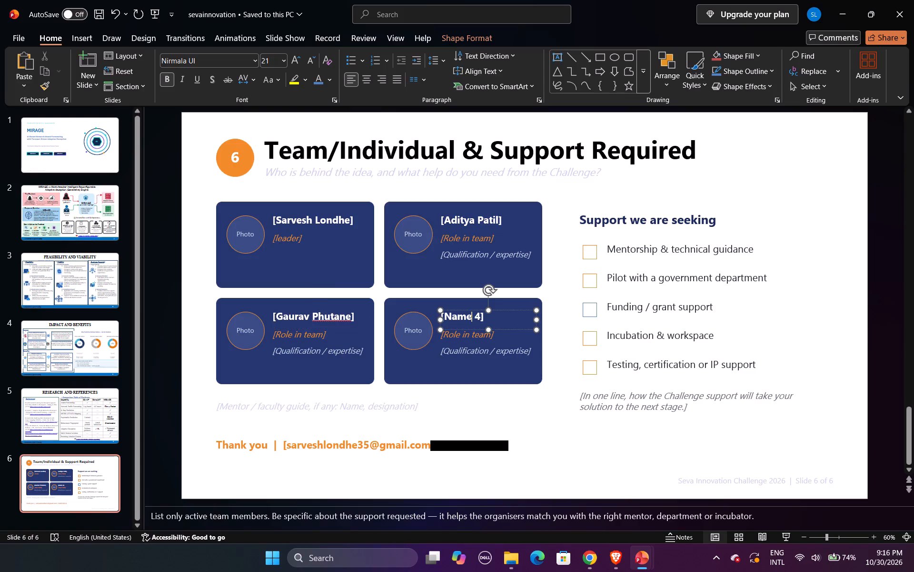
pyautogui.press('Right')
pyautogui.press('Right')
pyautogui.press('BackSpace')
pyautogui.press('BackSpace')
pyautogui.press('BackSpace')
pyautogui.press('BackSpace')
pyautogui.press('BackSpace')
pyautogui.press('BackSpace')
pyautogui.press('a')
pyautogui.press('BackSpace')
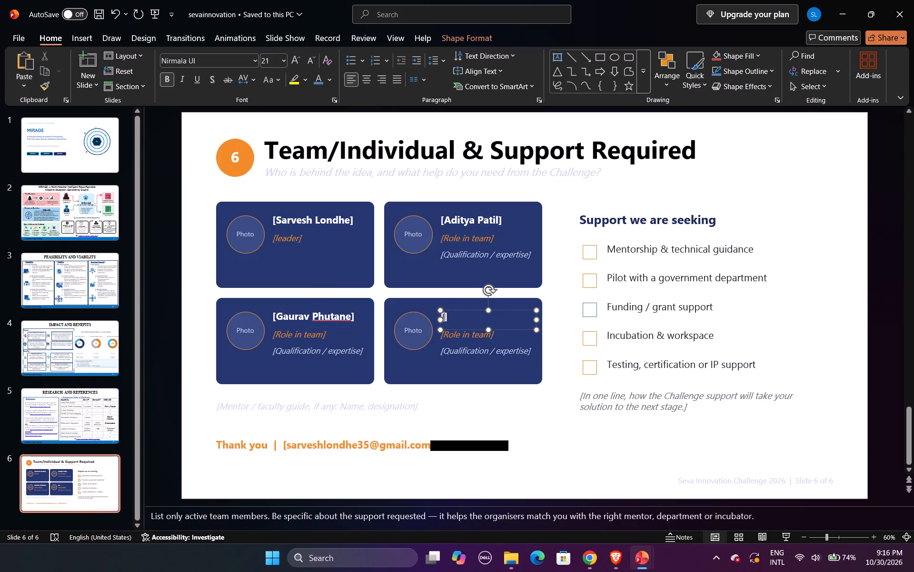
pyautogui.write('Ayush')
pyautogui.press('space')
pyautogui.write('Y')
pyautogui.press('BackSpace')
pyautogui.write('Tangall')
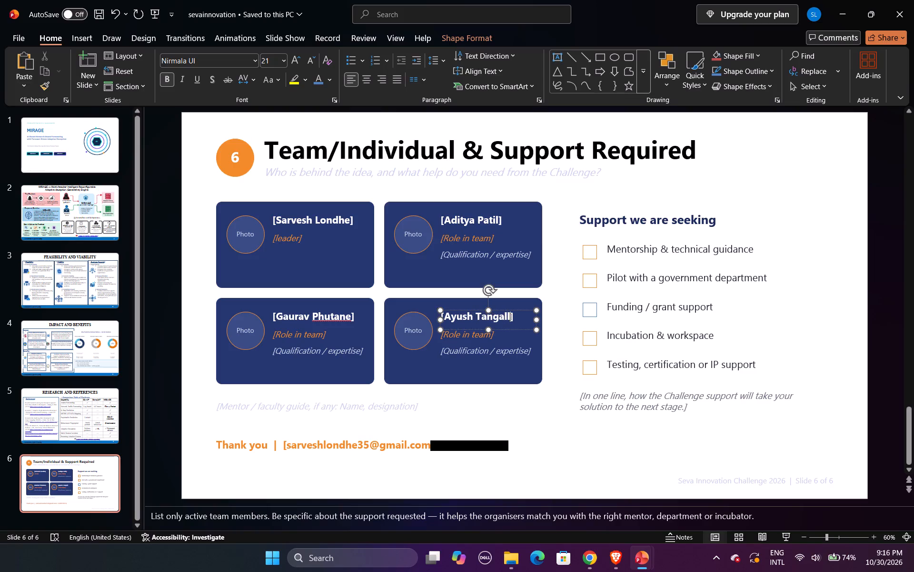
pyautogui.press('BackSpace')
# Duplicate the third team card's blue background shape and place the copy overlapping that card's lower edge.
pyautogui.click(269, 369)
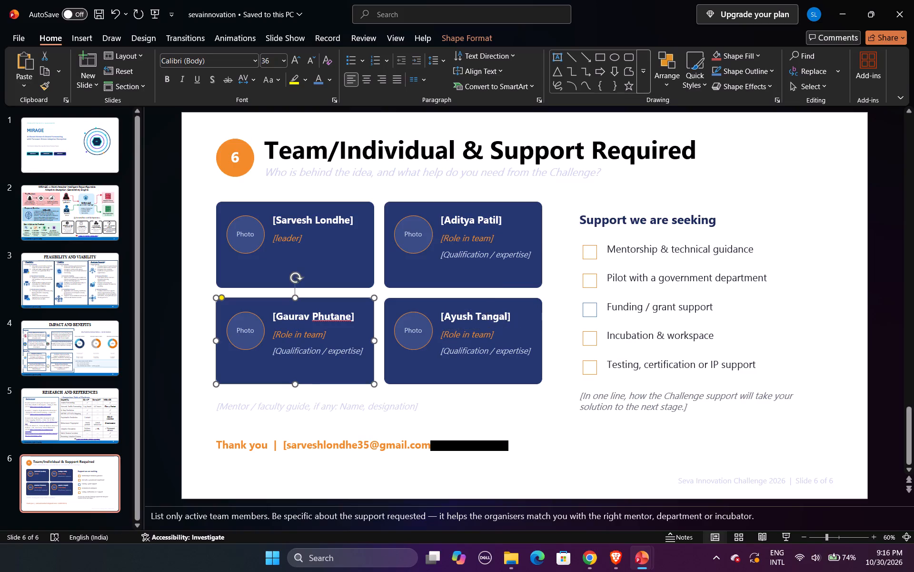
pyautogui.hotkey('ctrl', 'c')
pyautogui.hotkey('ctrl', 'c')
pyautogui.hotkey('ctrl', 'v')
pyautogui.moveTo(321, 370); pyautogui.dragTo(334, 401)
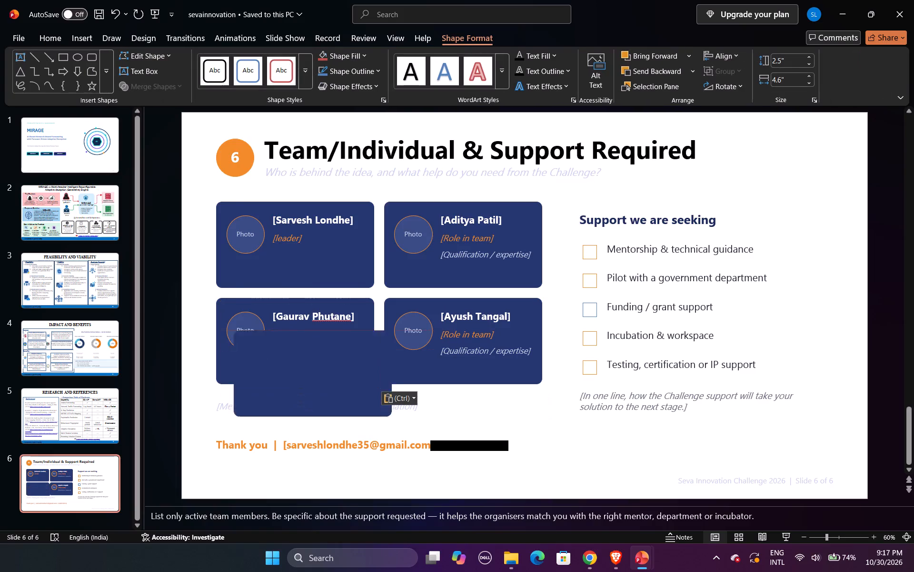
pyautogui.moveTo(334, 401); pyautogui.dragTo(311, 430)
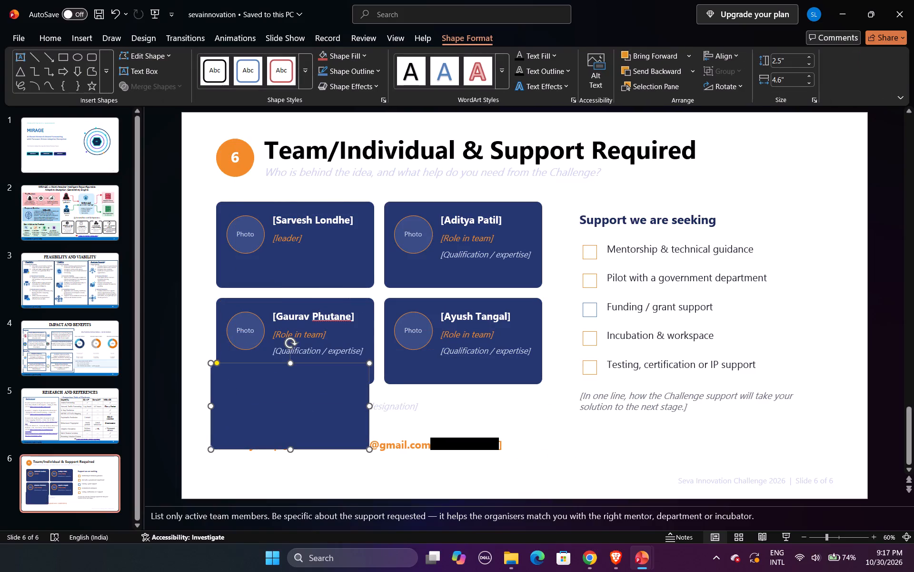
# Move the "Thank you" contact line down toward the slide's bottom edge to make room for the extra card.
pyautogui.click(423, 451)
pyautogui.moveTo(526, 453); pyautogui.dragTo(528, 480)
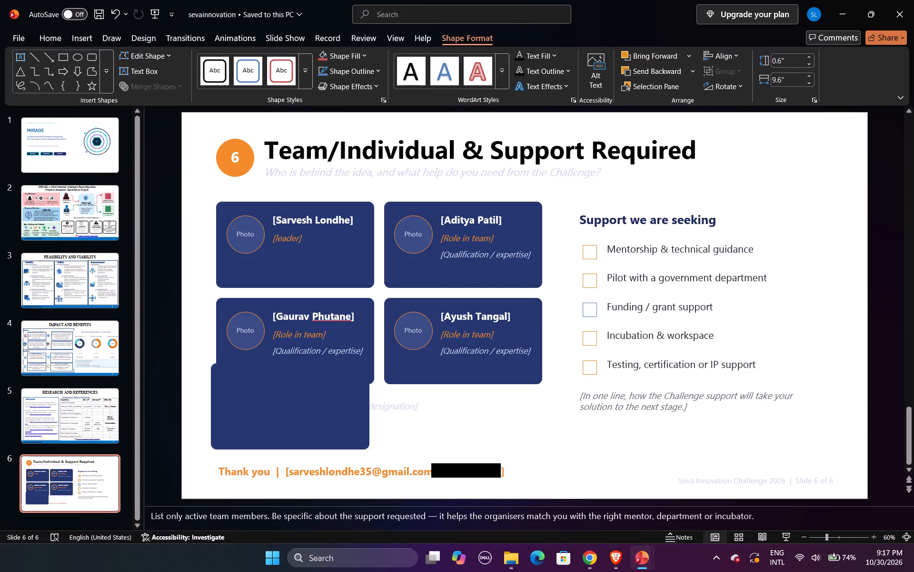
pyautogui.moveTo(528, 480); pyautogui.dragTo(528, 480)
# Position the blank fifth card centrally just beneath the third and fourth cards, moving the "Thank you" line slightly lower.
pyautogui.moveTo(314, 414); pyautogui.dragTo(322, 437)
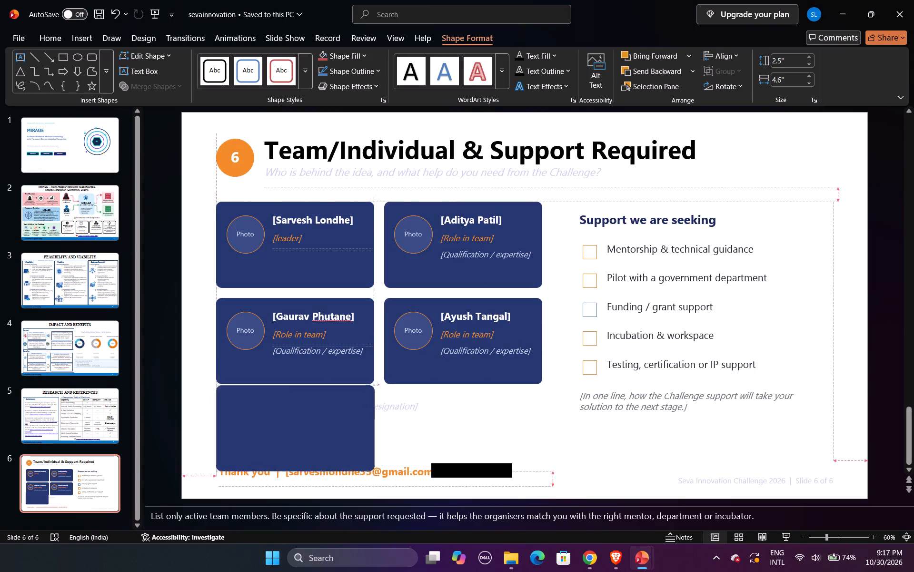
pyautogui.moveTo(322, 437); pyautogui.dragTo(391, 432)
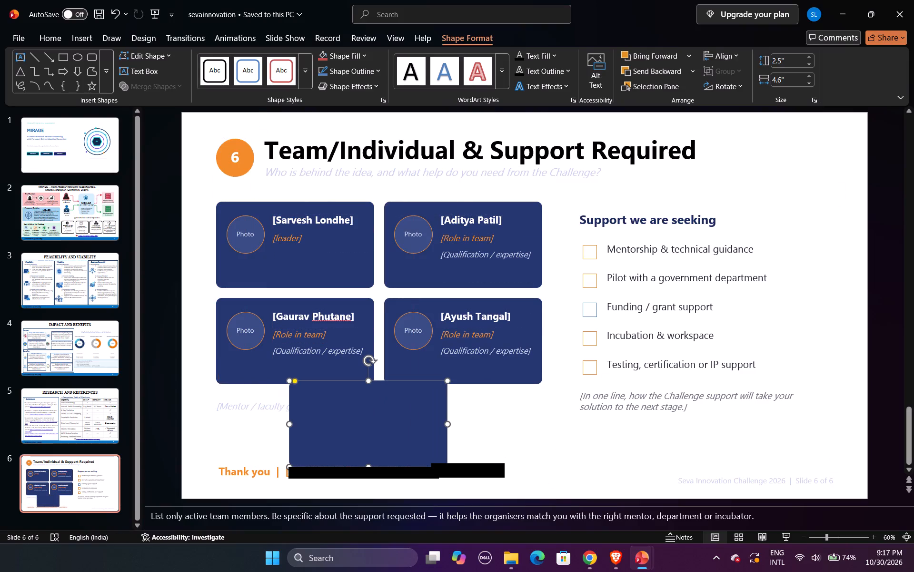
pyautogui.moveTo(513, 470); pyautogui.dragTo(518, 480)
pyautogui.moveTo(411, 434); pyautogui.dragTo(417, 442)
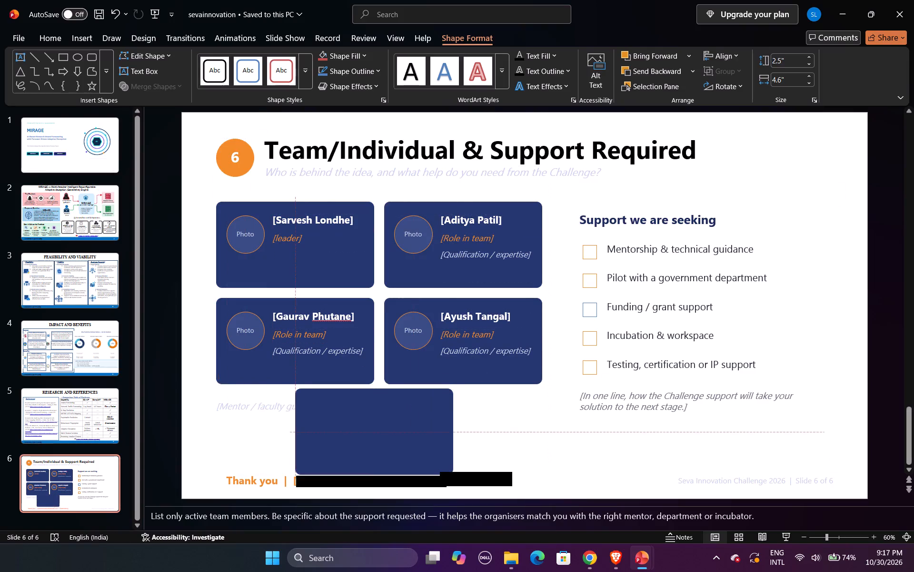
pyautogui.moveTo(417, 442); pyautogui.dragTo(418, 440)
# Delete the "[Mentor / faculty guide, if any: Name, designation]" placeholder text behind the blank fifth card.
pyautogui.click(358, 409)
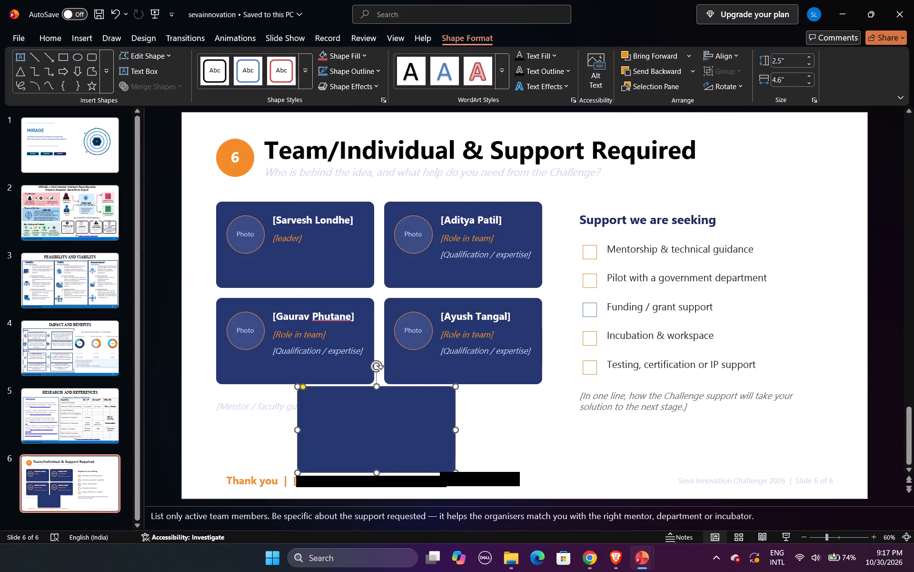
pyautogui.tripleClick(321, 413)
pyautogui.click(253, 395)
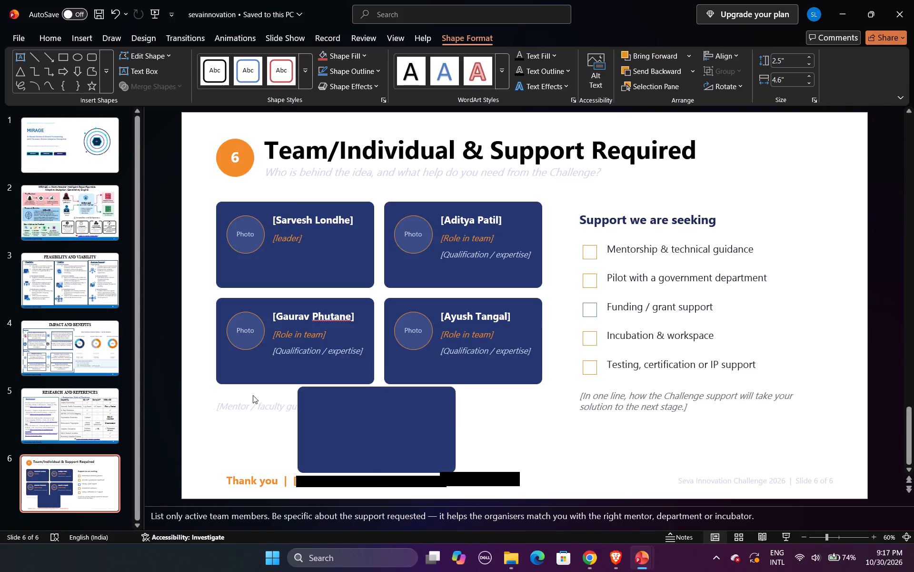
pyautogui.doubleClick(255, 402)
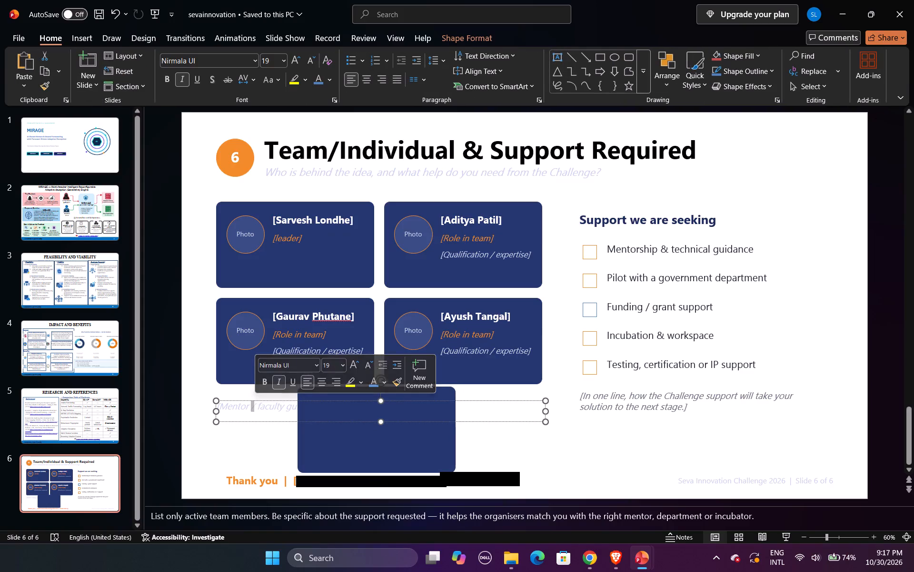
pyautogui.press('Right')
pyautogui.press('Right')
pyautogui.press('Right')
pyautogui.press('Right')
pyautogui.press('Right')
pyautogui.press('Right')
pyautogui.press('Right')
pyautogui.press('Right')
pyautogui.press('Right')
pyautogui.press('Right')
pyautogui.press('Right')
pyautogui.press('Right')
pyautogui.press('Right')
pyautogui.press('Right')
pyautogui.press('Right')
pyautogui.press('Right')
pyautogui.press('Right')
pyautogui.press('Right')
pyautogui.press('Right')
pyautogui.press('Right')
pyautogui.press('Right')
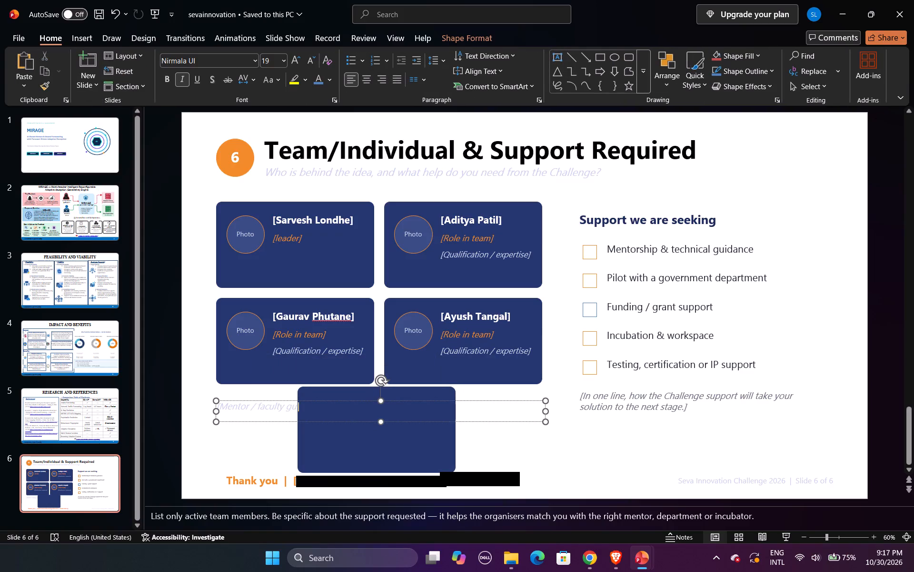
pyautogui.press('Right')
pyautogui.press('Right')
pyautogui.press('Right')
pyautogui.press('Right')
pyautogui.press('Right')
pyautogui.press('Right')
pyautogui.press('Right')
pyautogui.press('Right')
pyautogui.hotkey('ctrl', 'a')
pyautogui.press('BackSpace')
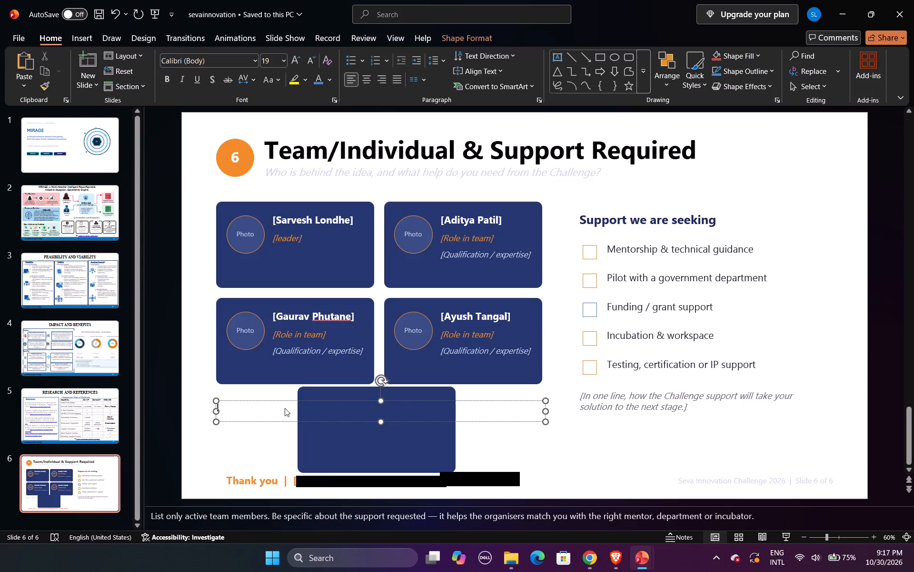
pyautogui.click(479, 425)
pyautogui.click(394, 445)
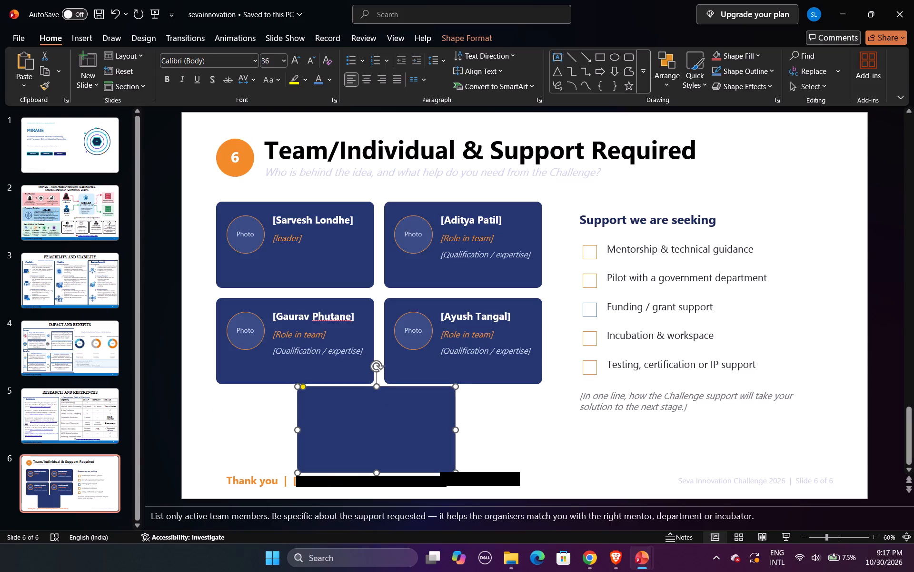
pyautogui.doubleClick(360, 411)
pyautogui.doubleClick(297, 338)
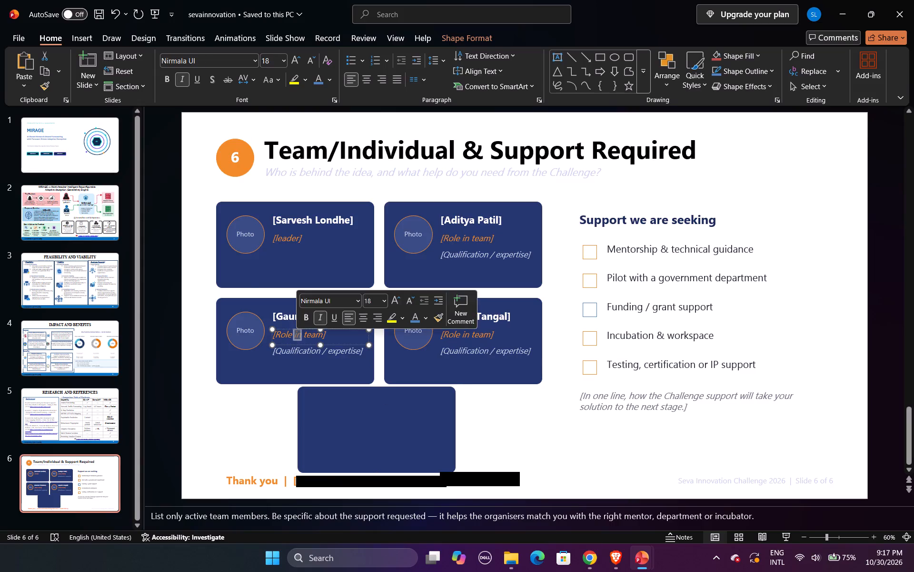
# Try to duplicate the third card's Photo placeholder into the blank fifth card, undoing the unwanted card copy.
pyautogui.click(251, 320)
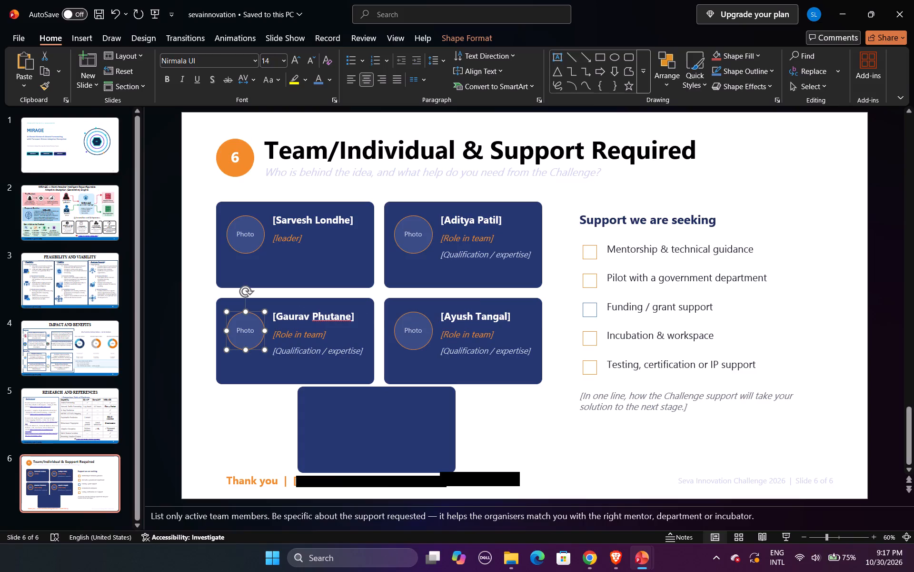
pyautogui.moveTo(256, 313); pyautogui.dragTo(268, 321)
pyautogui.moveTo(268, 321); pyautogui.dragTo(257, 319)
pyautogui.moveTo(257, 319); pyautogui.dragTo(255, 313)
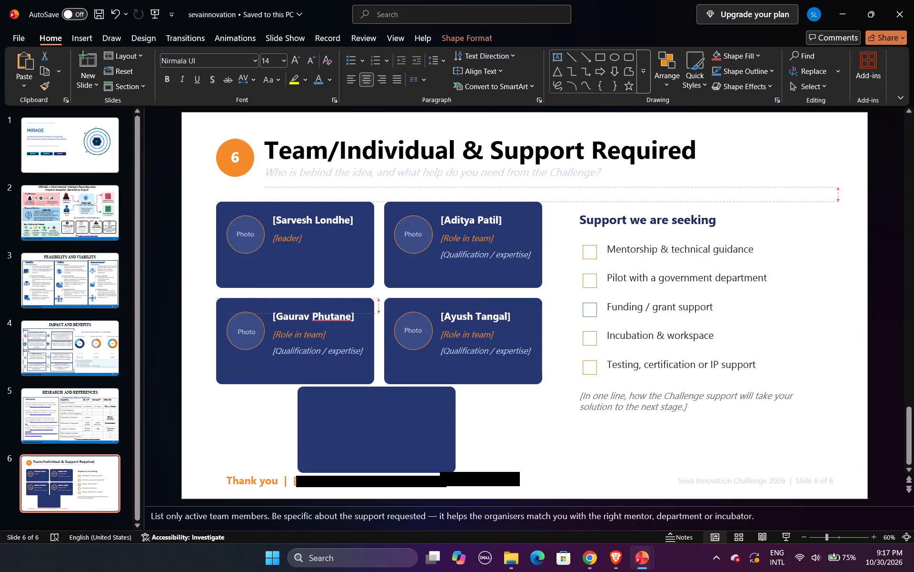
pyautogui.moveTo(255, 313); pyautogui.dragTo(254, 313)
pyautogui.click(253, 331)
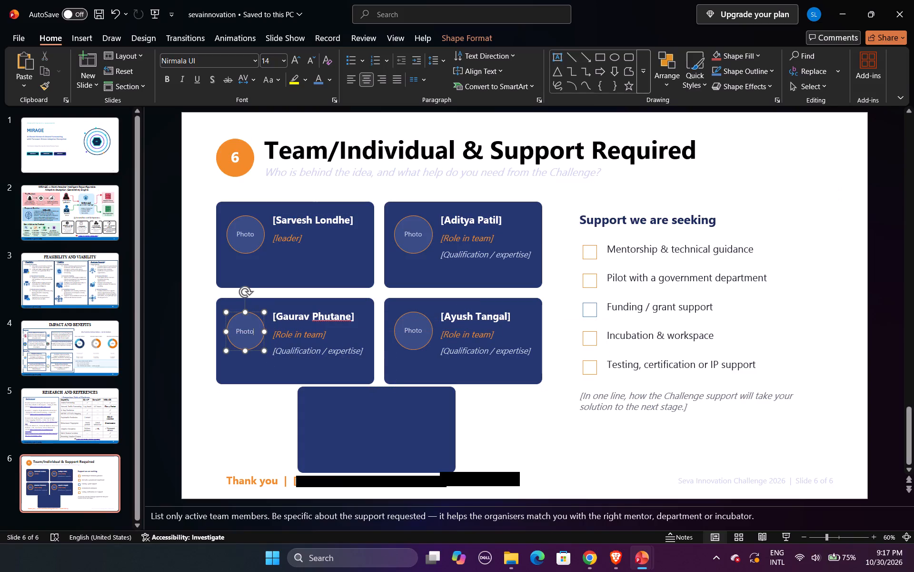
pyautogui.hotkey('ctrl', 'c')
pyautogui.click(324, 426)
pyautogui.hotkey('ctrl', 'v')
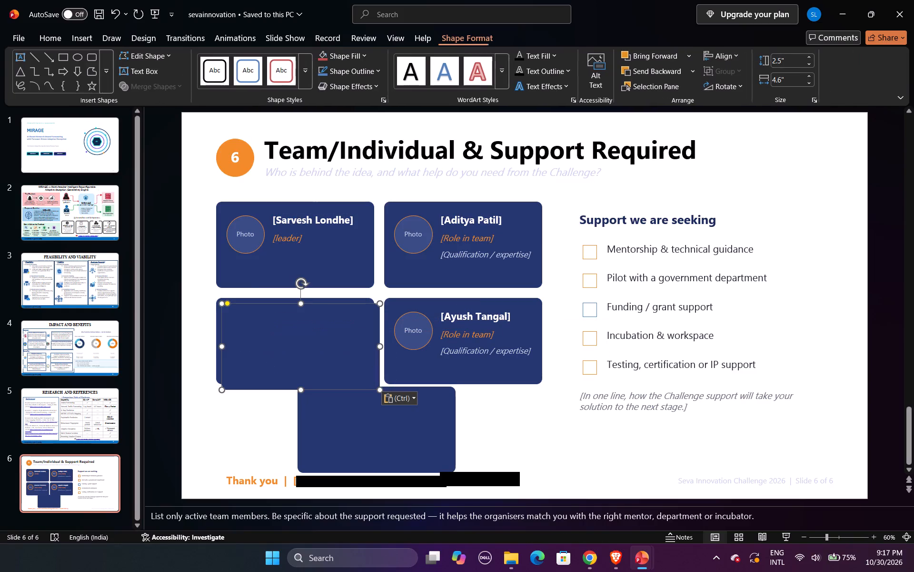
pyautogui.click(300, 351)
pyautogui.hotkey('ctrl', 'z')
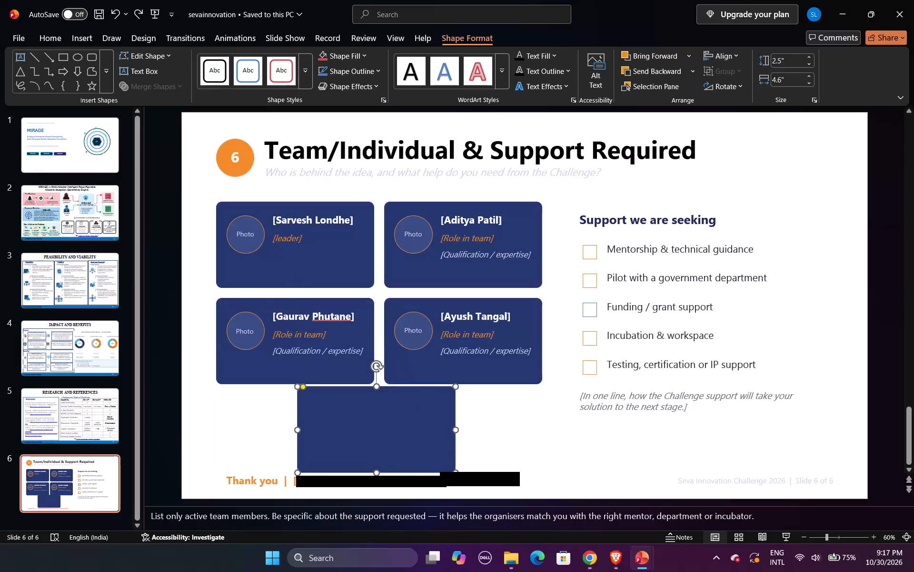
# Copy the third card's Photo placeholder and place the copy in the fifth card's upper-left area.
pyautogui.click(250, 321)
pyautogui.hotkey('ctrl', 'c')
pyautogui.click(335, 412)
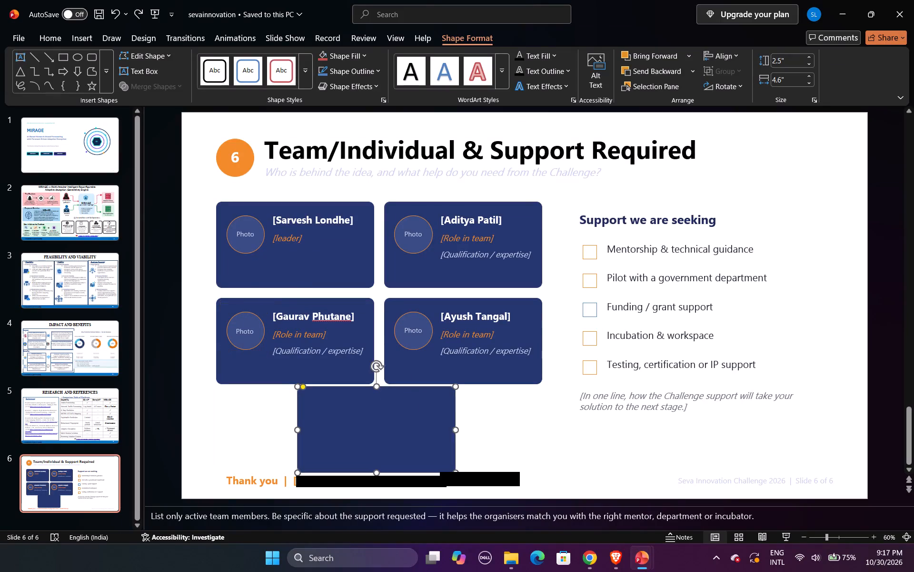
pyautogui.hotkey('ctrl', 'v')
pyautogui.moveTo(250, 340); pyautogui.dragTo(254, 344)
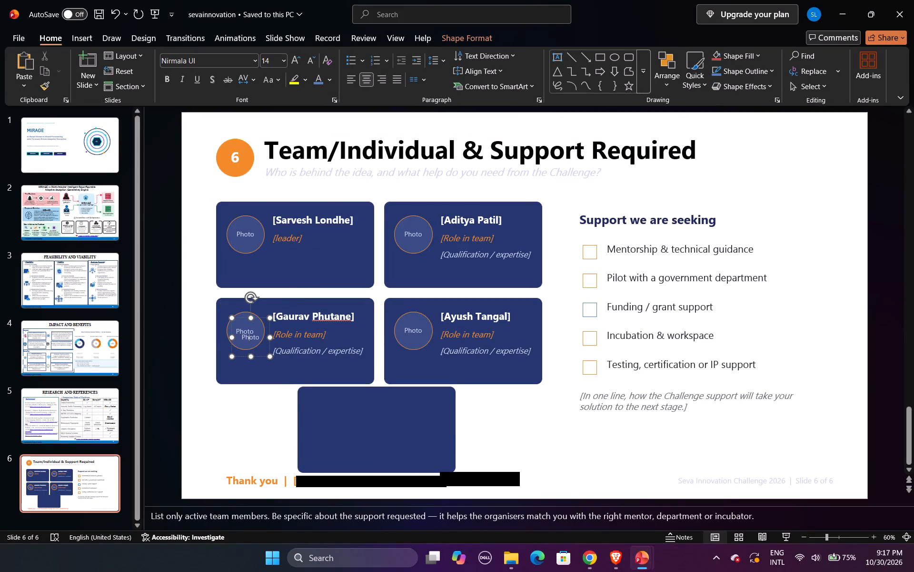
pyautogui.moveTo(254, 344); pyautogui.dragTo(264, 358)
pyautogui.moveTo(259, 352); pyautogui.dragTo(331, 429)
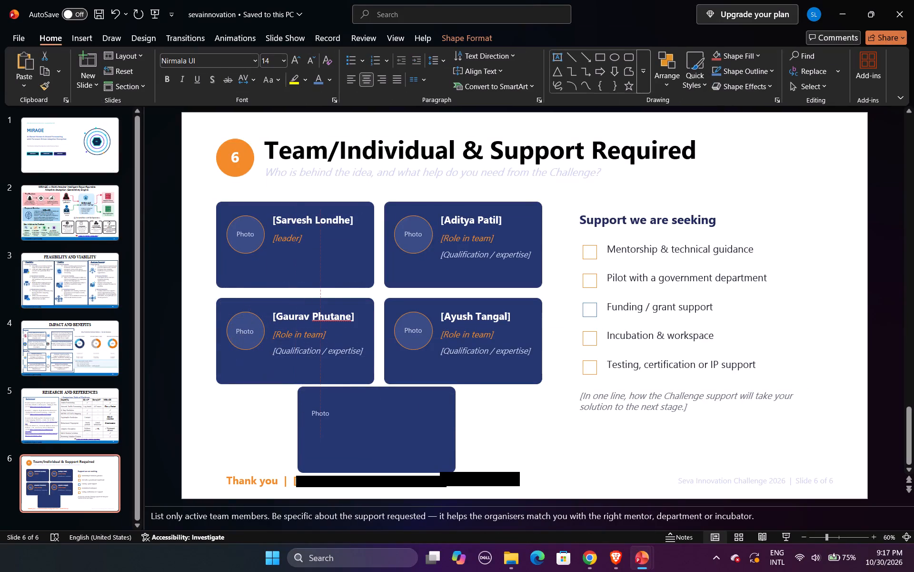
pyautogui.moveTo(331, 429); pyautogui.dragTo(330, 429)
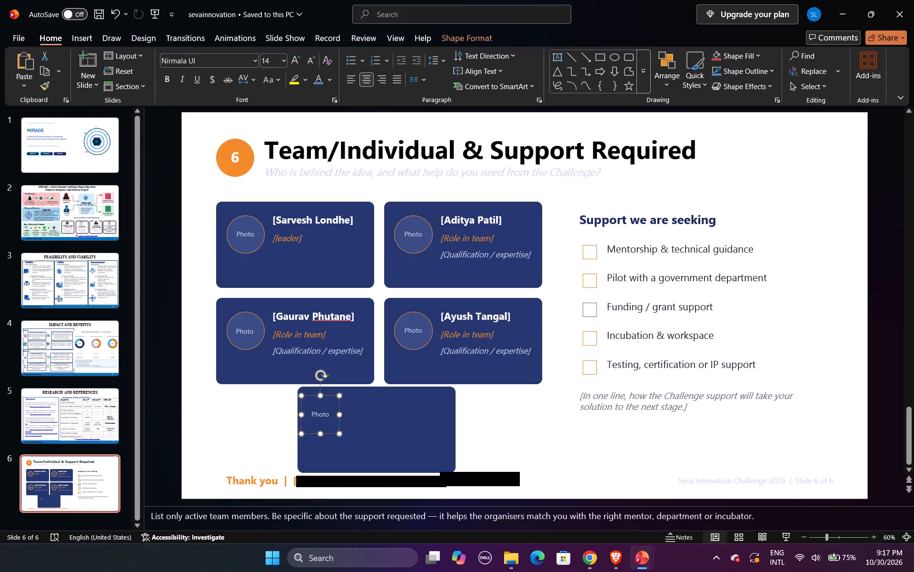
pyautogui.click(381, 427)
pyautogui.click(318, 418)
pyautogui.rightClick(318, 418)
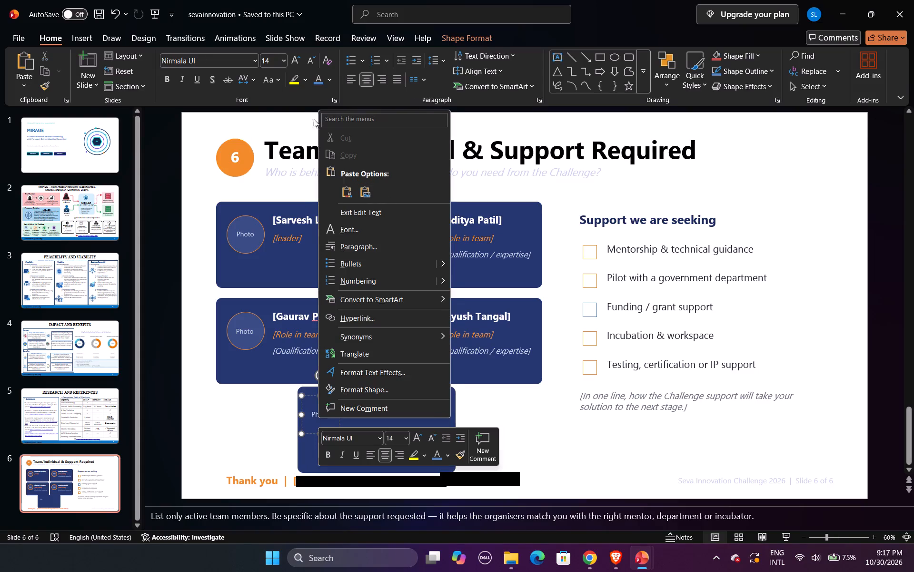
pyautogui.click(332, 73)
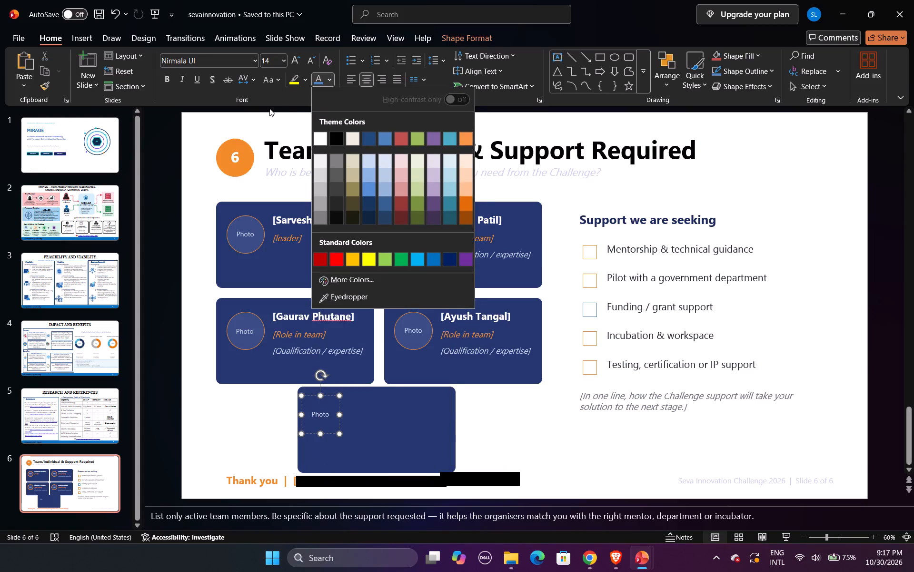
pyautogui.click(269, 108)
# Copy the third card's bracketed member name into the blank fifth card's shape as its text.
pyautogui.click(272, 308)
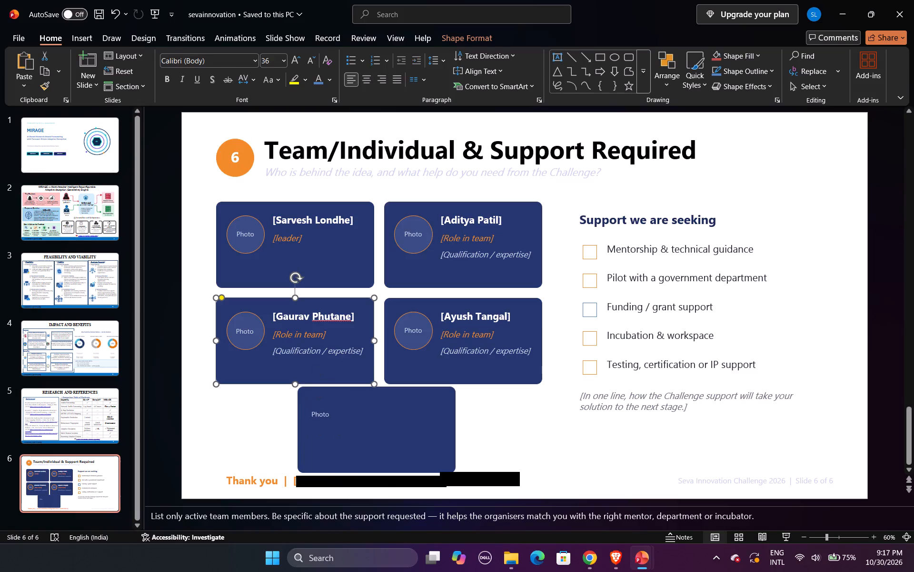
pyautogui.moveTo(273, 311); pyautogui.dragTo(359, 365)
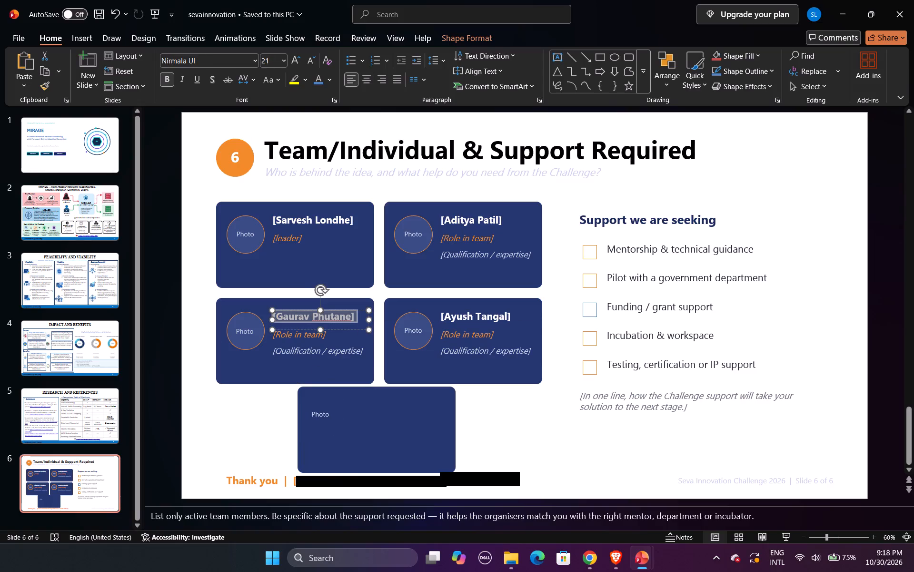
pyautogui.hotkey('ctrl', 'c')
pyautogui.click(370, 414)
pyautogui.hotkey('ctrl', 'v')
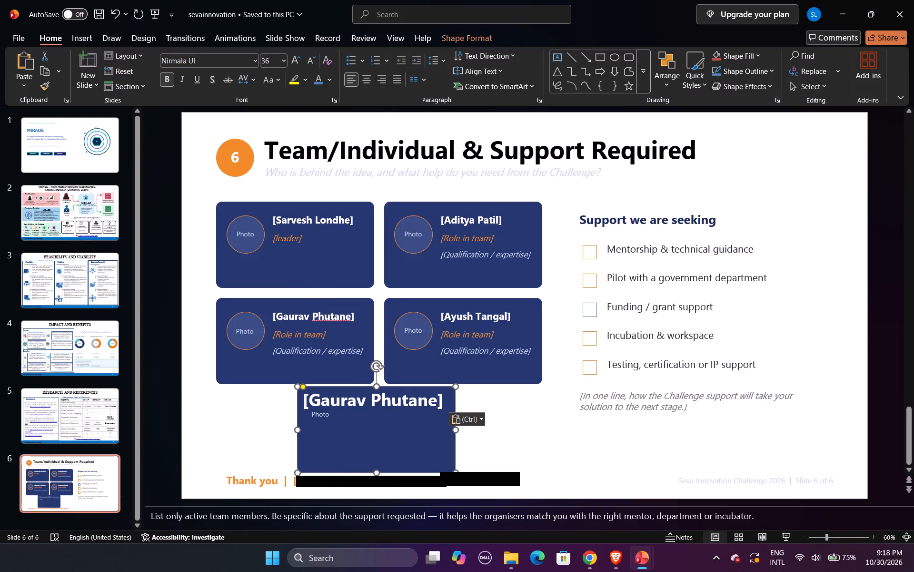
# Set the fifth card's member name to font size 21, matching the name text in the third card.
pyautogui.click(347, 396)
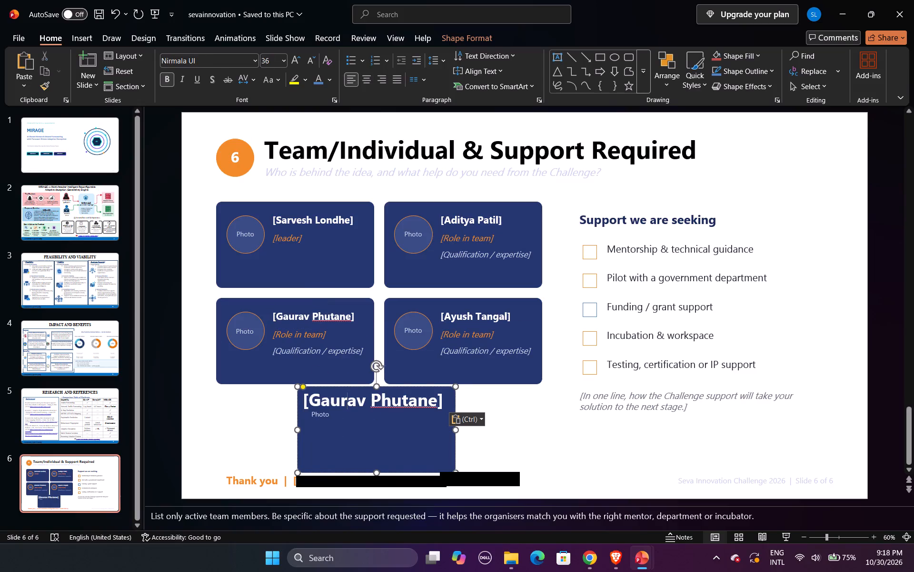
pyautogui.click(313, 403)
pyautogui.click(384, 405)
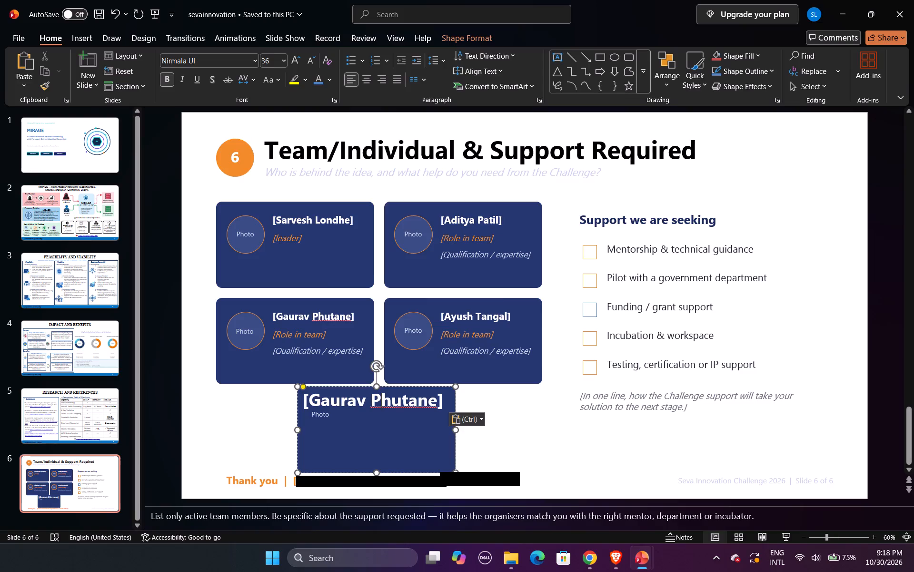
pyautogui.doubleClick(321, 322)
pyautogui.doubleClick(321, 322)
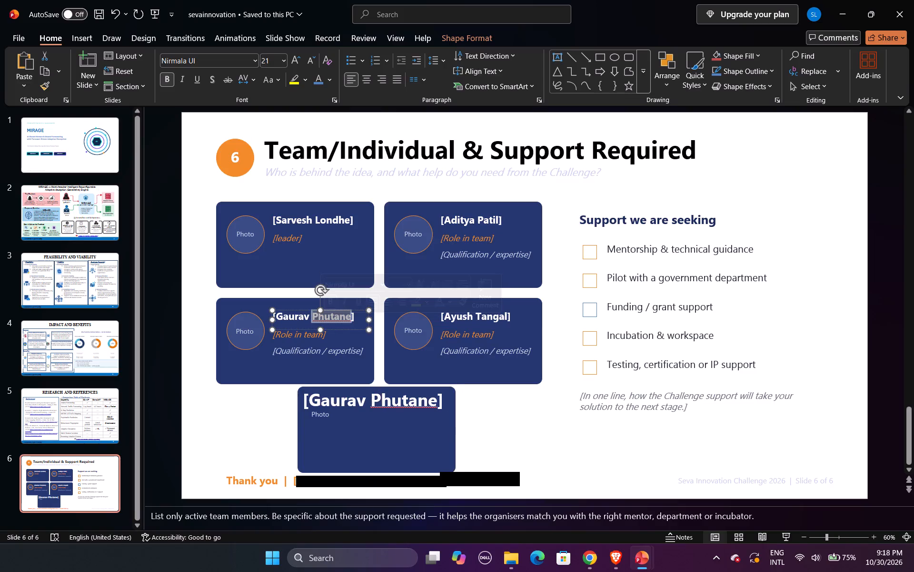
pyautogui.doubleClick(363, 402)
pyautogui.tripleClick(388, 405)
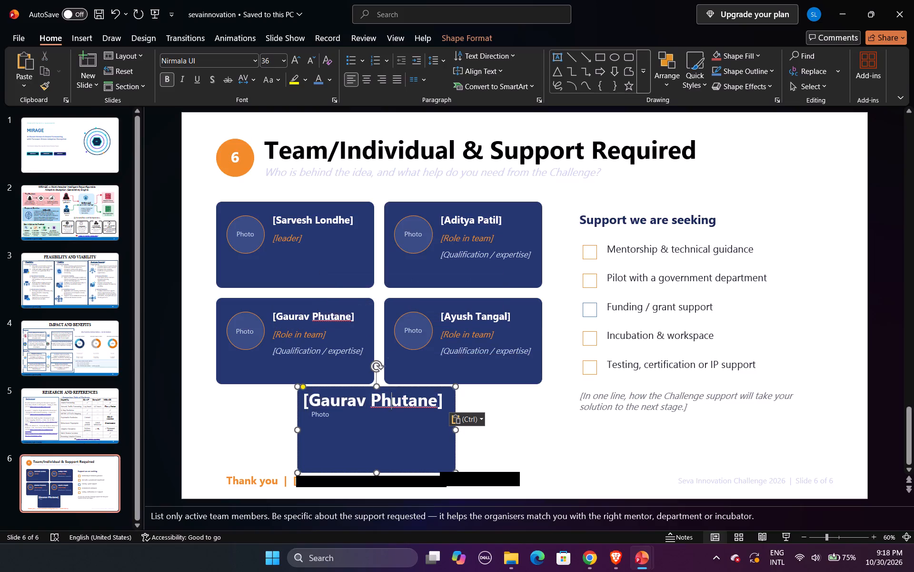
pyautogui.click(388, 405)
pyautogui.tripleClick(385, 396)
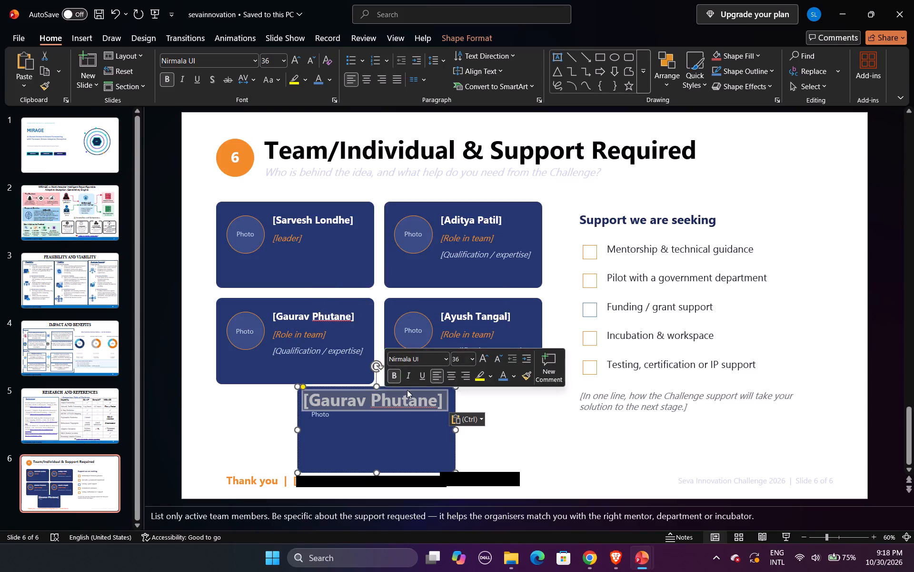
pyautogui.click(463, 357)
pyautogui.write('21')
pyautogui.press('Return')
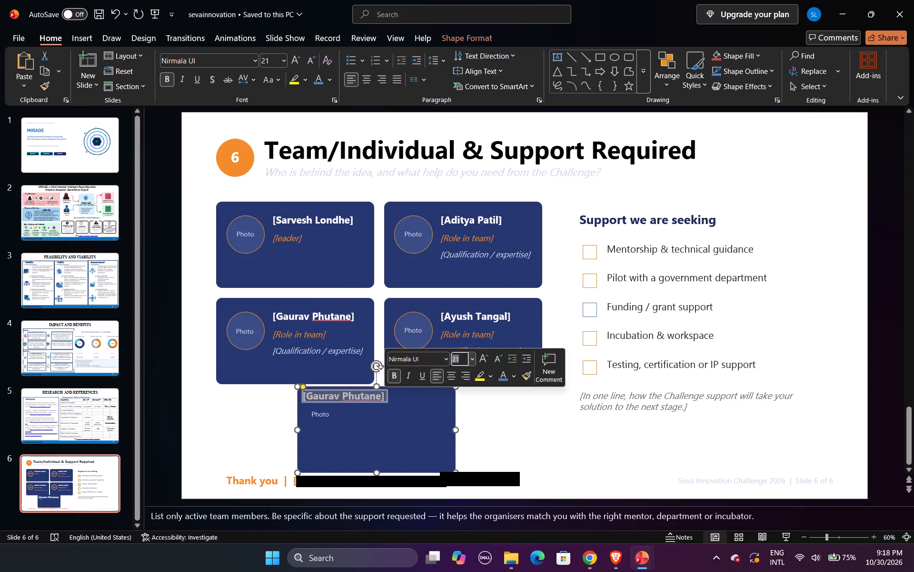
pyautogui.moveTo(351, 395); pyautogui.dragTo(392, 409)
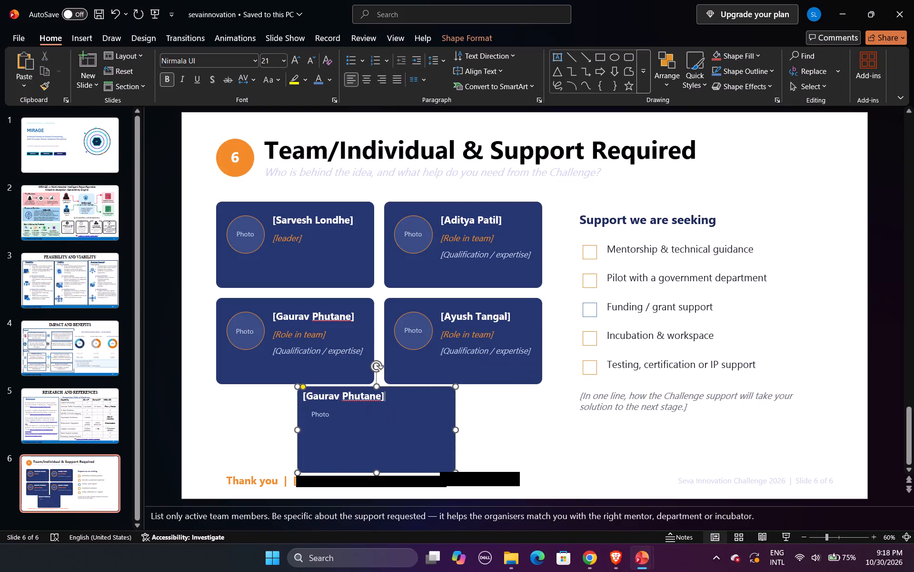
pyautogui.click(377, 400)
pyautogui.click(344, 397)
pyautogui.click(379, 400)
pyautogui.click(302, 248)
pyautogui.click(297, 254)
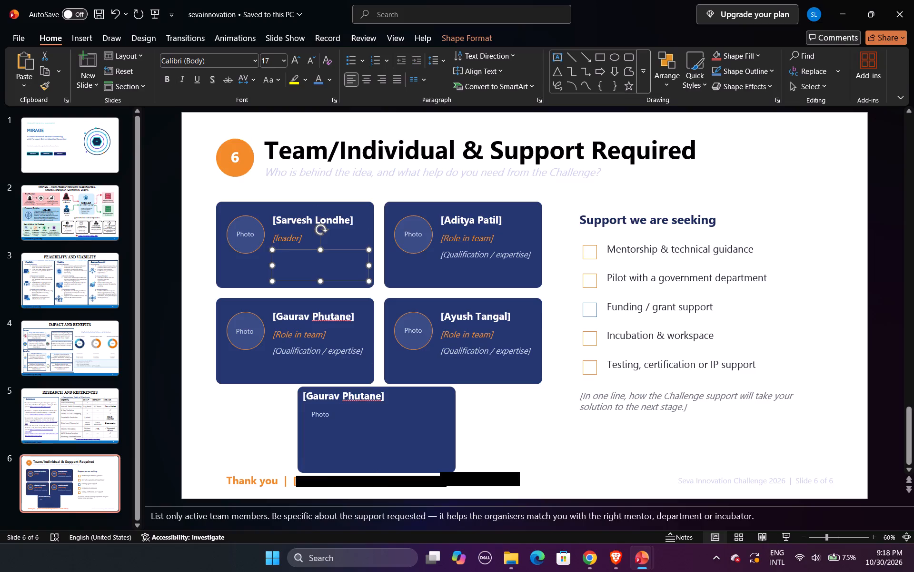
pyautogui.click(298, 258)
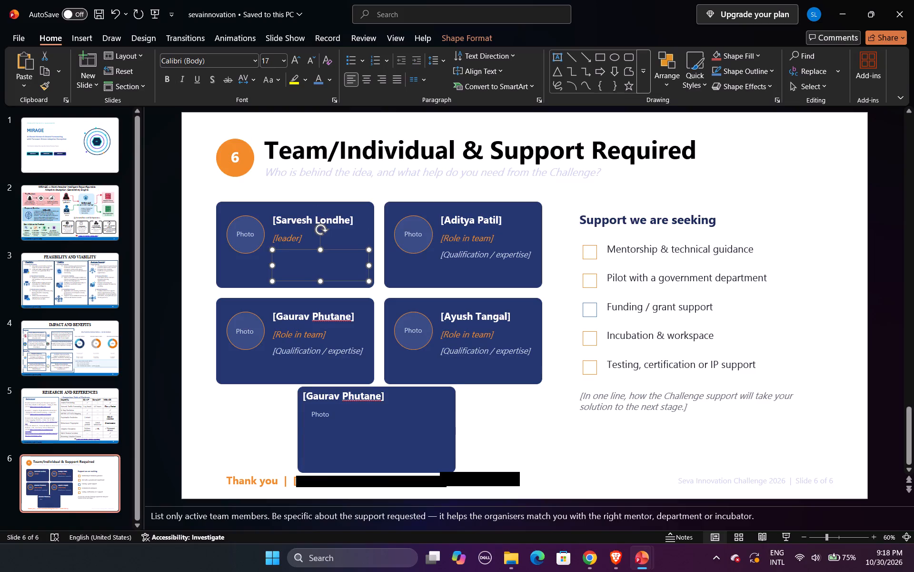
# Nudge the fifth card slightly up and to the left, against the lower edge of the cards above.
pyautogui.click(357, 402)
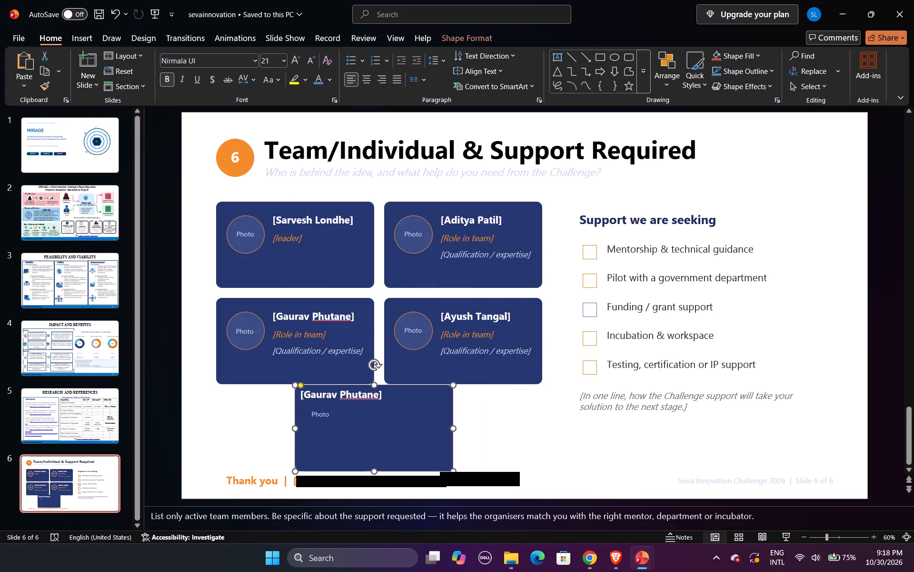
pyautogui.moveTo(354, 398); pyautogui.dragTo(383, 396)
pyautogui.click(360, 395)
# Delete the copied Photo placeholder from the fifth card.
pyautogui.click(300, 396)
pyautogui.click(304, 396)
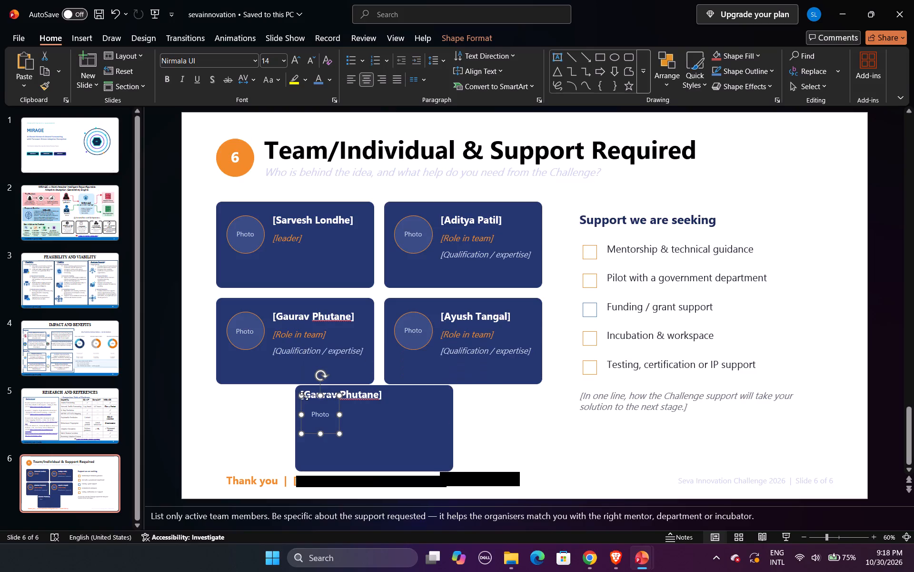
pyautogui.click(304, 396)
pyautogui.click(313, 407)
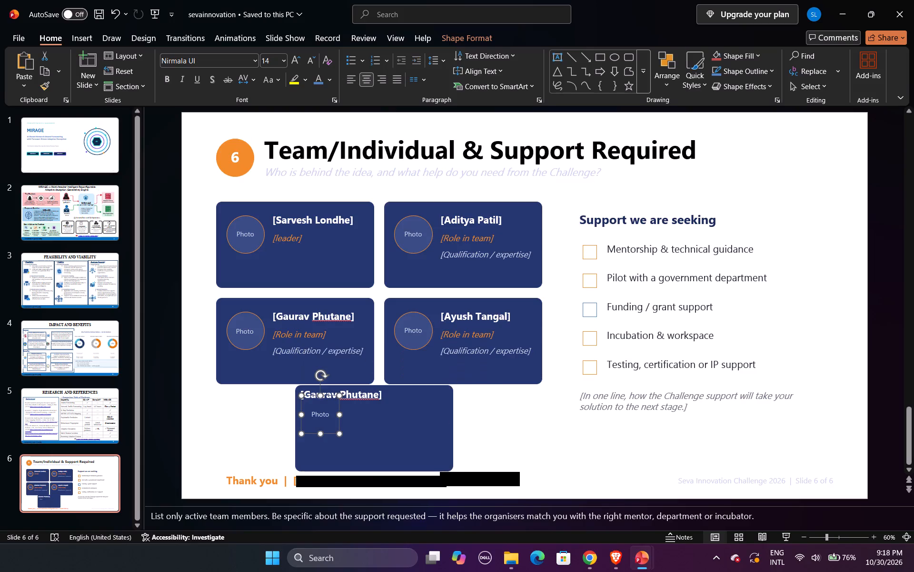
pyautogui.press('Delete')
# Indent the fifth card's member name by inserting nine spaces before its opening bracket.
pyautogui.click(305, 398)
pyautogui.press('Left')
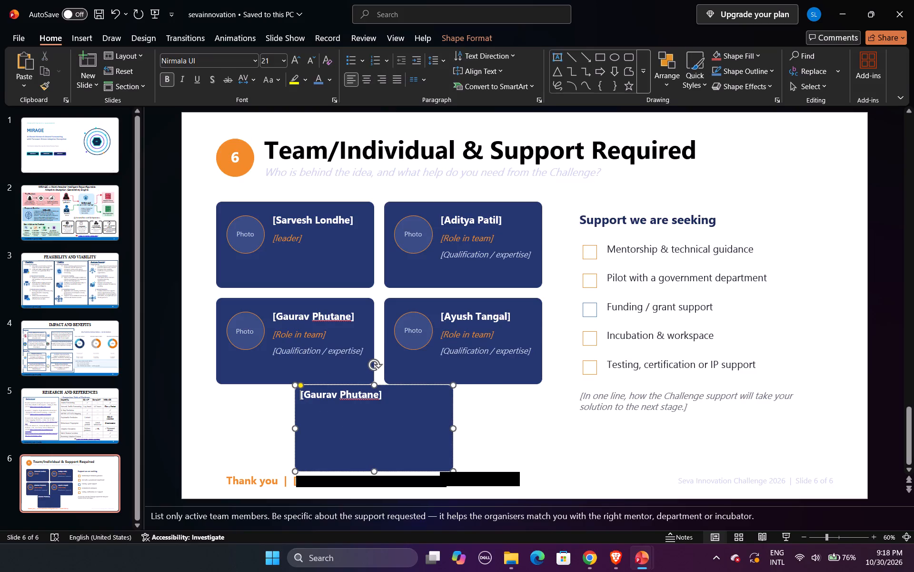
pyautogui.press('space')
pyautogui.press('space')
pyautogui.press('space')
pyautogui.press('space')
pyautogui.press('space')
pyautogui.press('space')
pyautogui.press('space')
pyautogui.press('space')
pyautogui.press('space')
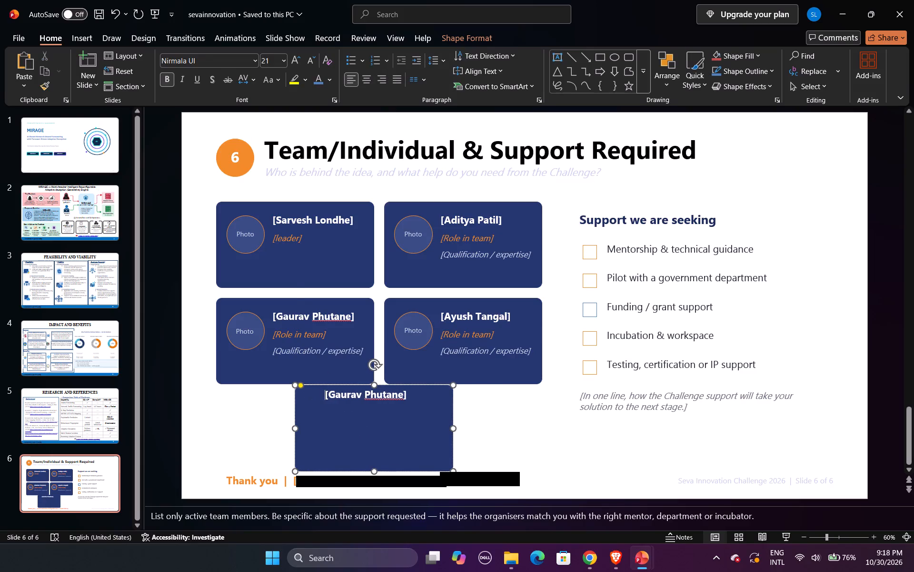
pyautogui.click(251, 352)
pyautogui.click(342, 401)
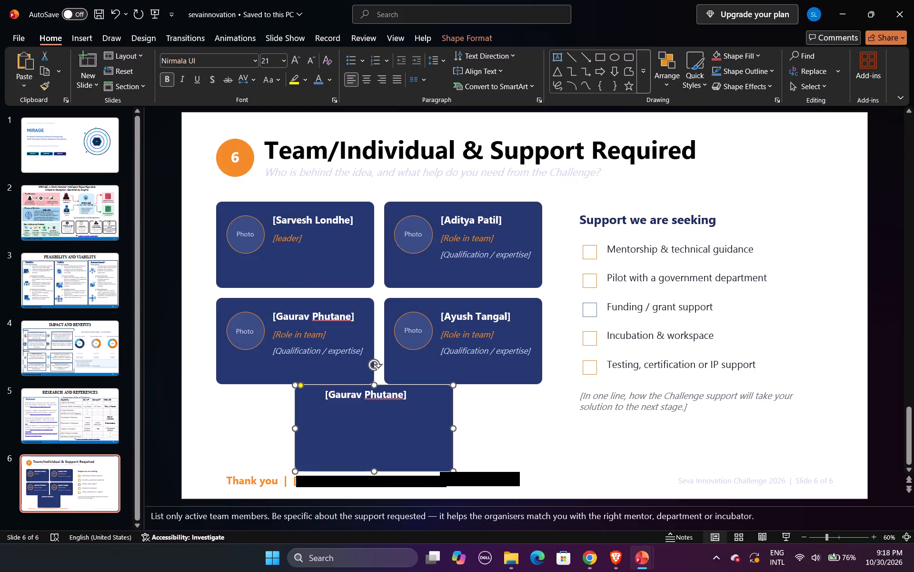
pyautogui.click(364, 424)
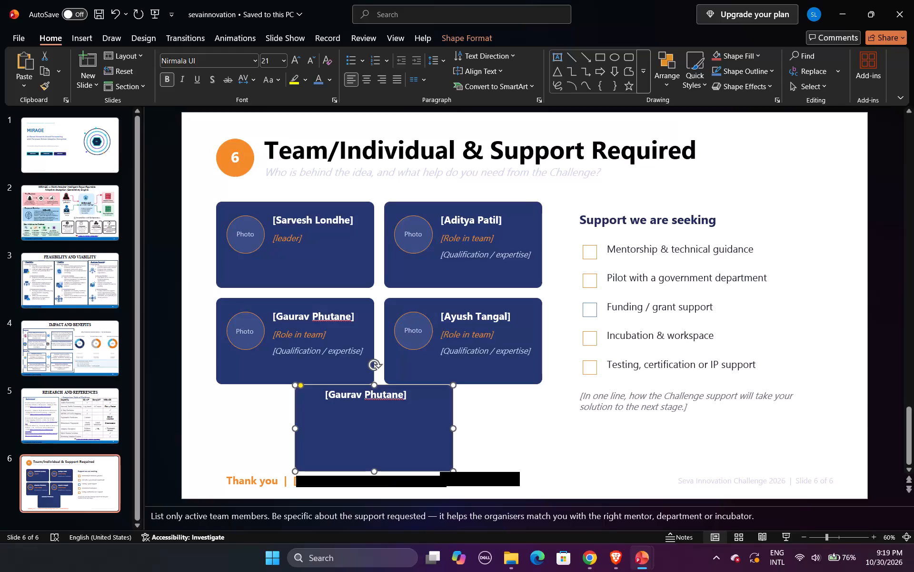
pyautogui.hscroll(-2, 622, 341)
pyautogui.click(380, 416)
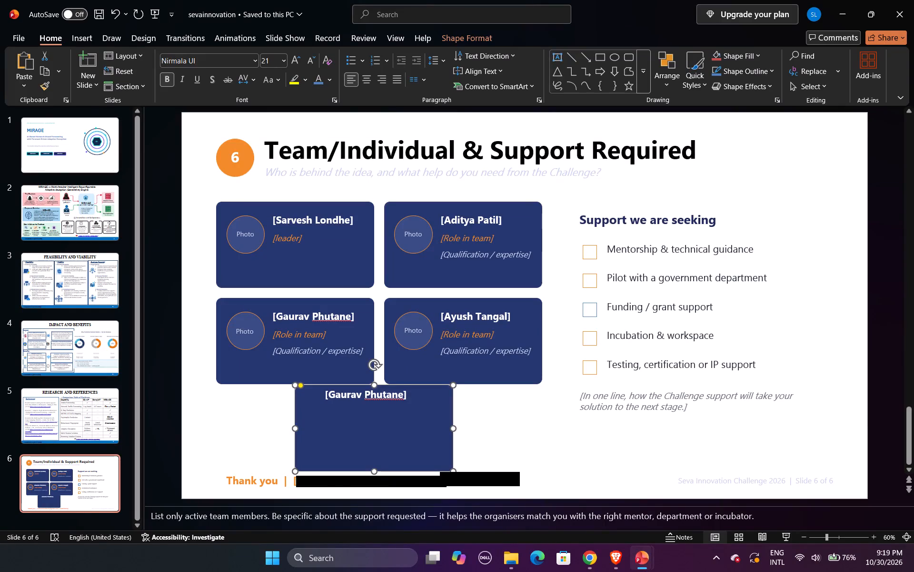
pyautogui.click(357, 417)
# Replace the copied name in the fifth card with the fifth team member's name, keeping the square brackets.
pyautogui.doubleClick(295, 339)
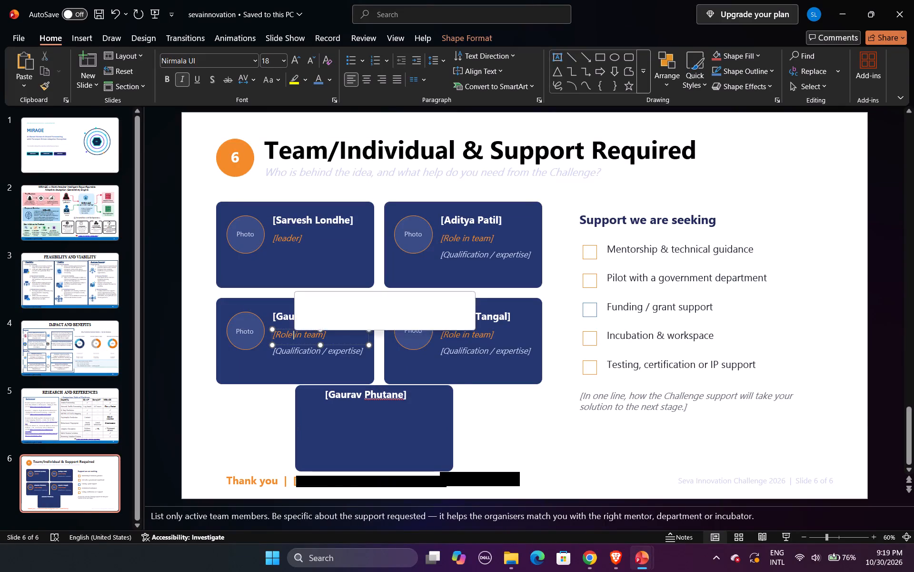
pyautogui.click(297, 346)
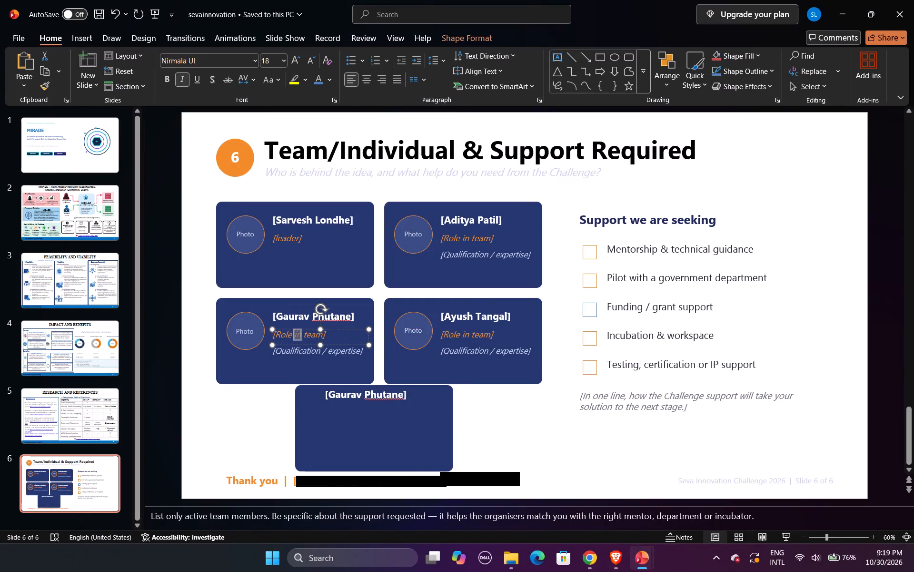
pyautogui.click(405, 401)
pyautogui.click(400, 394)
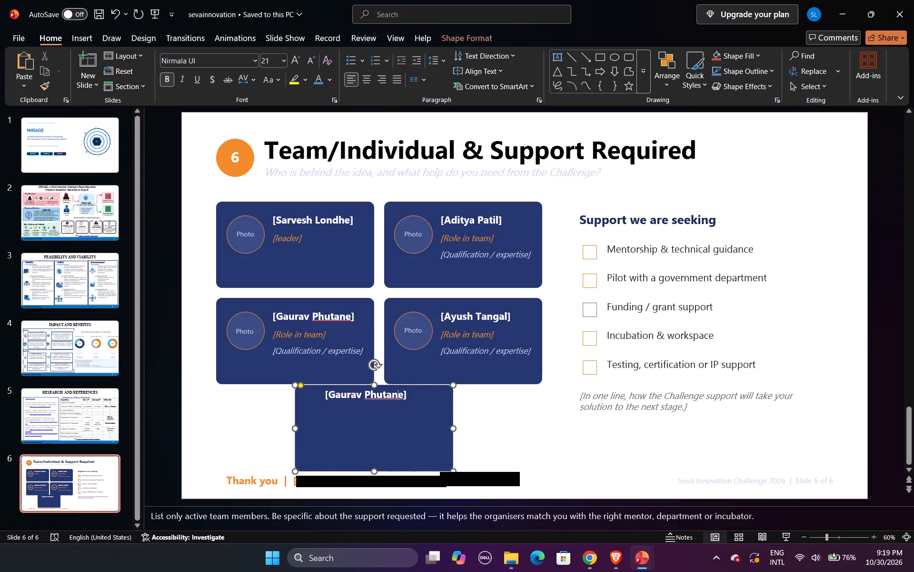
pyautogui.press('Right')
pyautogui.press('BackSpace')
pyautogui.press('BackSpace')
pyautogui.press('BackSpace')
pyautogui.press('BackSpace')
pyautogui.press('BackSpace')
pyautogui.press('BackSpace')
pyautogui.press('BackSpace')
pyautogui.press('BackSpace')
pyautogui.press('BackSpace')
pyautogui.press('BackSpace')
pyautogui.press('BackSpace')
pyautogui.press('BackSpace')
pyautogui.press('BackSpace')
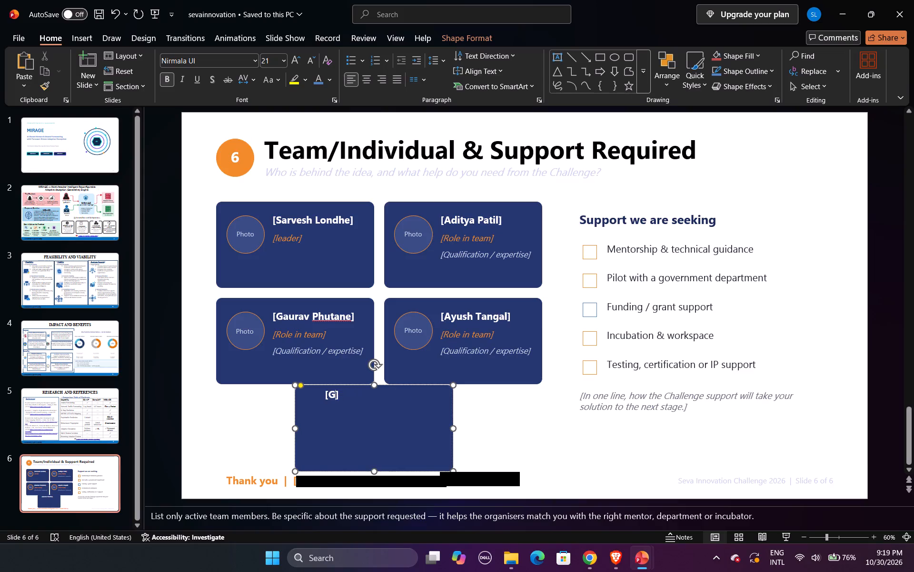
pyautogui.press('BackSpace')
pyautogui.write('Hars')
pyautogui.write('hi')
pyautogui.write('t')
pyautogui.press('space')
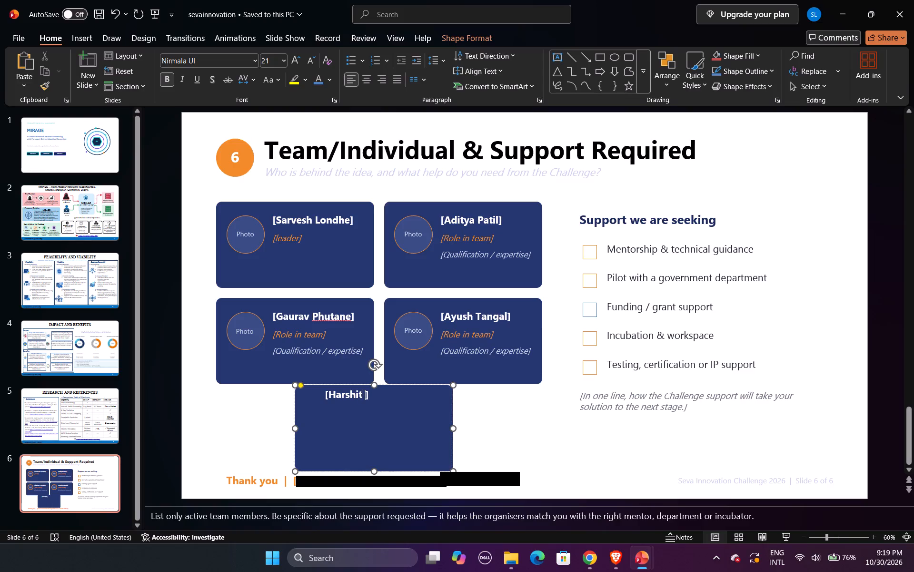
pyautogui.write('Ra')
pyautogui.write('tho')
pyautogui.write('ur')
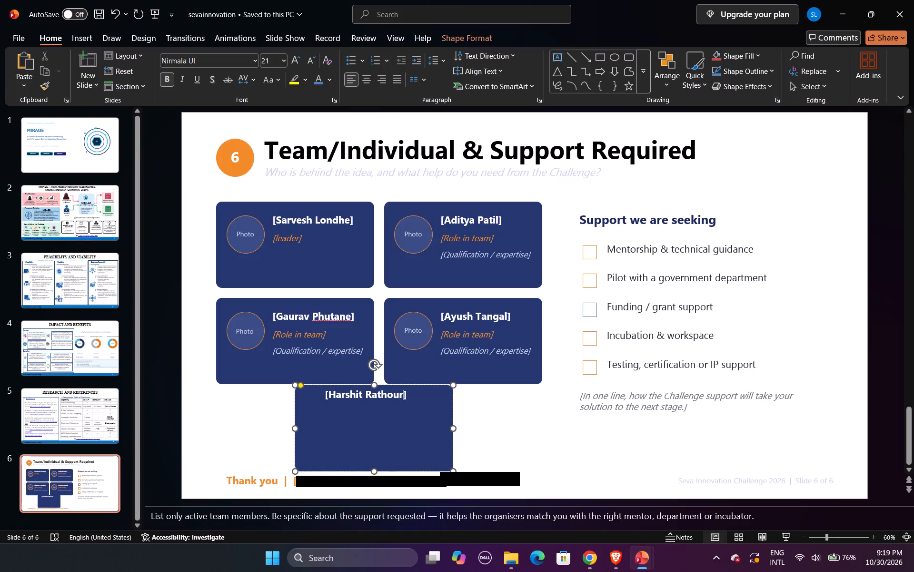
pyautogui.click(365, 426)
pyautogui.click(365, 426)
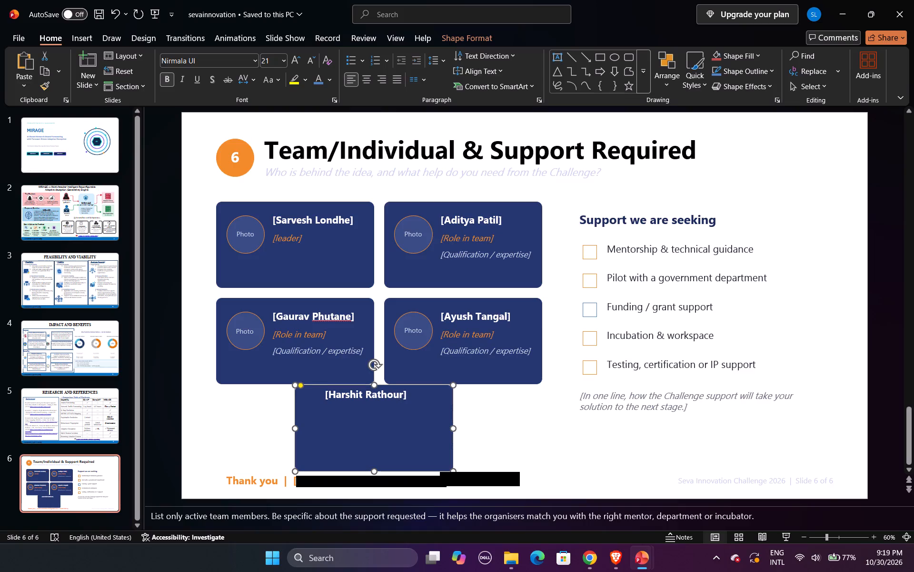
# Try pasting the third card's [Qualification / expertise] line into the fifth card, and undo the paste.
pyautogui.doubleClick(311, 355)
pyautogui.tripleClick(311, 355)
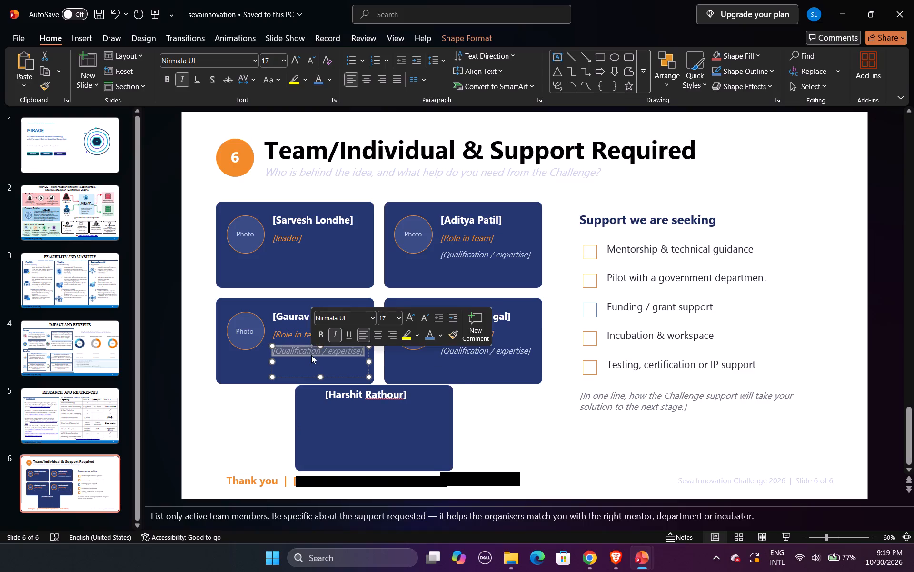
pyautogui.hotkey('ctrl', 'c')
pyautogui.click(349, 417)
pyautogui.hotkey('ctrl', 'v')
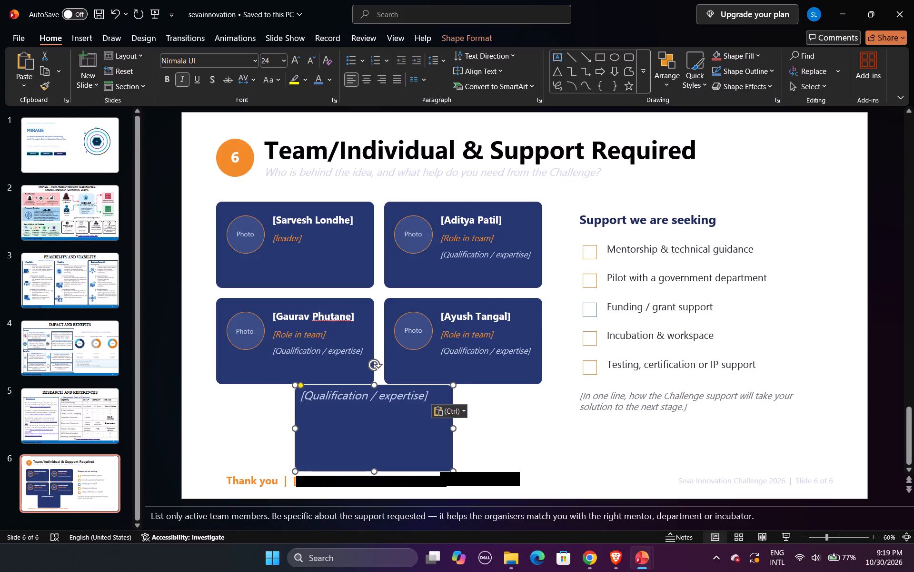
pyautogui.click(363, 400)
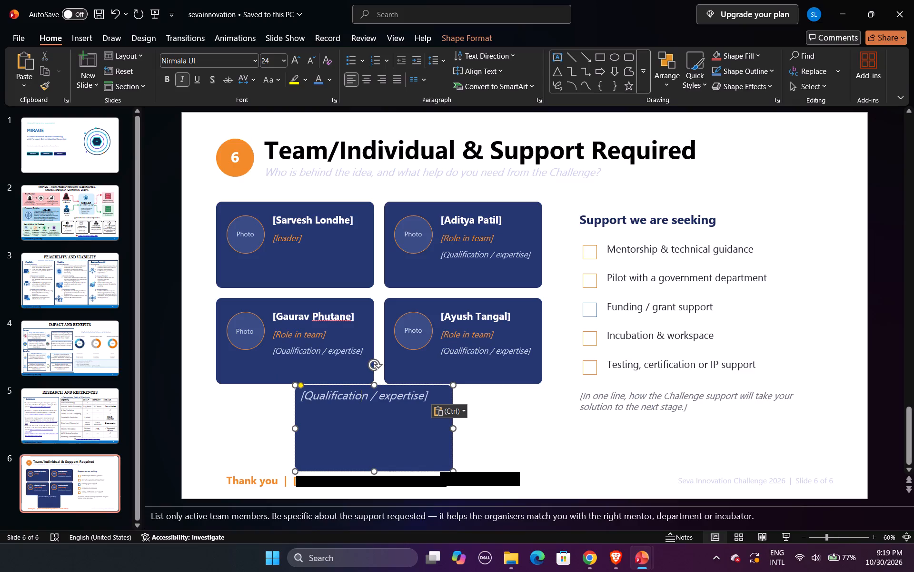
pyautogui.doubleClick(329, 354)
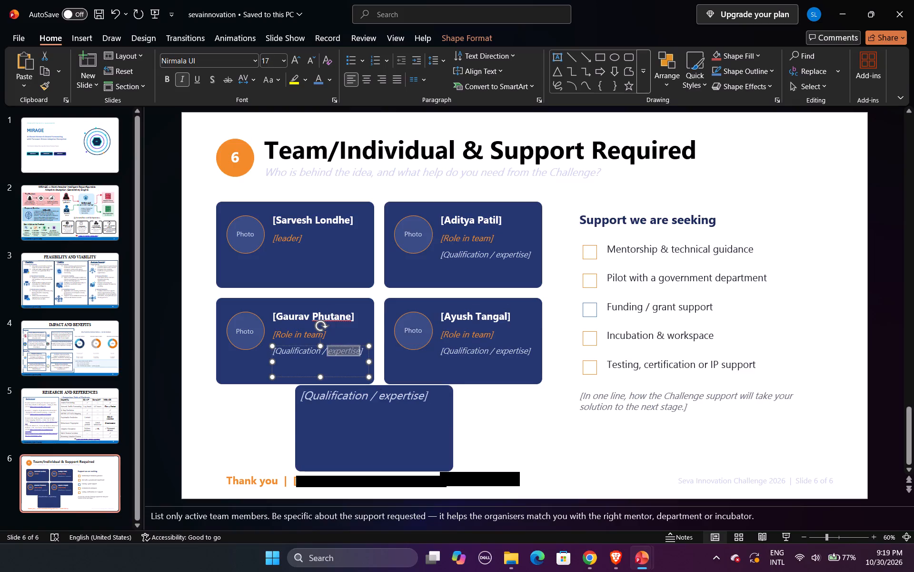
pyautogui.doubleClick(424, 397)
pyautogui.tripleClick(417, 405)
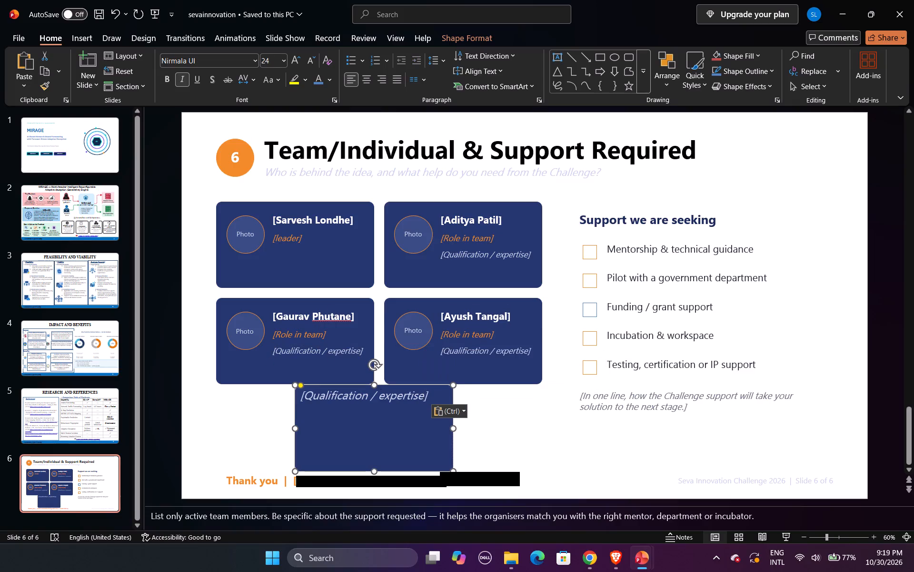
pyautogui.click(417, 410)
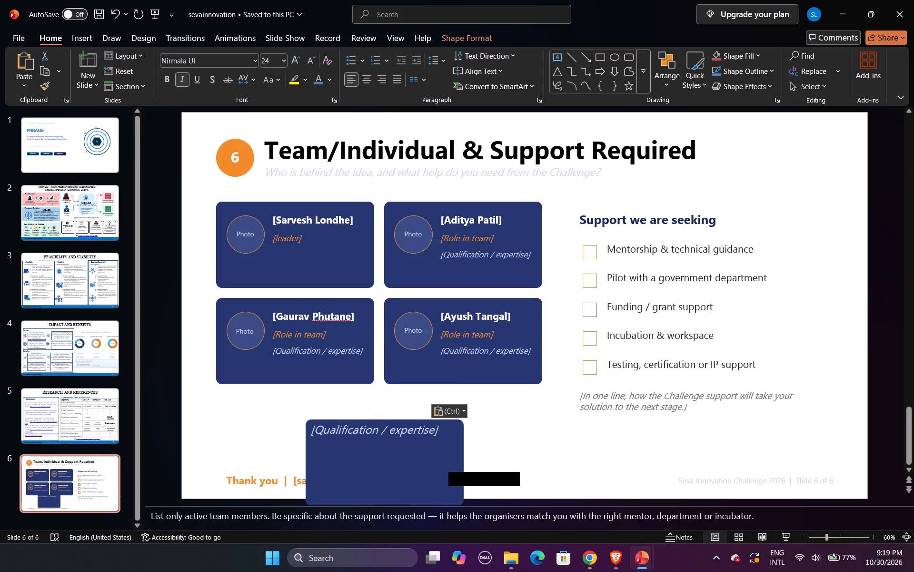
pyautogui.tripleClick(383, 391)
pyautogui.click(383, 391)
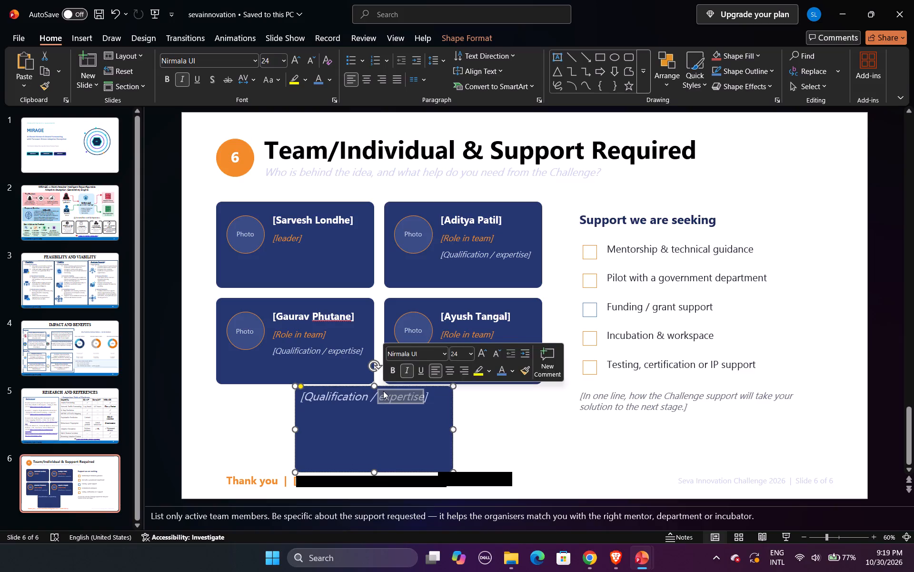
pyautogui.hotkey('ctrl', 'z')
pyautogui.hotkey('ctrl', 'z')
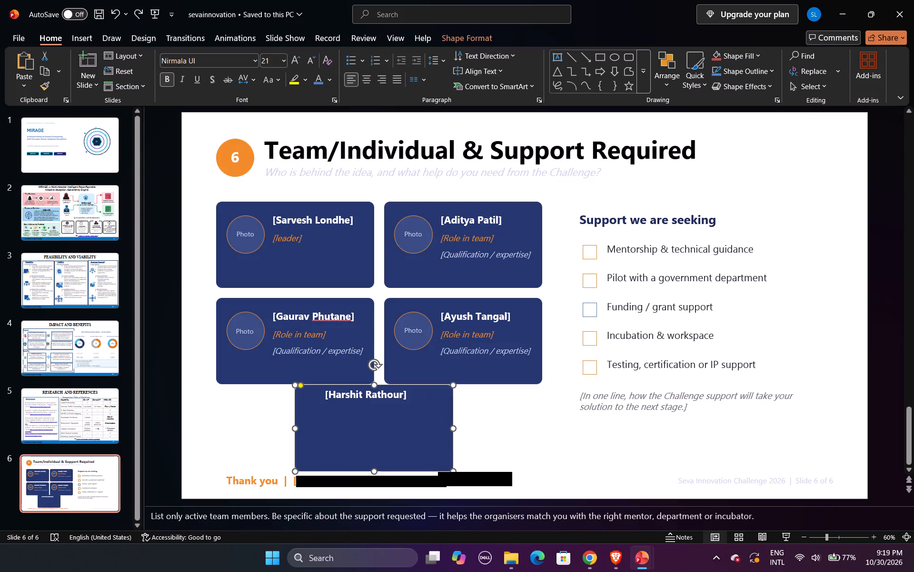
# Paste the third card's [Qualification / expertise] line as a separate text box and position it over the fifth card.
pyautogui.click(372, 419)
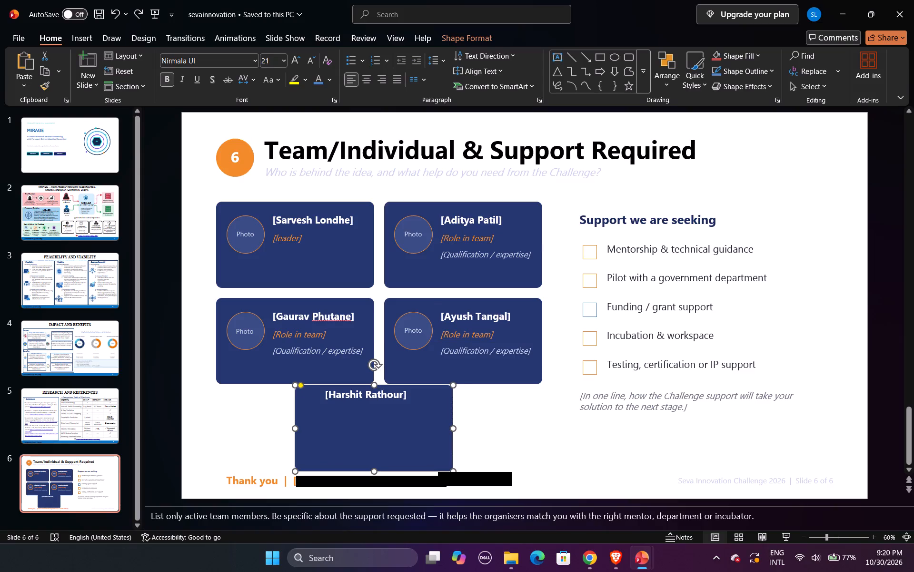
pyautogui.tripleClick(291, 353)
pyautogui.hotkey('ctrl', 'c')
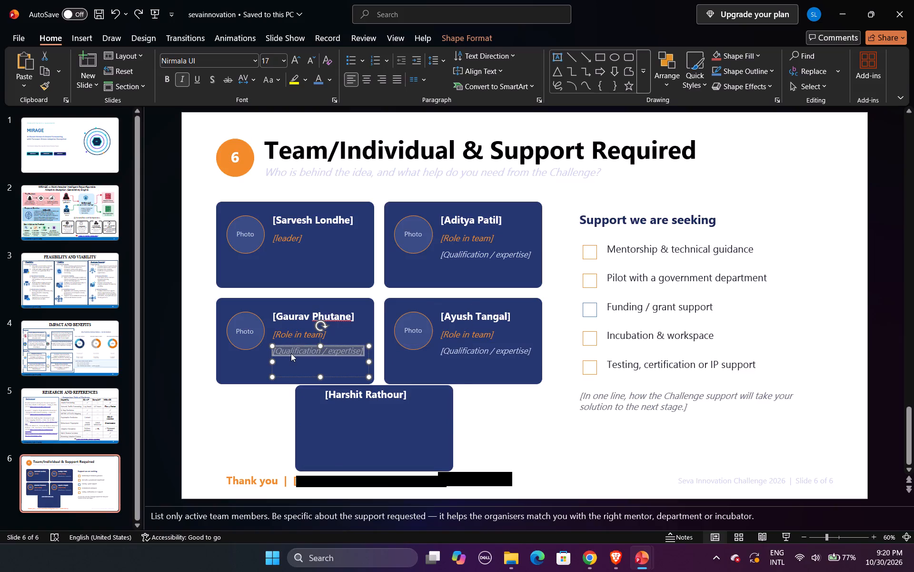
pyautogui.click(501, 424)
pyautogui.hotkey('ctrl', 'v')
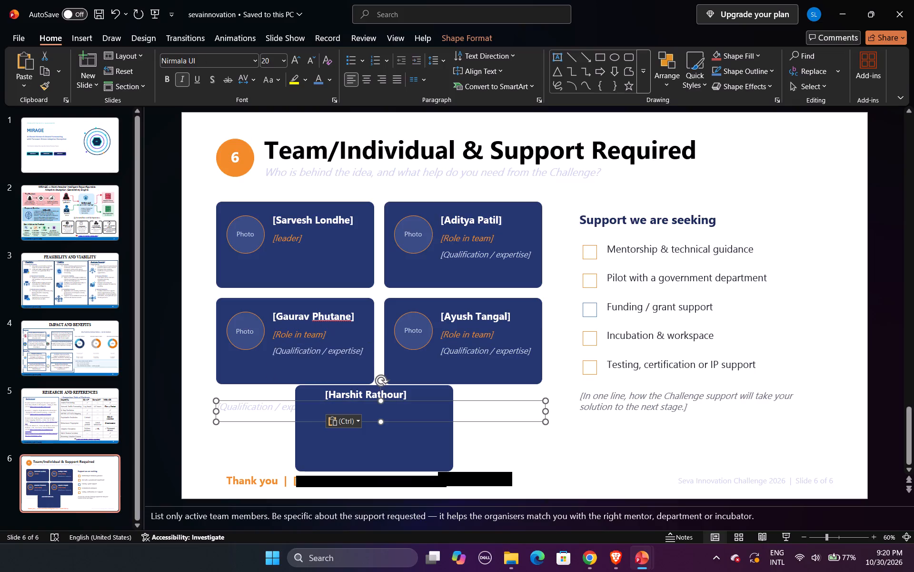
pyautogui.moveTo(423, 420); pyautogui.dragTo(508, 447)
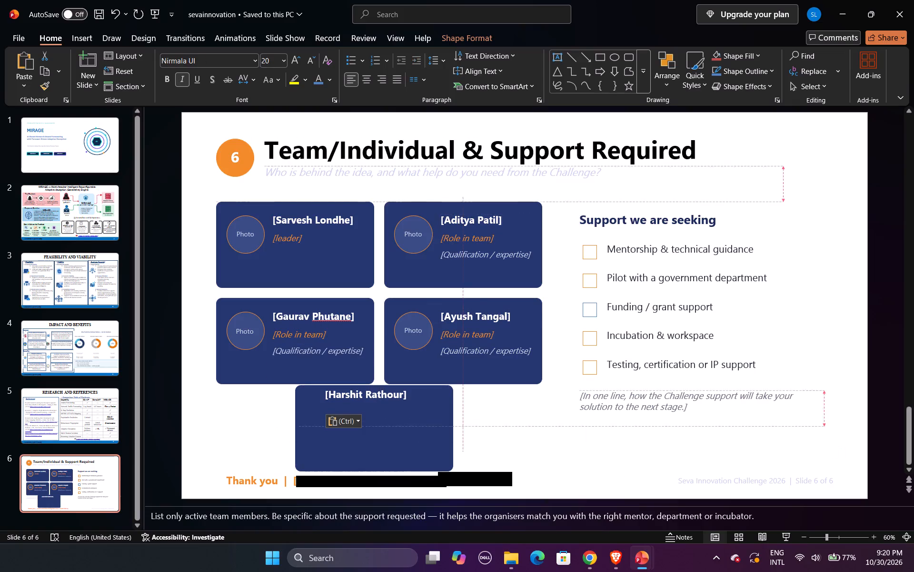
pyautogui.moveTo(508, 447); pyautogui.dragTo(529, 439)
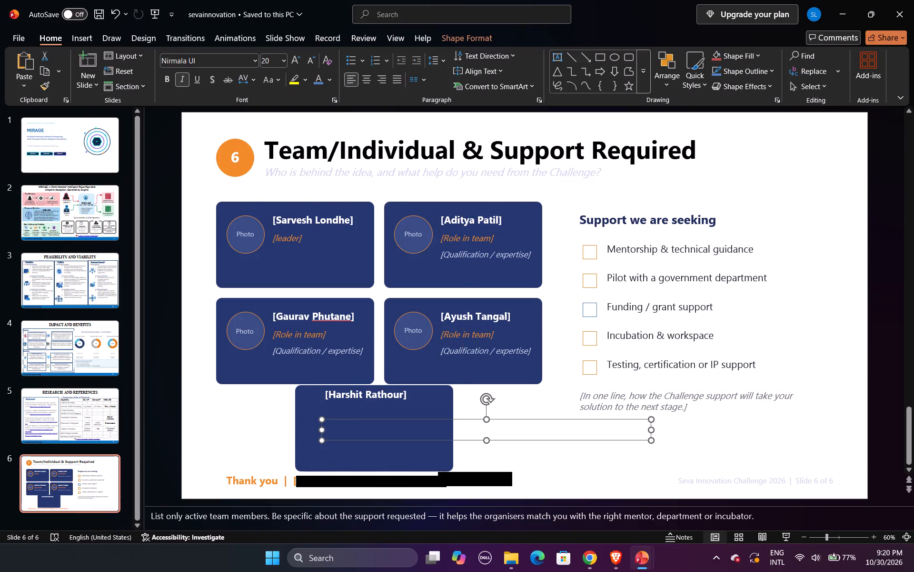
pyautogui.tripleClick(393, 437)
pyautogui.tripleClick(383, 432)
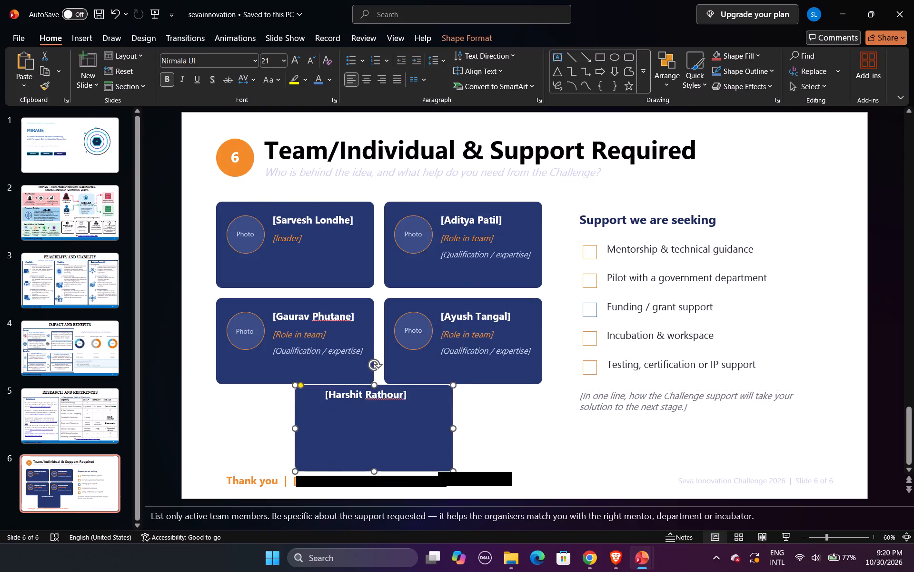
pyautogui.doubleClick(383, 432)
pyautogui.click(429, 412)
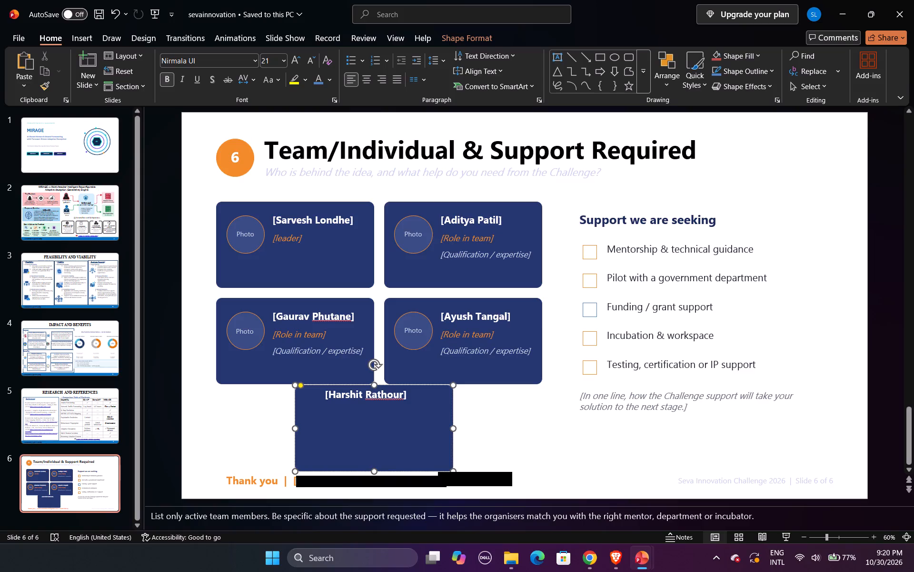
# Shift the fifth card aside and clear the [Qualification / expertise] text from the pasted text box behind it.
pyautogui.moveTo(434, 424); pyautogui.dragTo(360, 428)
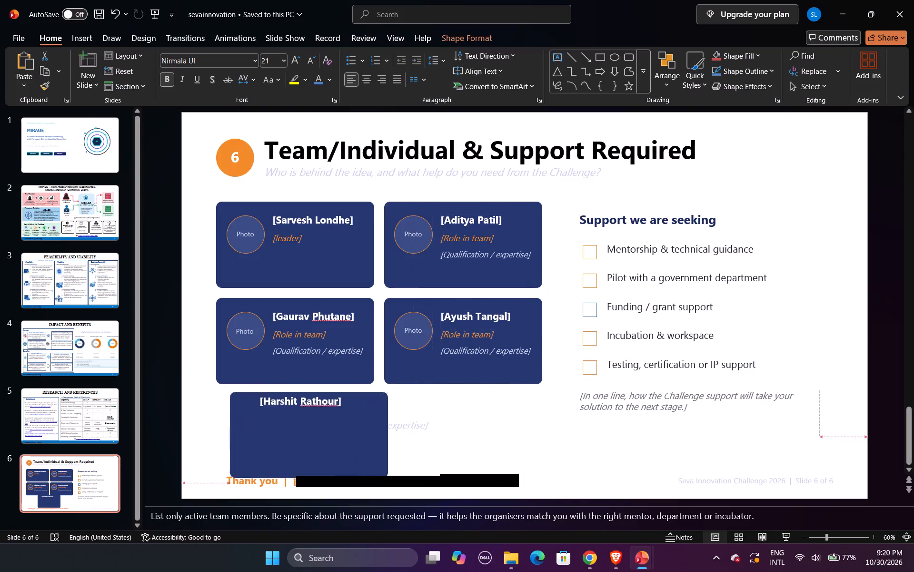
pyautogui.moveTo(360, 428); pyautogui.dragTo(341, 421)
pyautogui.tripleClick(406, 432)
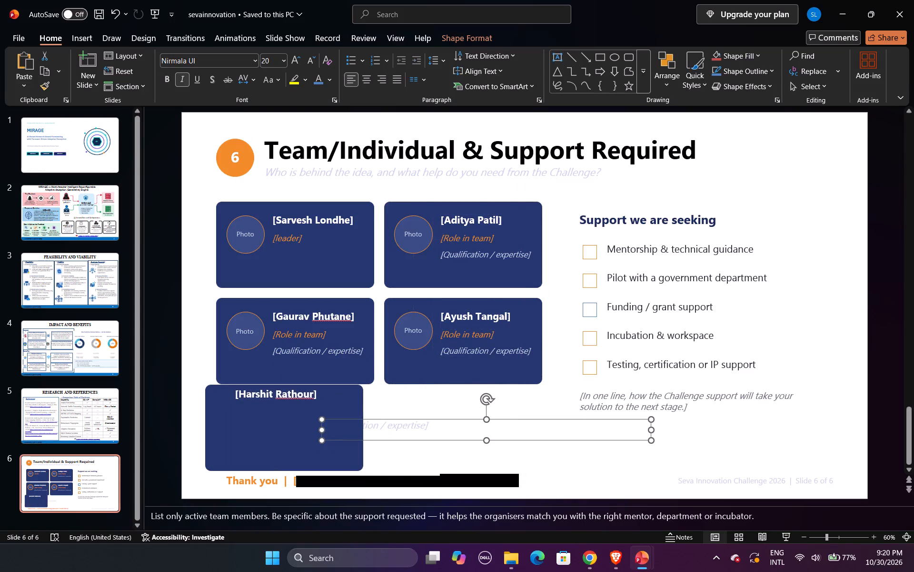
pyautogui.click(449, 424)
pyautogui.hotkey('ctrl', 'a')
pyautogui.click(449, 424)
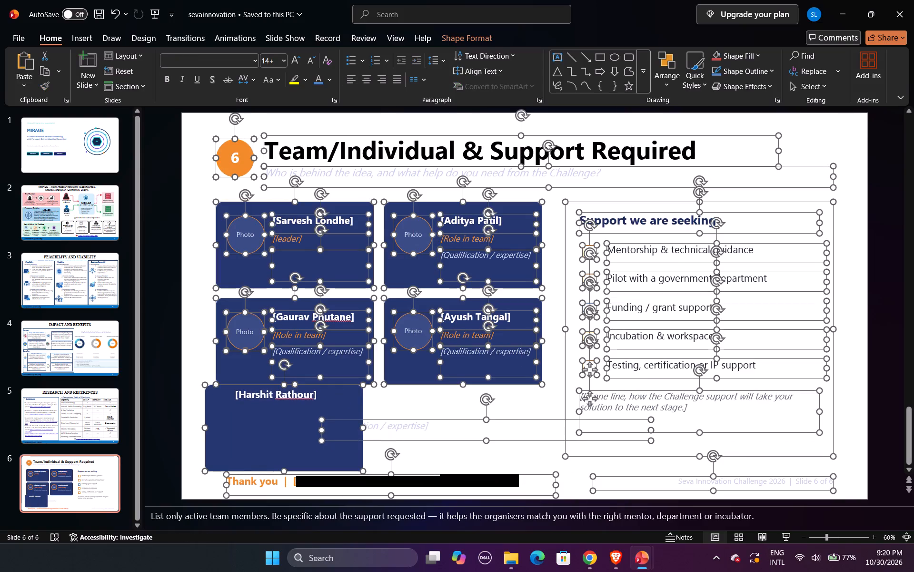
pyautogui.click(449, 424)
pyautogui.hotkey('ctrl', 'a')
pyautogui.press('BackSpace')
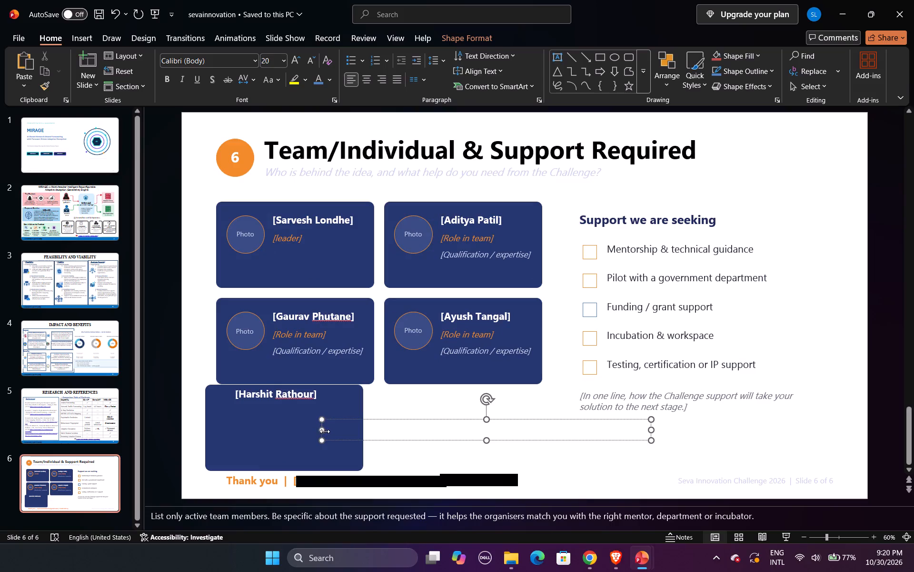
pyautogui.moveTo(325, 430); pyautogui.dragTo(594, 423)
# Move the fifth card back to the middle, directly beneath the third and fourth cards.
pyautogui.moveTo(342, 443); pyautogui.dragTo(408, 438)
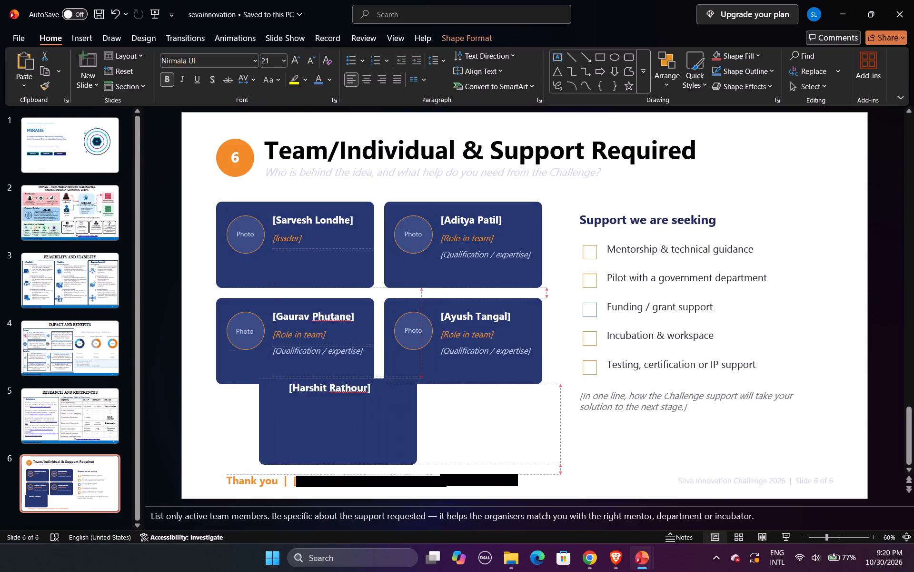
pyautogui.moveTo(408, 438); pyautogui.dragTo(424, 444)
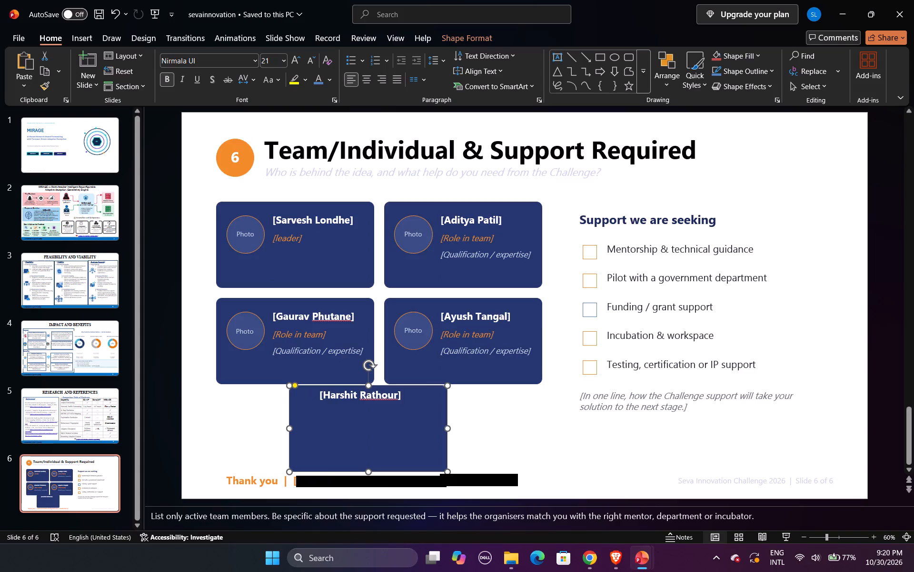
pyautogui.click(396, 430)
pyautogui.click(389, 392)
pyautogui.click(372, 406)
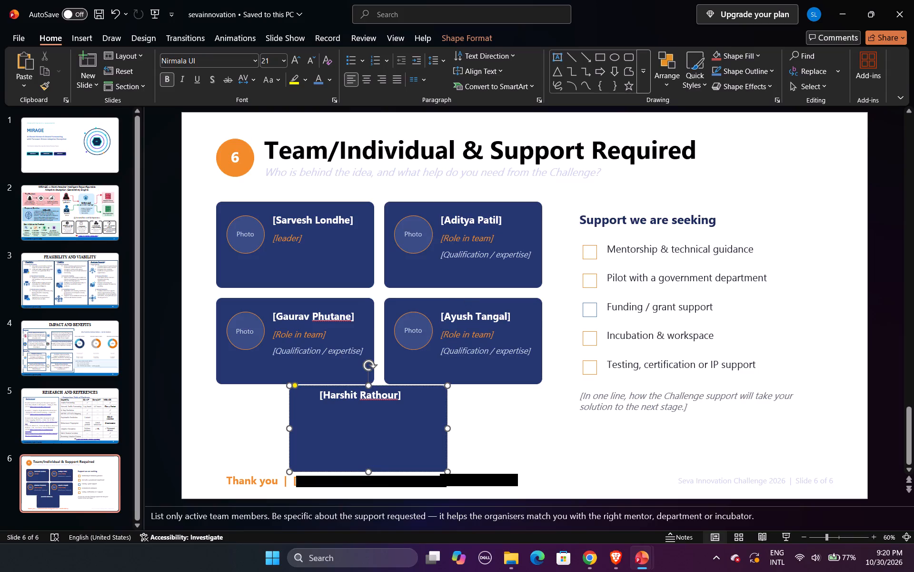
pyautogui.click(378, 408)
# Replace the role placeholder in the second member card with [team member].
pyautogui.click(475, 238)
pyautogui.click(489, 240)
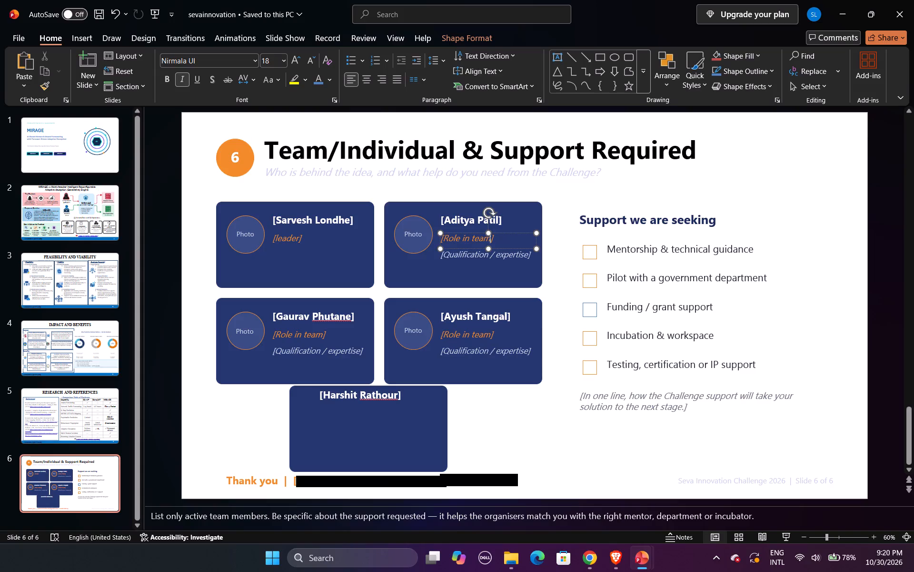
pyautogui.press('BackSpace')
pyautogui.press('BackSpace')
pyautogui.press('BackSpace')
pyautogui.press('BackSpace')
pyautogui.press('BackSpace')
pyautogui.press('BackSpace')
pyautogui.press('BackSpace')
pyautogui.press('BackSpace')
pyautogui.press('BackSpace')
pyautogui.press('BackSpace')
pyautogui.press('BackSpace')
pyautogui.press('BackSpace')
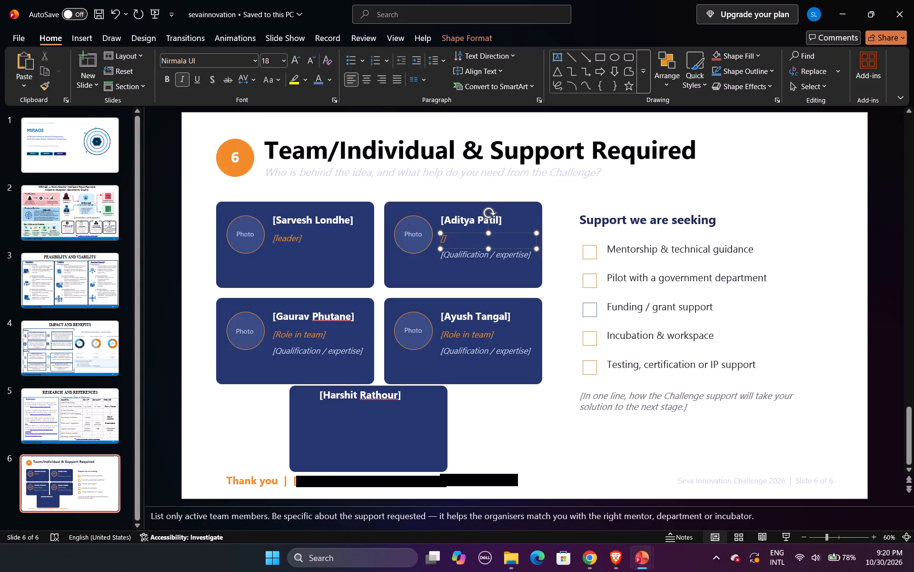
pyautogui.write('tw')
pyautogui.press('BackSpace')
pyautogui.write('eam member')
# Capitalise both words of the second card's role line so it reads [Team Member].
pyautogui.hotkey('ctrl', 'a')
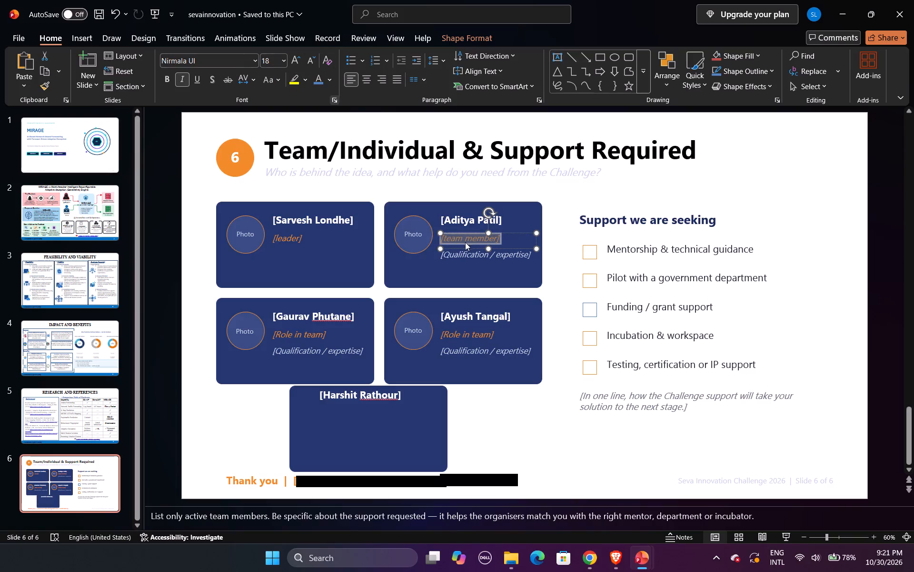
pyautogui.click(450, 241)
pyautogui.click(447, 234)
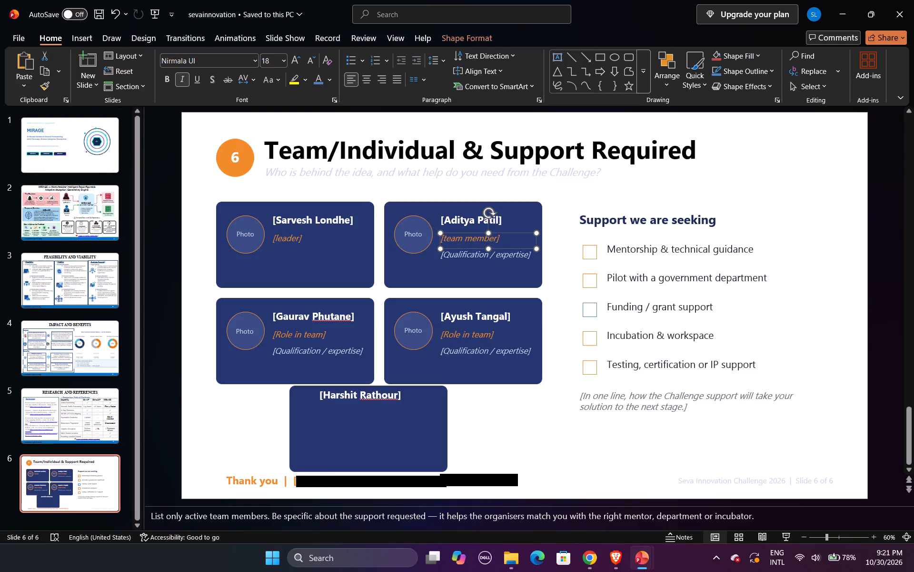
pyautogui.click(479, 245)
pyautogui.click(456, 240)
pyautogui.press('Left')
pyautogui.press('Left')
pyautogui.press('Left')
pyautogui.press('Right')
pyautogui.press('BackSpace')
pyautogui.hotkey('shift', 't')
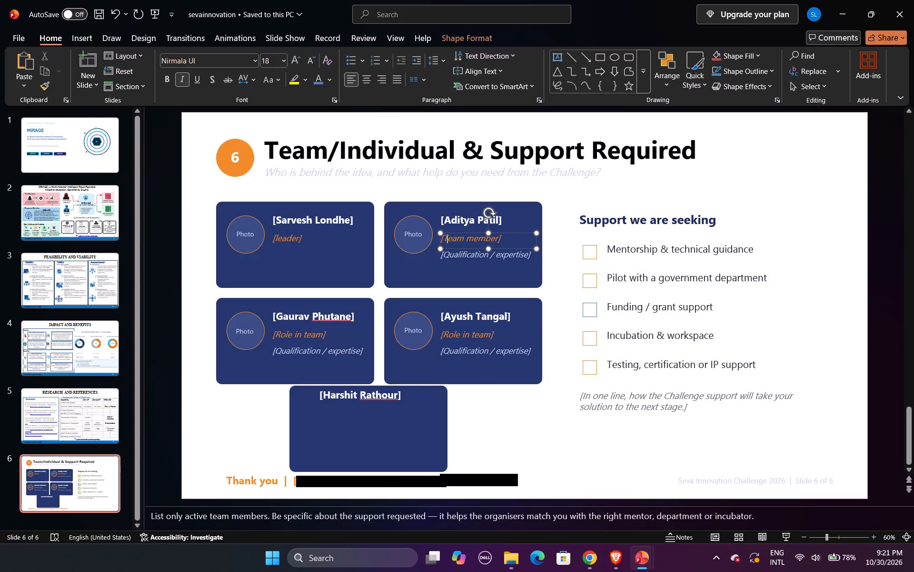
pyautogui.click(476, 232)
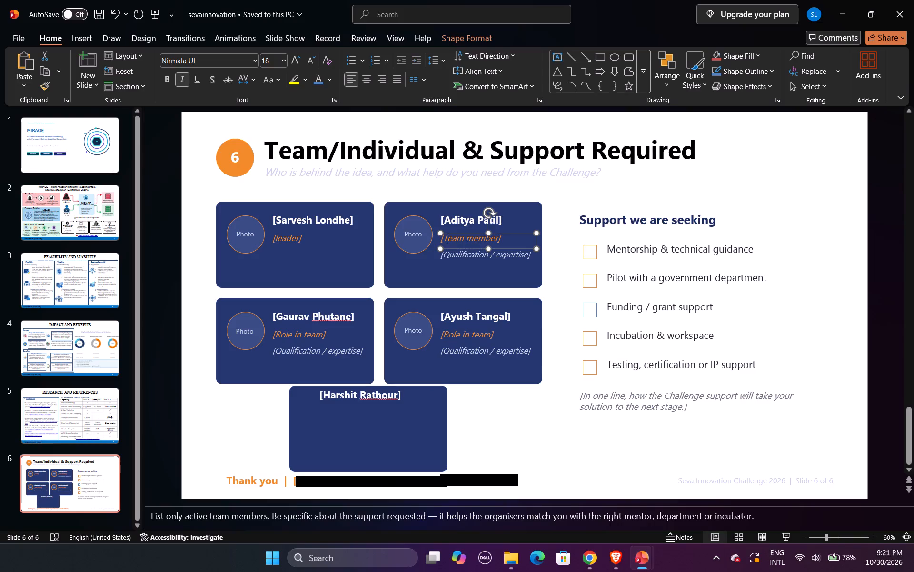
pyautogui.click(476, 236)
pyautogui.press('Left')
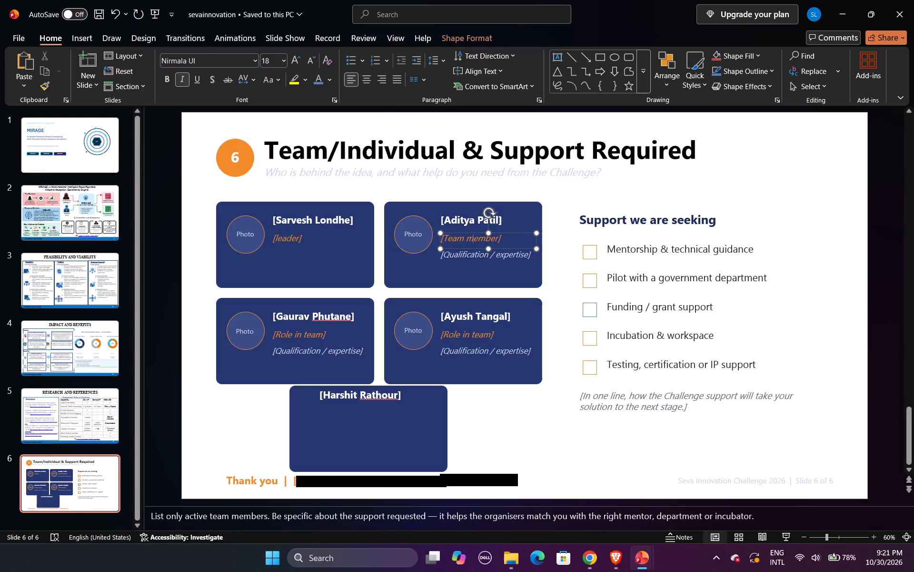
pyautogui.press('BackSpace')
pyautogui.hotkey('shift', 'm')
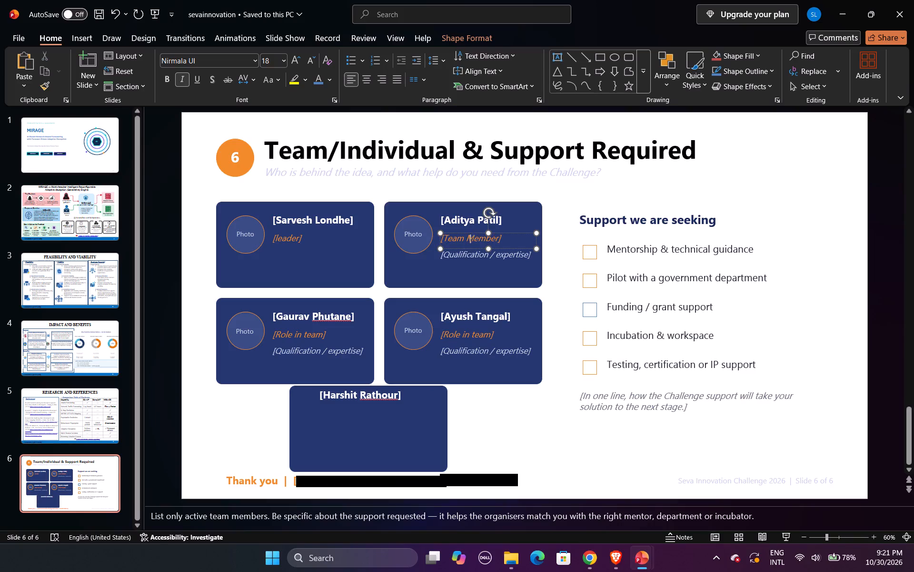
# Copy the second card's [Team Member] line over the role placeholders in the third and fourth cards.
pyautogui.tripleClick(476, 236)
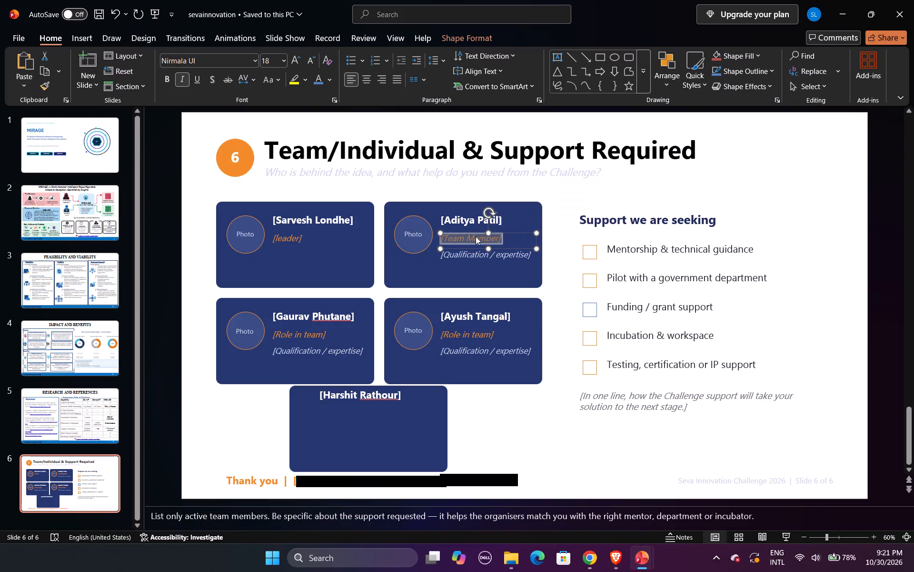
pyautogui.hotkey('ctrl', 'c')
pyautogui.doubleClick(313, 335)
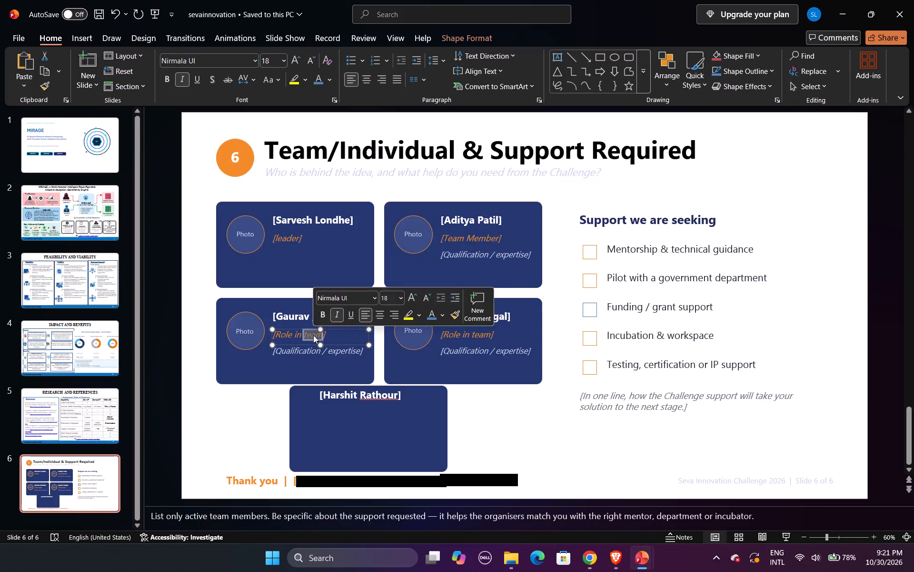
pyautogui.tripleClick(313, 335)
pyautogui.hotkey('ctrl', 'v')
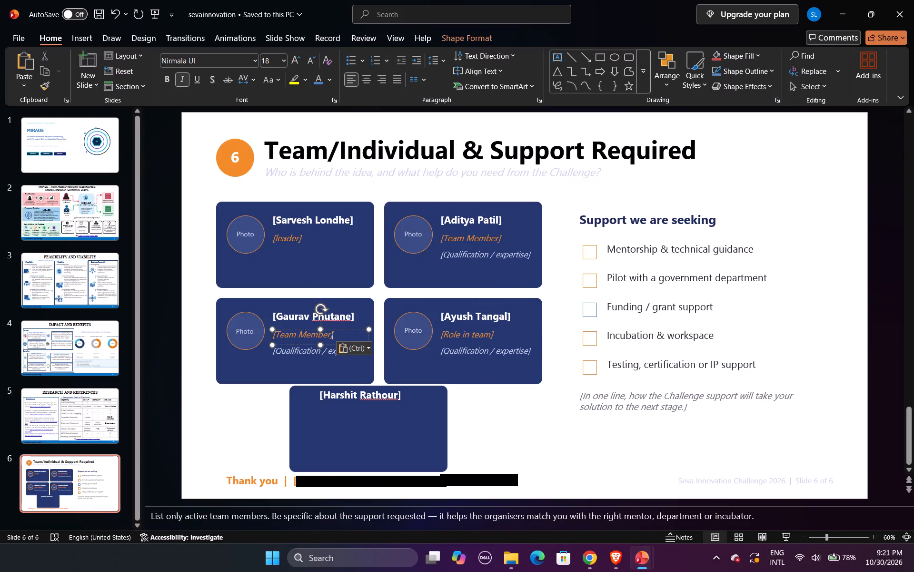
pyautogui.tripleClick(459, 337)
pyautogui.hotkey('ctrl', 'v')
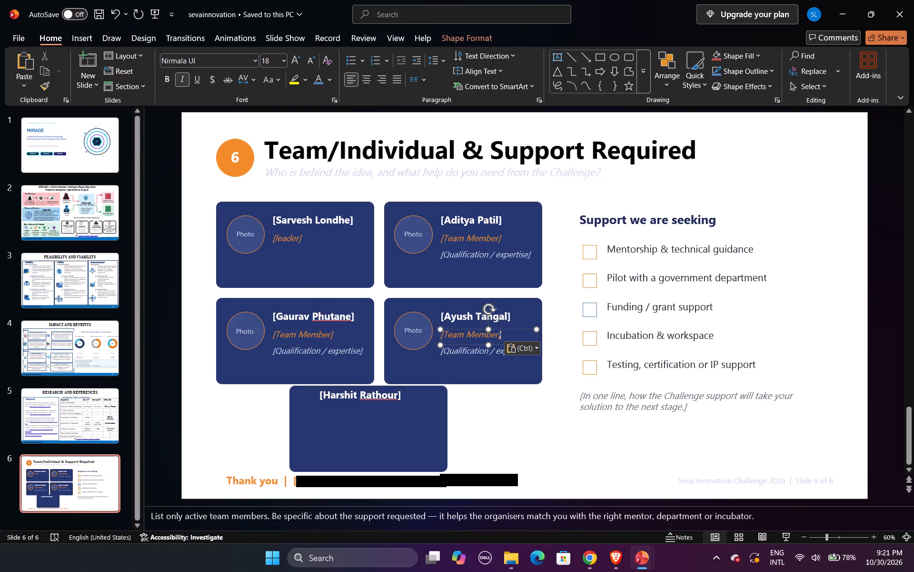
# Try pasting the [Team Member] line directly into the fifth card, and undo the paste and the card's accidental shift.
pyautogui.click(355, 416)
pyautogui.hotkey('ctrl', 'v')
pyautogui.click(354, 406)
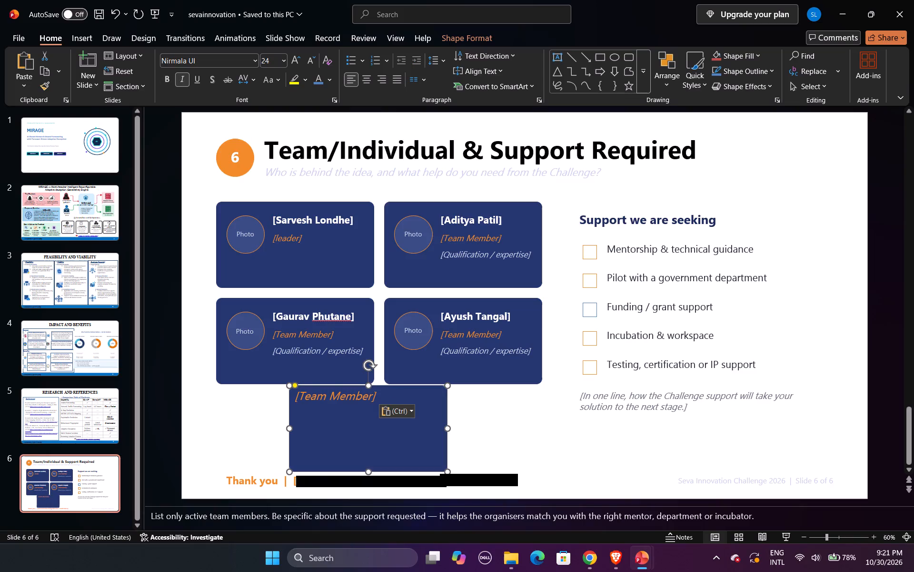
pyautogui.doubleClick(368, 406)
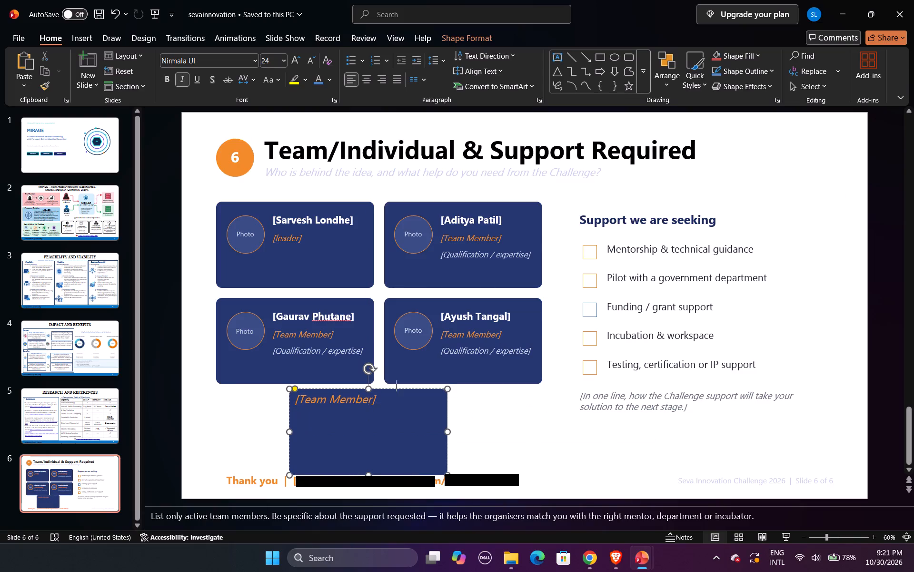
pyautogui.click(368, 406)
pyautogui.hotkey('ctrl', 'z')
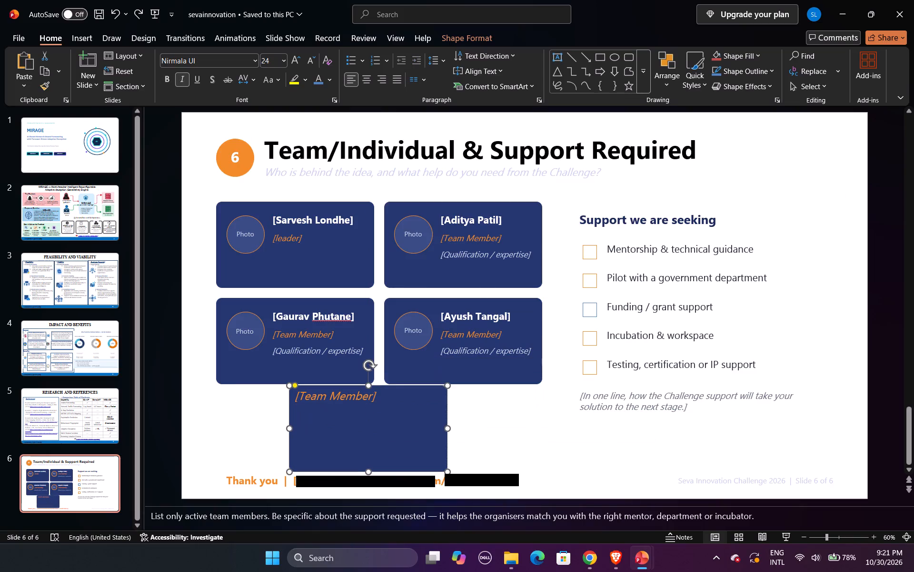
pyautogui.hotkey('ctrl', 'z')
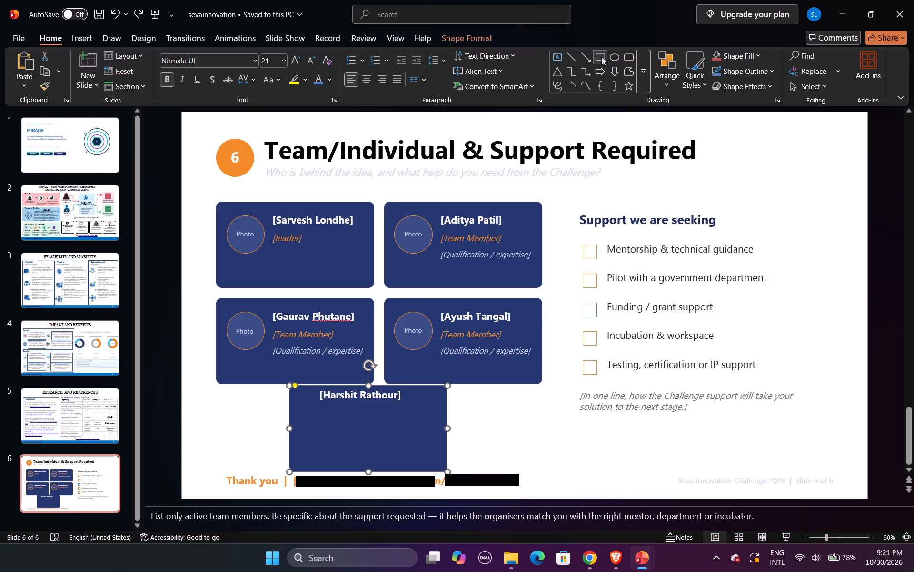
# Add a text box on the fifth card containing the copied [Team Member] line and place it just beneath the name.
pyautogui.click(85, 37)
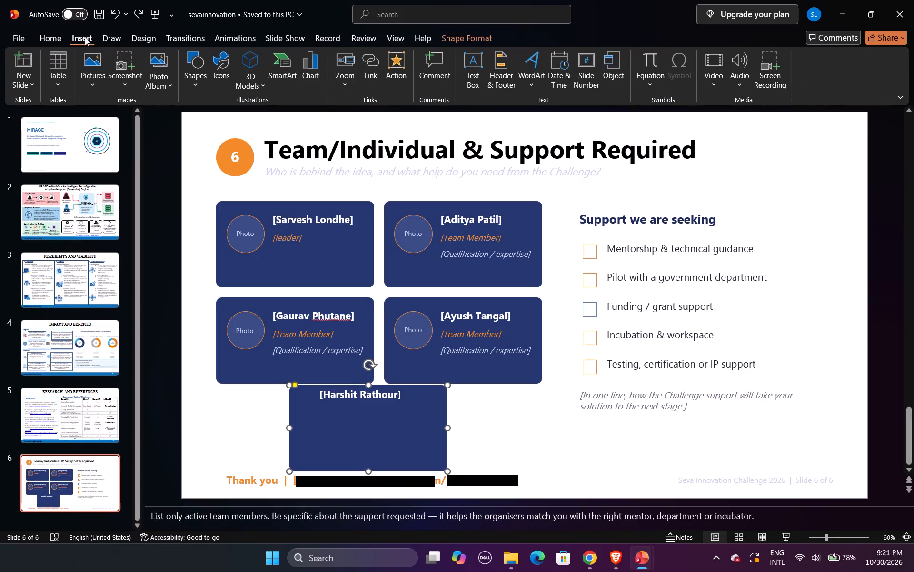
pyautogui.click(477, 71)
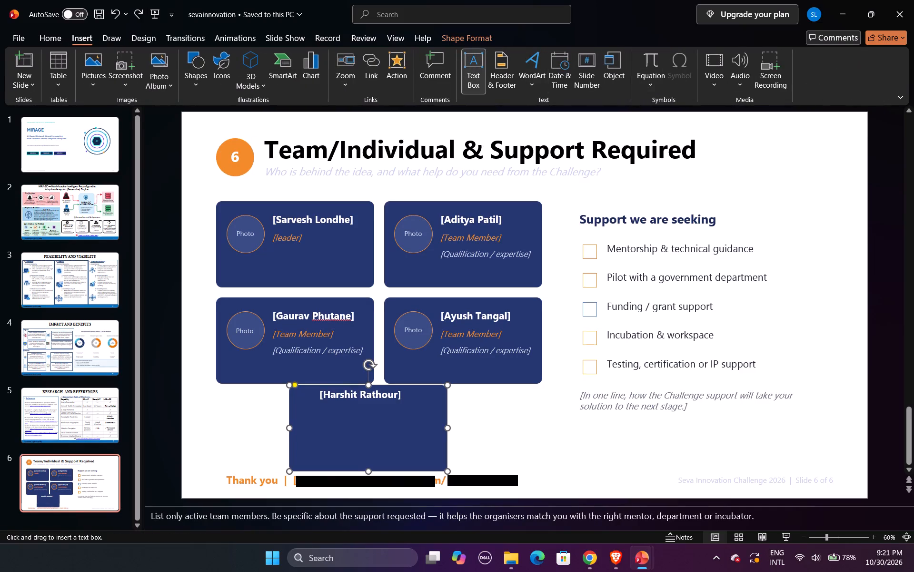
pyautogui.moveTo(311, 424); pyautogui.dragTo(407, 439)
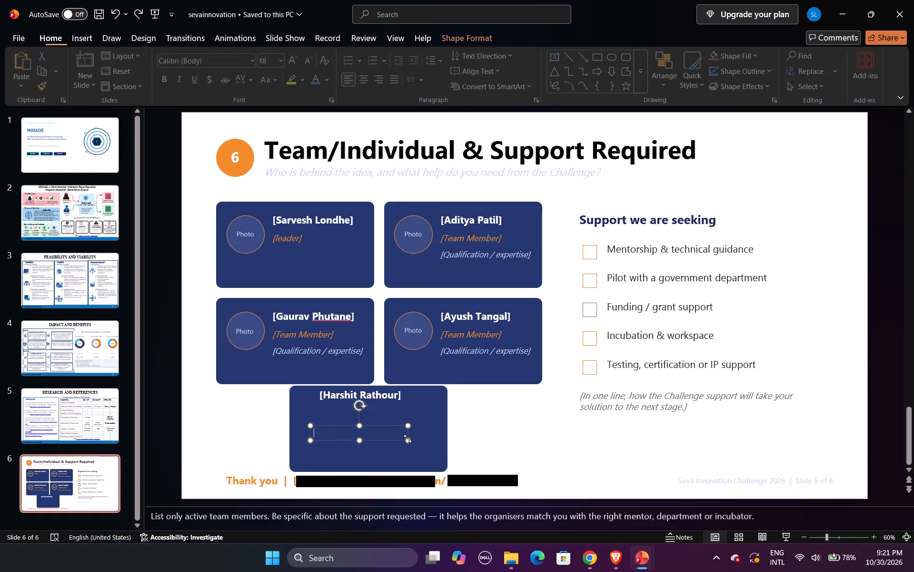
pyautogui.click(365, 434)
pyautogui.hotkey('ctrl', 'v')
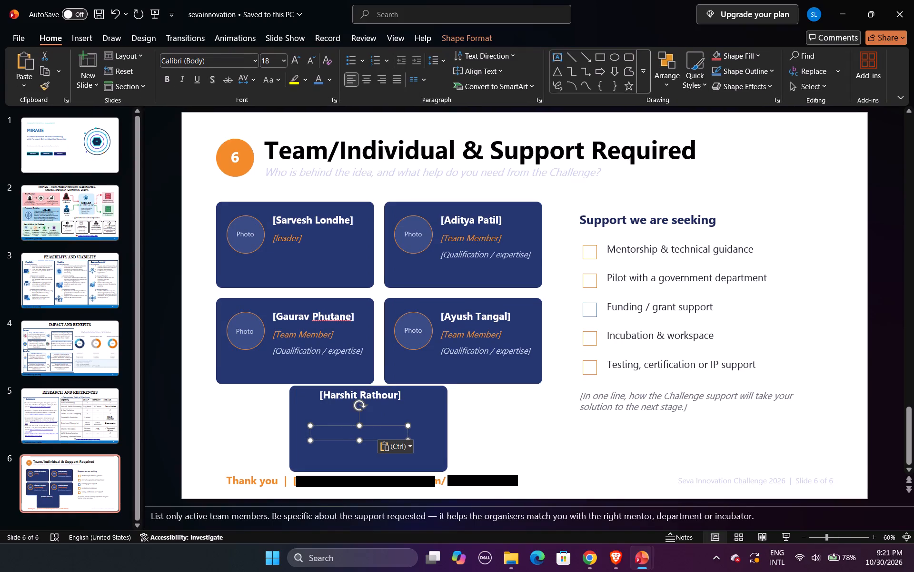
pyautogui.click(362, 432)
pyautogui.moveTo(380, 433); pyautogui.dragTo(385, 413)
pyautogui.tripleClick(373, 412)
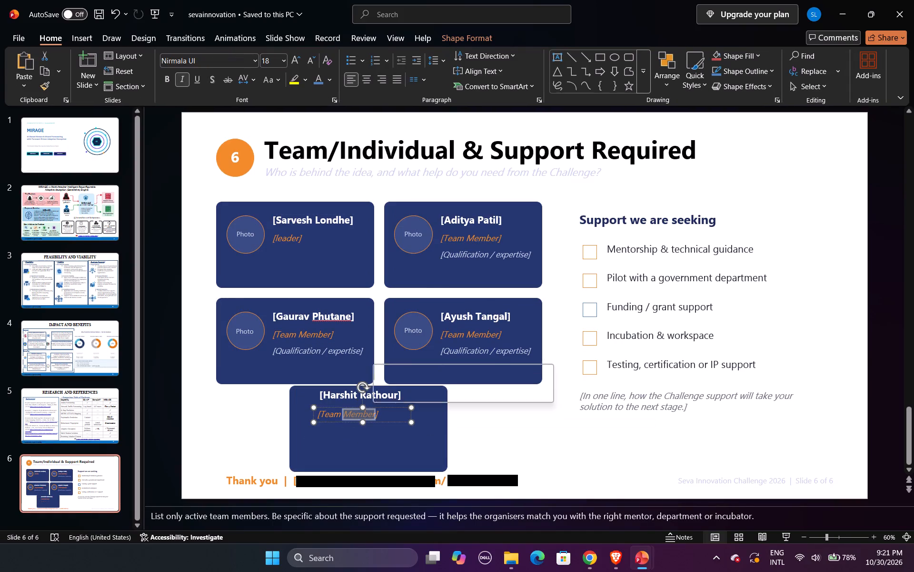
pyautogui.hotkey('ctrl', 'v')
pyautogui.click(341, 435)
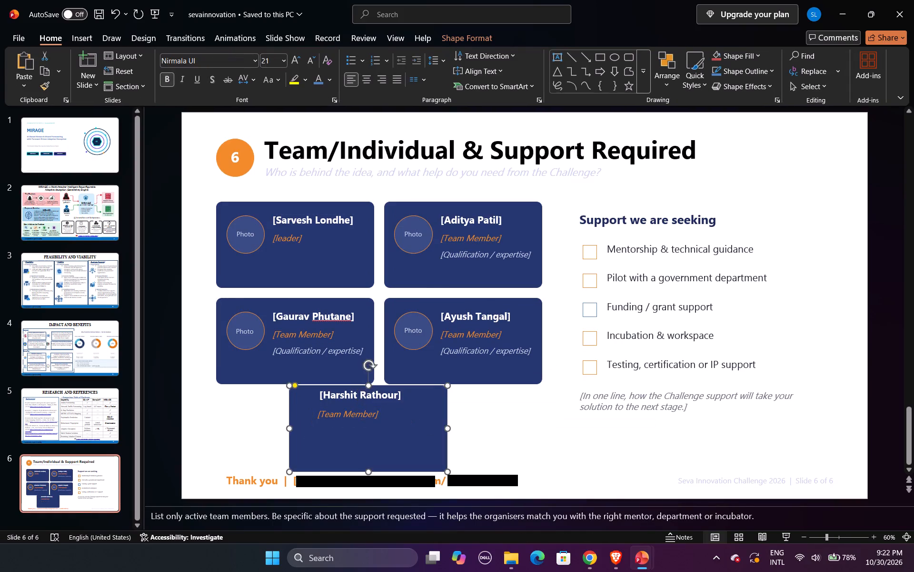
# Draw an empty text box in the lower part of the fifth card, below the [Team Member] line.
pyautogui.tripleClick(451, 350)
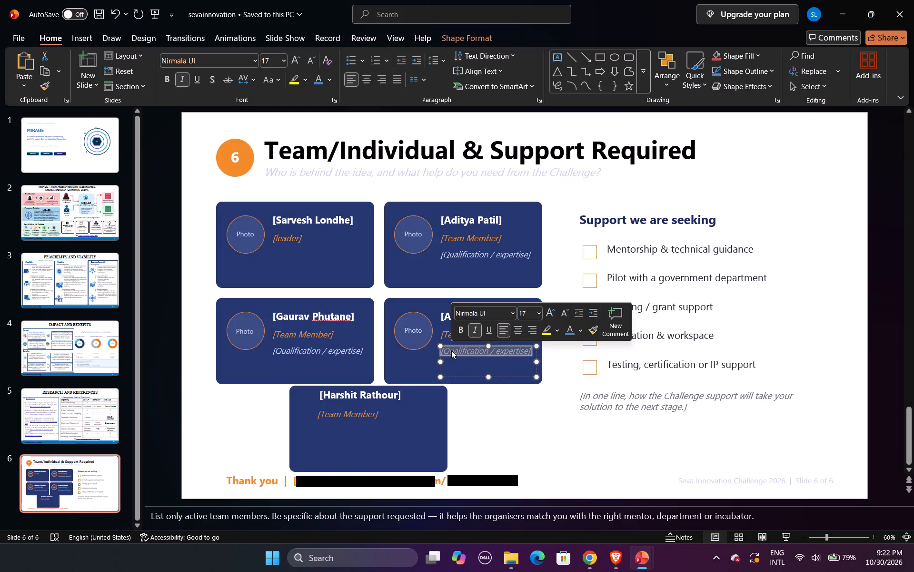
pyautogui.click(557, 55)
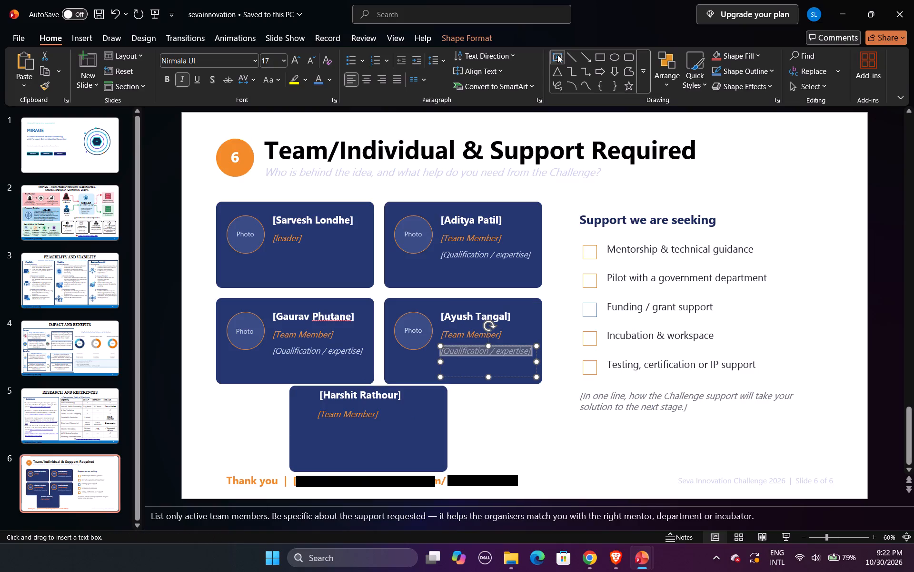
pyautogui.click(323, 439)
pyautogui.moveTo(323, 439); pyautogui.dragTo(393, 442)
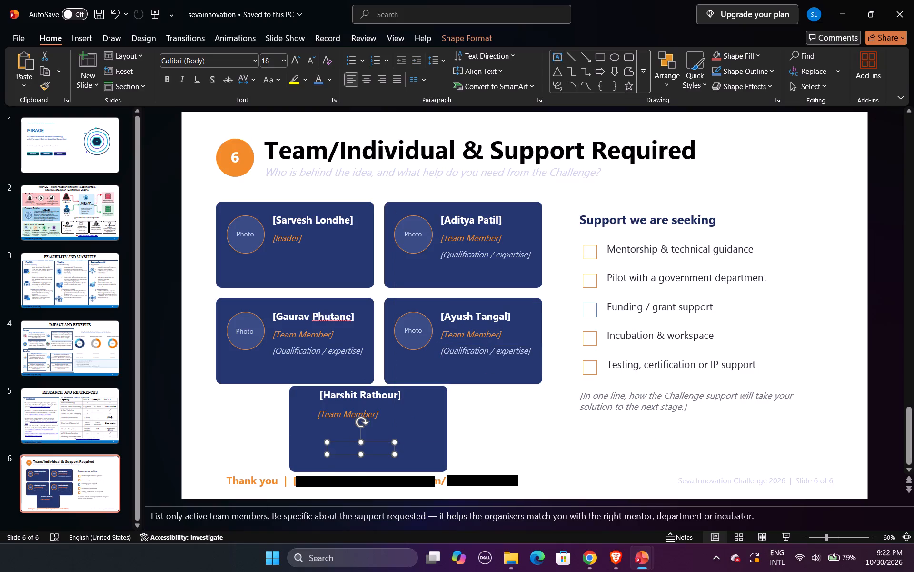
# Shift the fifth card's [Team Member] text box slightly to the right so it sits centred under the name.
pyautogui.click(343, 418)
pyautogui.moveTo(396, 417); pyautogui.dragTo(401, 417)
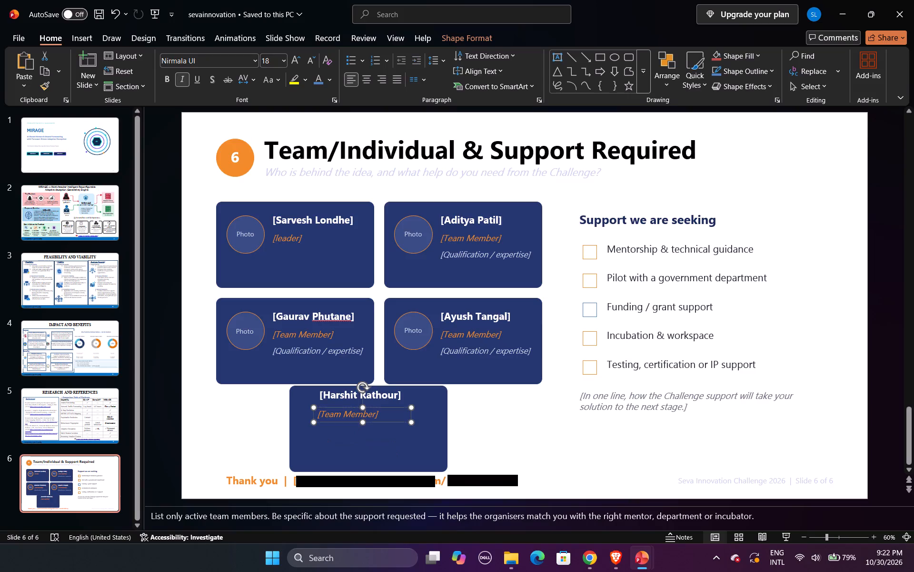
pyautogui.moveTo(401, 417); pyautogui.dragTo(409, 417)
pyautogui.click(352, 450)
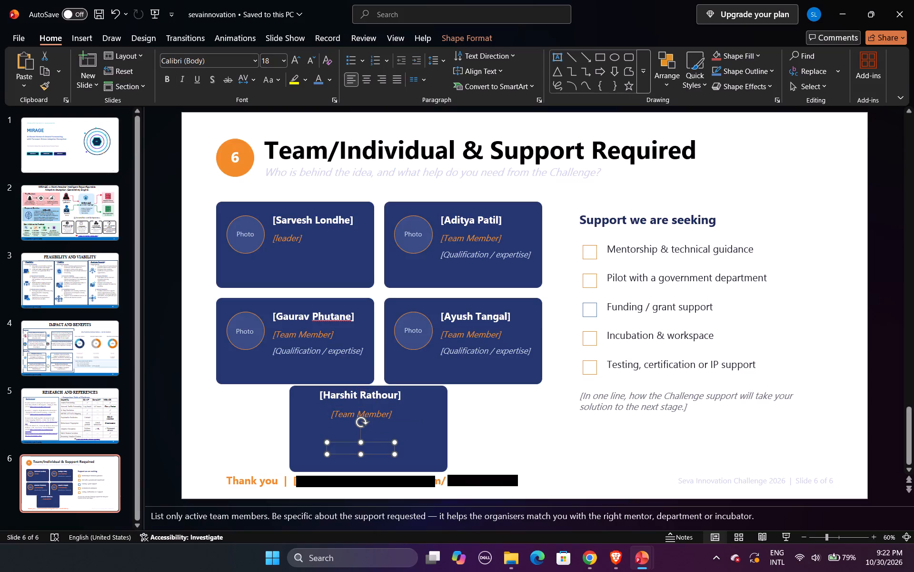
# Copy the second card's [Qualification / expertise] line and paste it into the Google search page's follow-up question in Chrome.
pyautogui.doubleClick(485, 253)
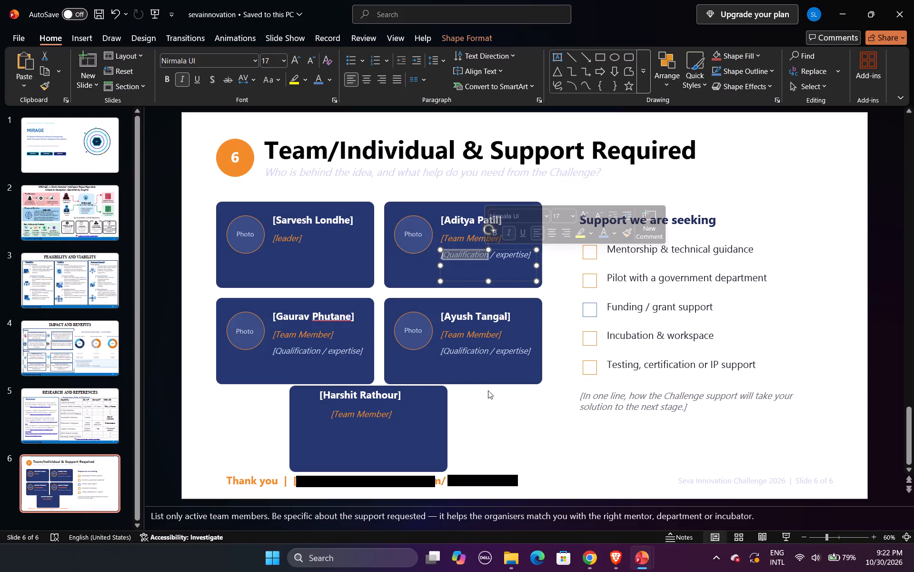
pyautogui.tripleClick(511, 254)
pyautogui.hotkey('ctrl', 'c')
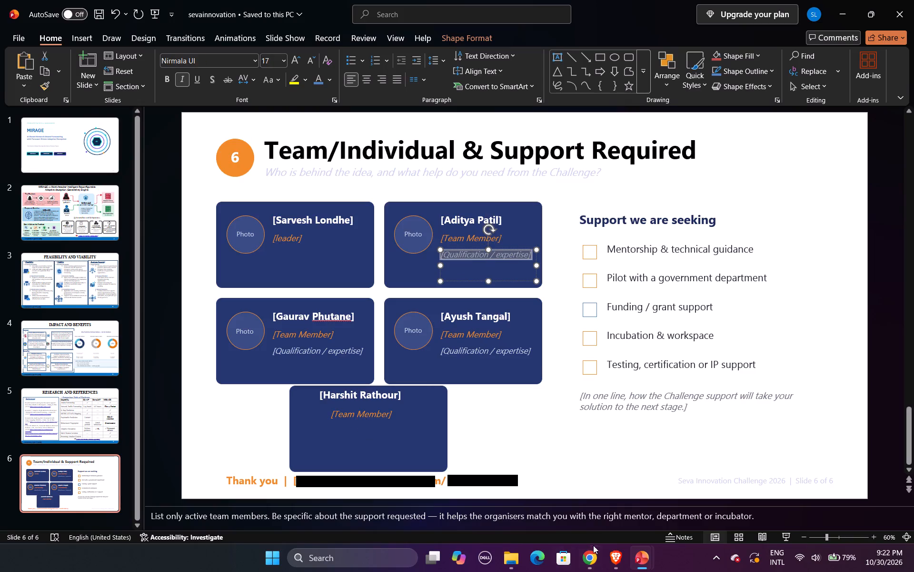
pyautogui.click(594, 514)
pyautogui.click(347, 503)
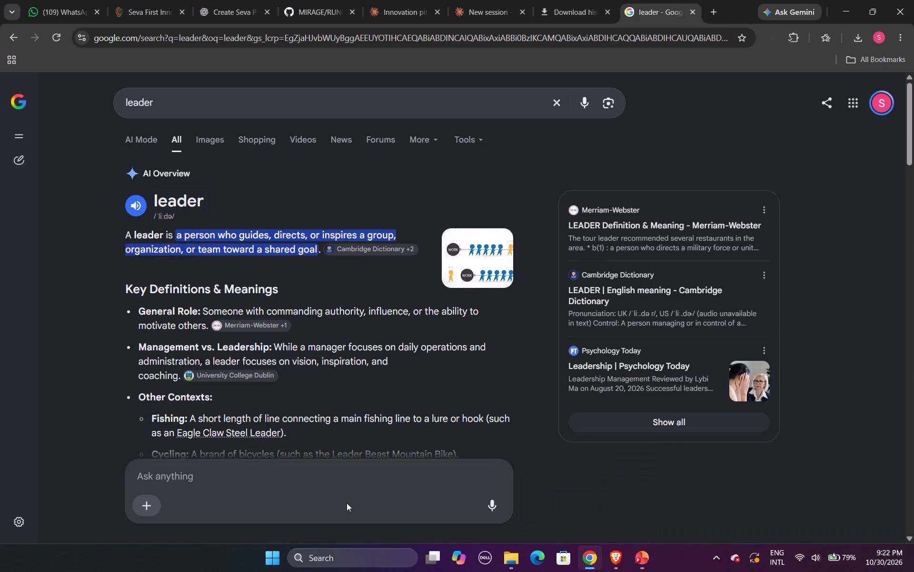
pyautogui.hotkey('ctrl', 'v')
pyautogui.hotkey('shift', 'Return')
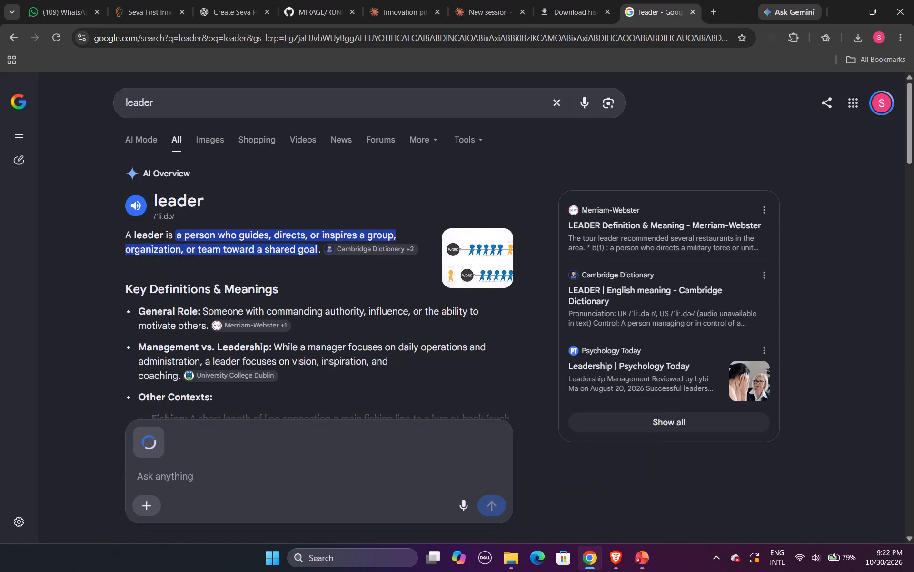
pyautogui.hotkey('shift', 'Return')
# Add "i wii take undergragute and developer" to the question and submit it for qualification wording suggestions.
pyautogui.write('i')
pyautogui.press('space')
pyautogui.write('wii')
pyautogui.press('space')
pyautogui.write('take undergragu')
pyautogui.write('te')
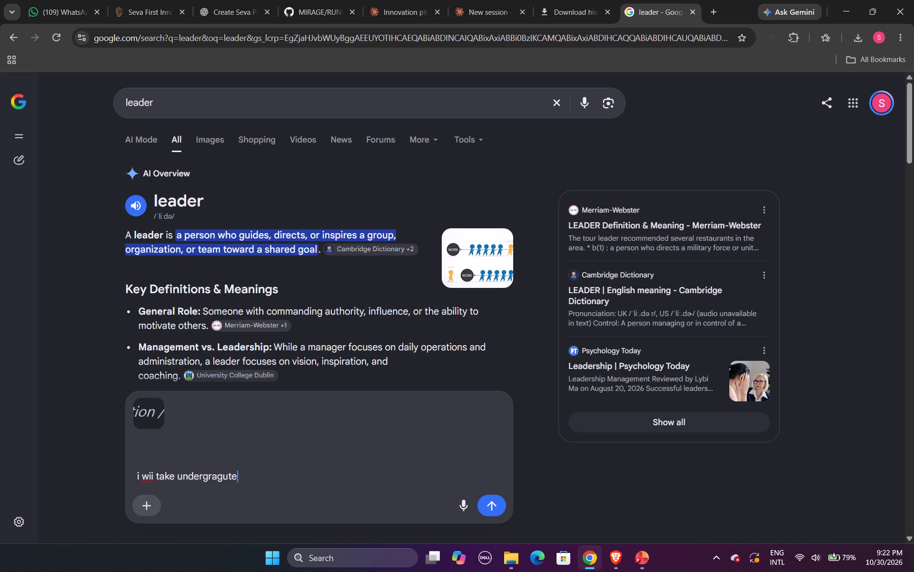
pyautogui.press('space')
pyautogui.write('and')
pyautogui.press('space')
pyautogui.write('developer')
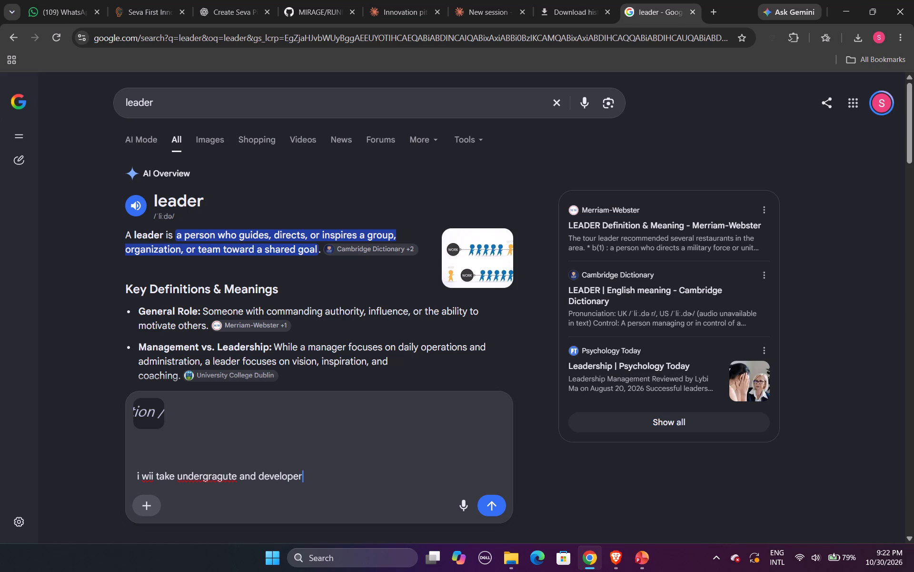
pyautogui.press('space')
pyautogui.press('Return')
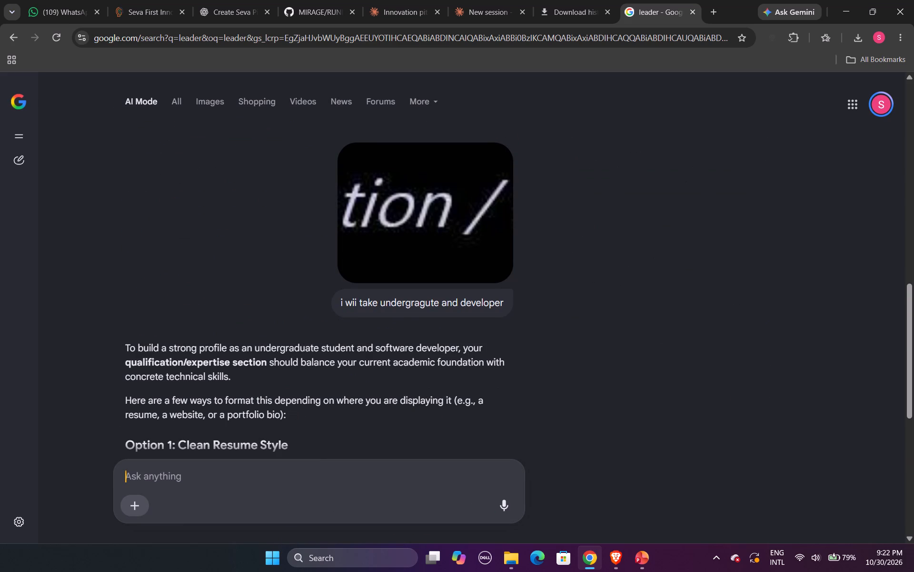
# Look through the suggested wordings and copy "Undergraduate Developer" from the short professional bio option.
pyautogui.scroll(-3, 288, 403)
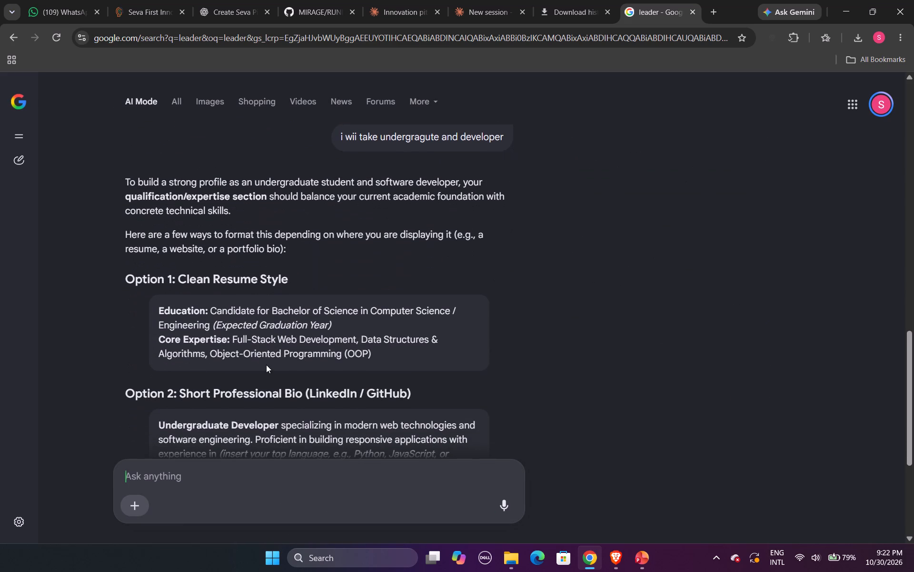
pyautogui.scroll(-1, 266, 365)
pyautogui.scroll(-1, 275, 317)
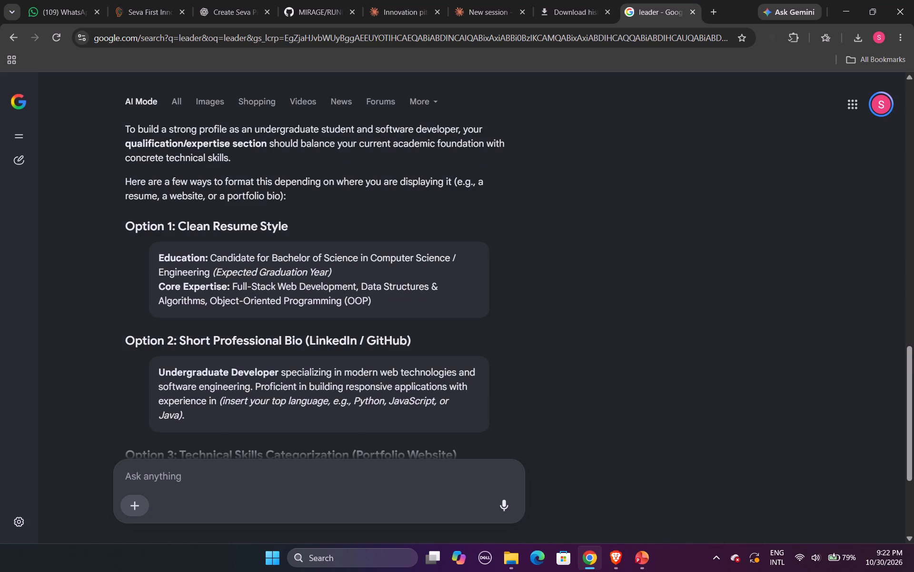
pyautogui.scroll(-1, 267, 268)
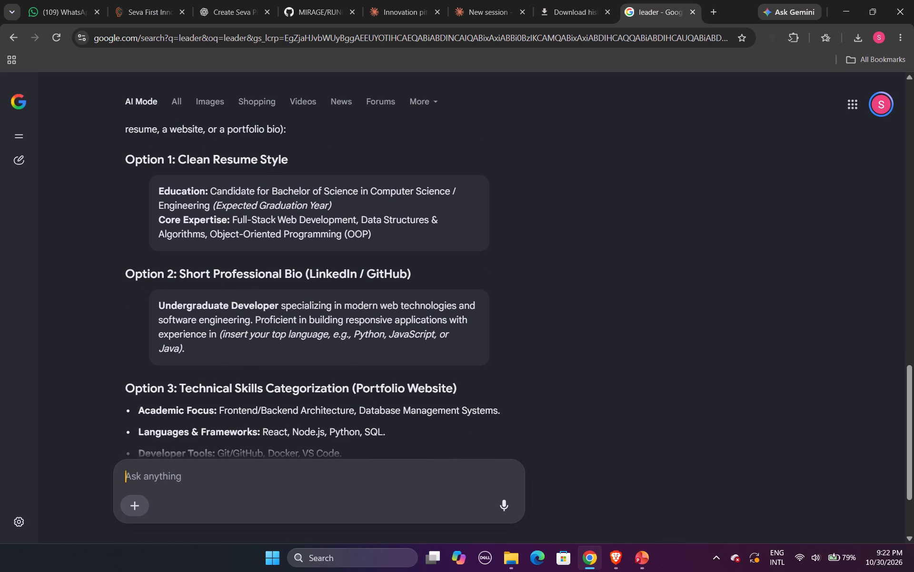
pyautogui.moveTo(162, 306); pyautogui.dragTo(283, 308)
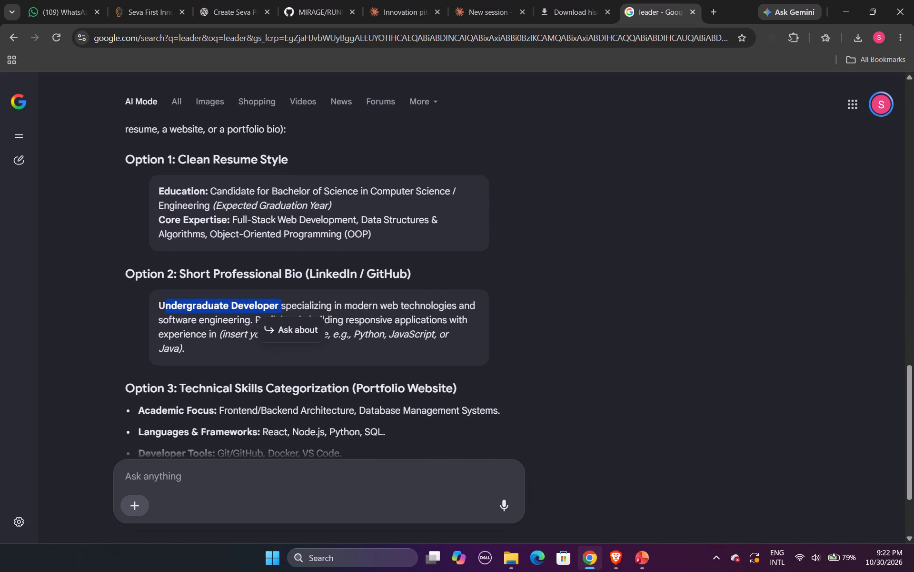
pyautogui.moveTo(283, 308); pyautogui.dragTo(276, 306)
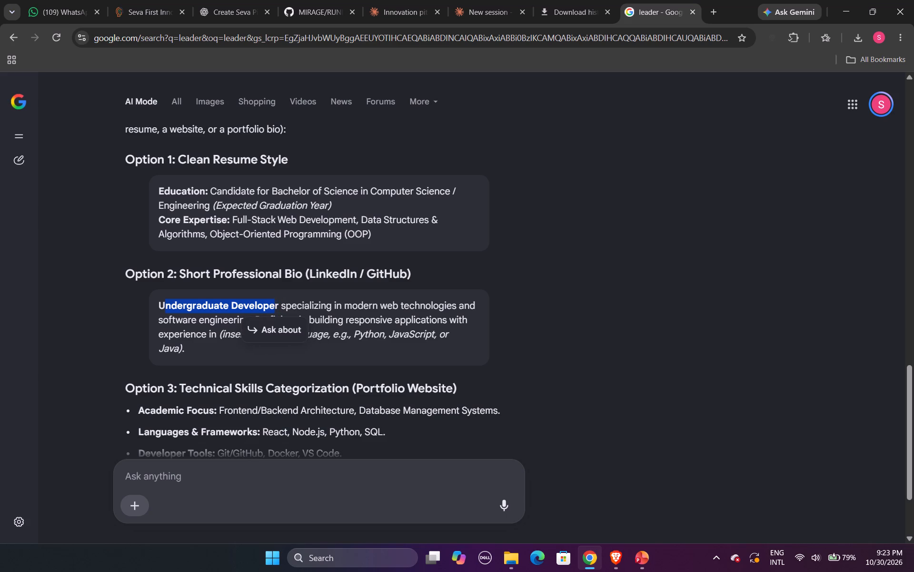
pyautogui.moveTo(276, 306); pyautogui.dragTo(275, 305)
pyautogui.moveTo(279, 307); pyautogui.dragTo(158, 303)
pyautogui.hotkey('ctrl', 'c')
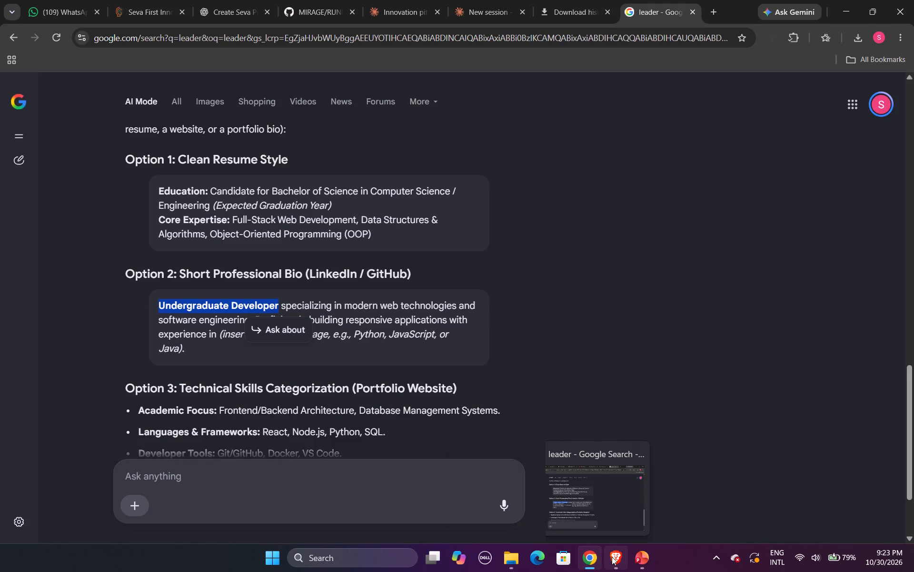
# Back in the sevainnovation presentation, add a text box with the copied "Undergraduate Developer" below the fifth card's [Team Member] line.
pyautogui.click(630, 558)
pyautogui.click(560, 525)
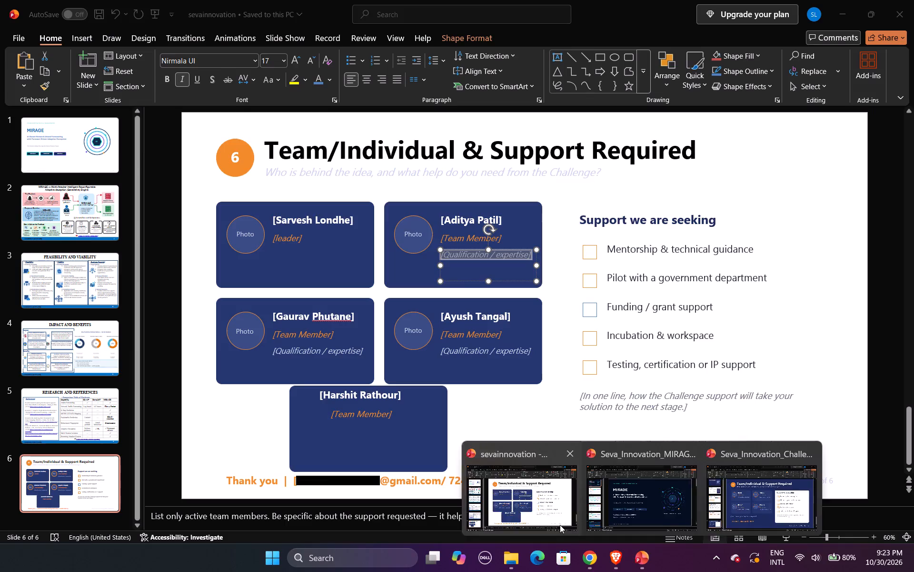
pyautogui.click(348, 427)
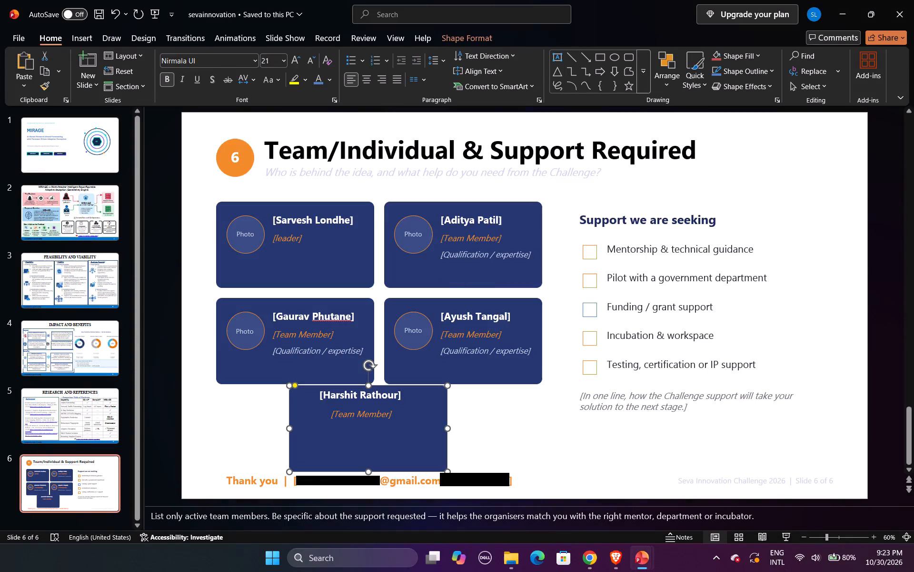
pyautogui.click(359, 437)
pyautogui.click(564, 59)
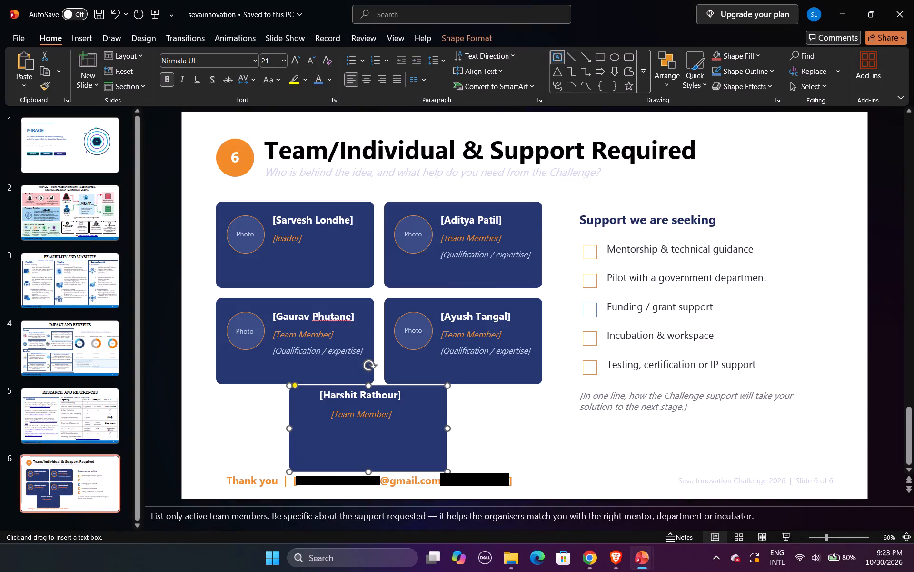
pyautogui.moveTo(324, 434); pyautogui.dragTo(419, 446)
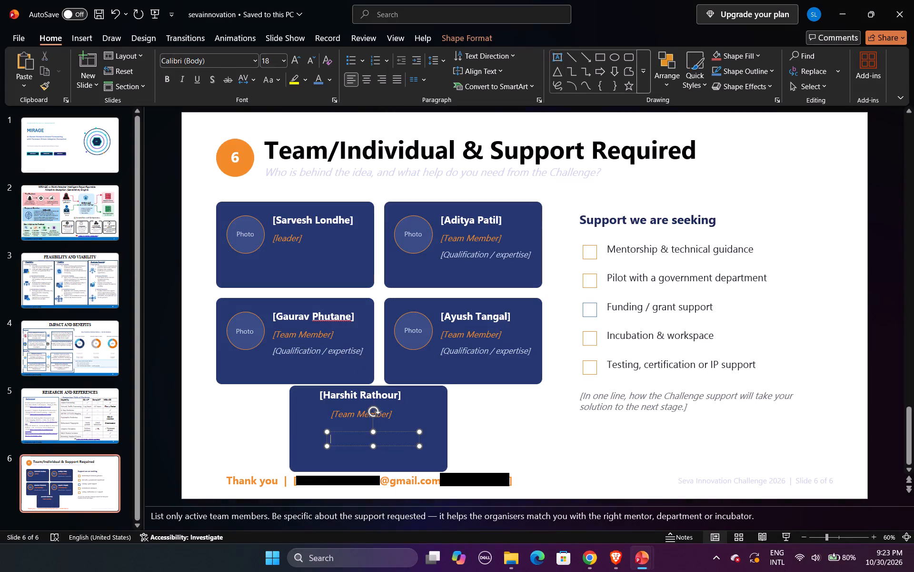
pyautogui.hotkey('ctrl', 'v')
# Recolour the fifth card's Undergraduate Developer text with the light theme colour so it stands out on the navy card.
pyautogui.click(371, 443)
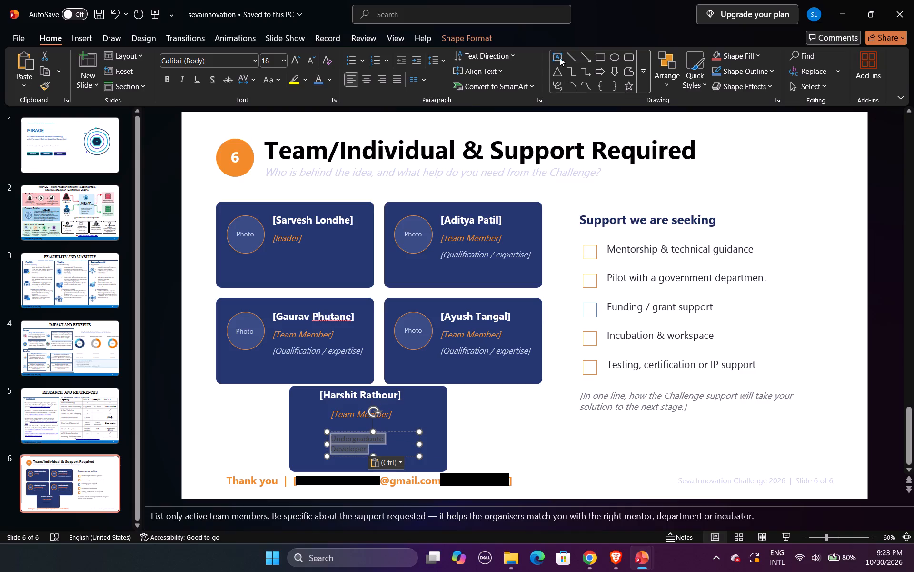
pyautogui.click(332, 75)
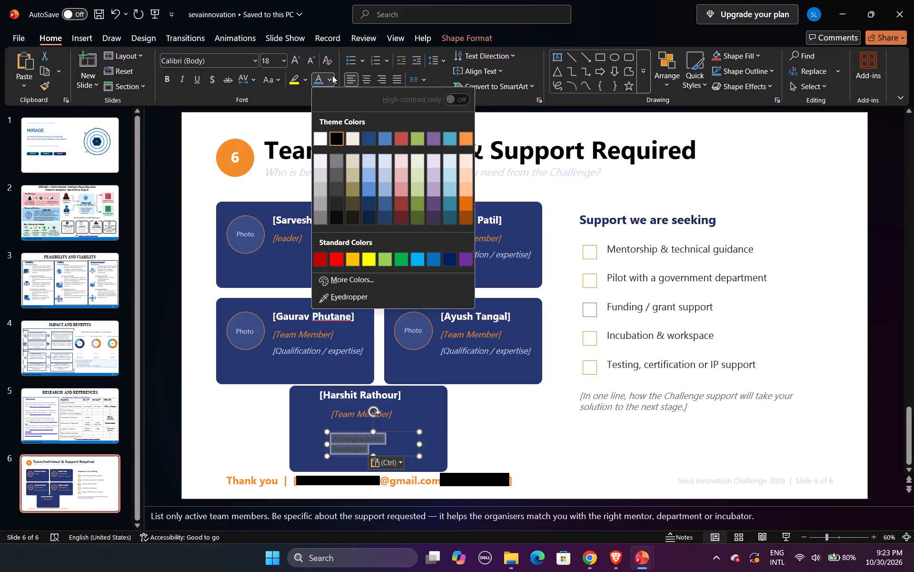
pyautogui.click(349, 138)
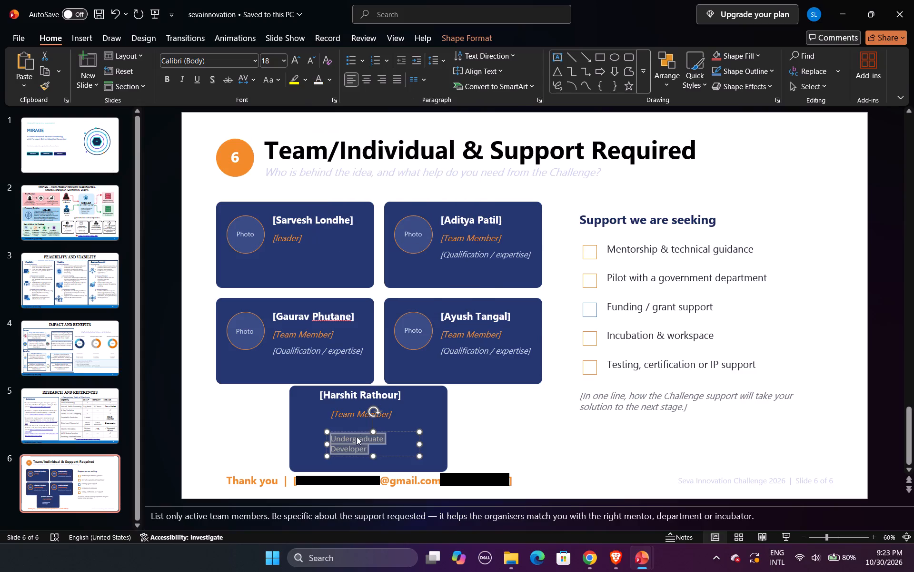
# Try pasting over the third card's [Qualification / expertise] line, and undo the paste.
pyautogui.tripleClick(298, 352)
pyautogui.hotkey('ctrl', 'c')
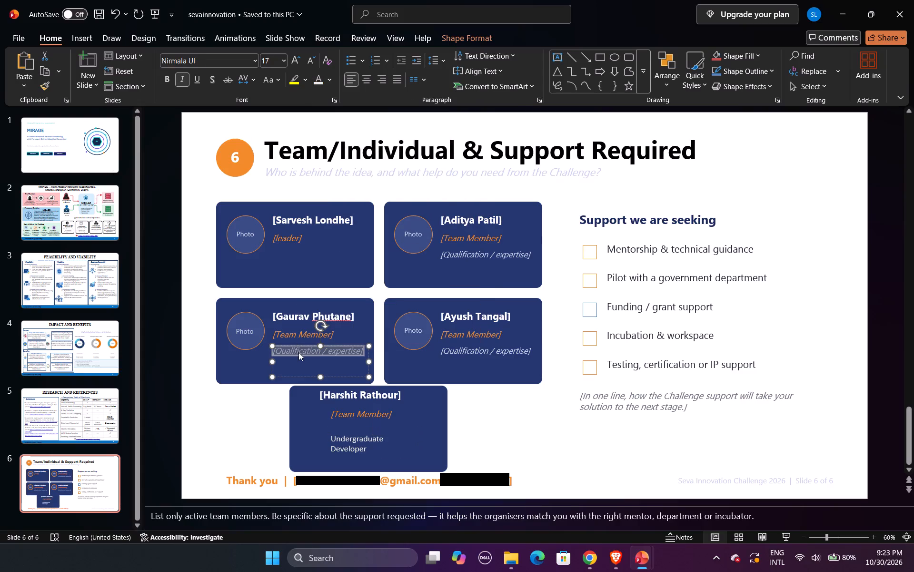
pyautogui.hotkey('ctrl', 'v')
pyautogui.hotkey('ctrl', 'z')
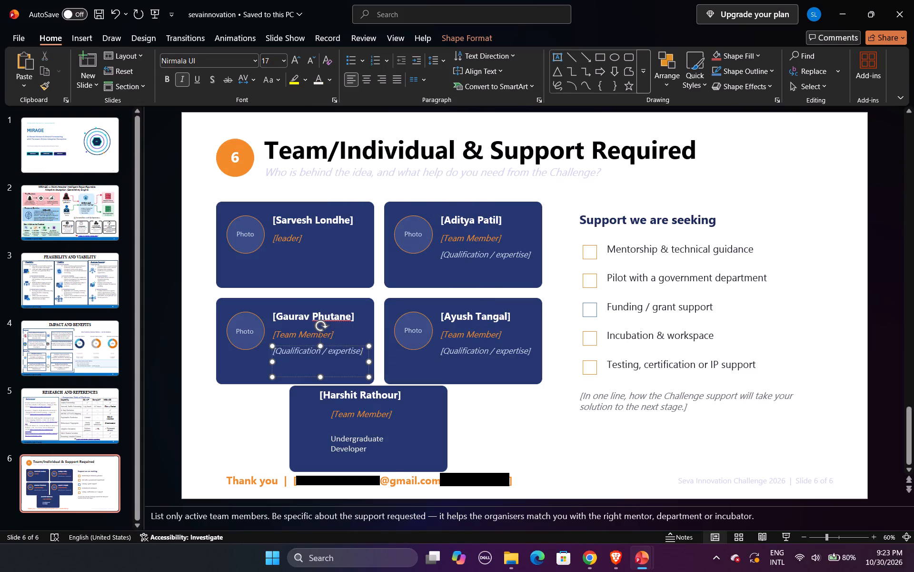
# Replace the third card's [Qualification / expertise] line with the fifth card's Undergraduate Developer text.
pyautogui.doubleClick(345, 454)
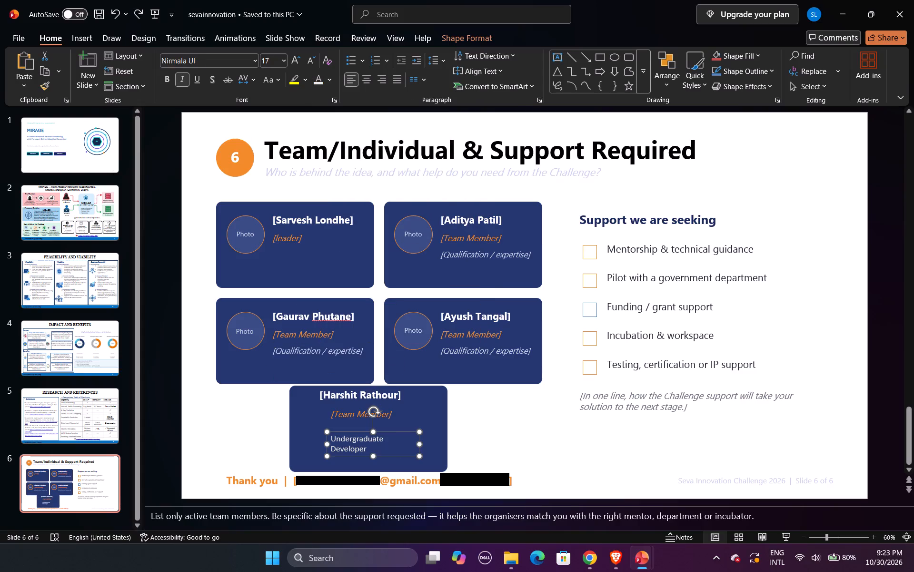
pyautogui.click(365, 449)
pyautogui.hotkey('ctrl', 'a')
pyautogui.hotkey('ctrl', 'c')
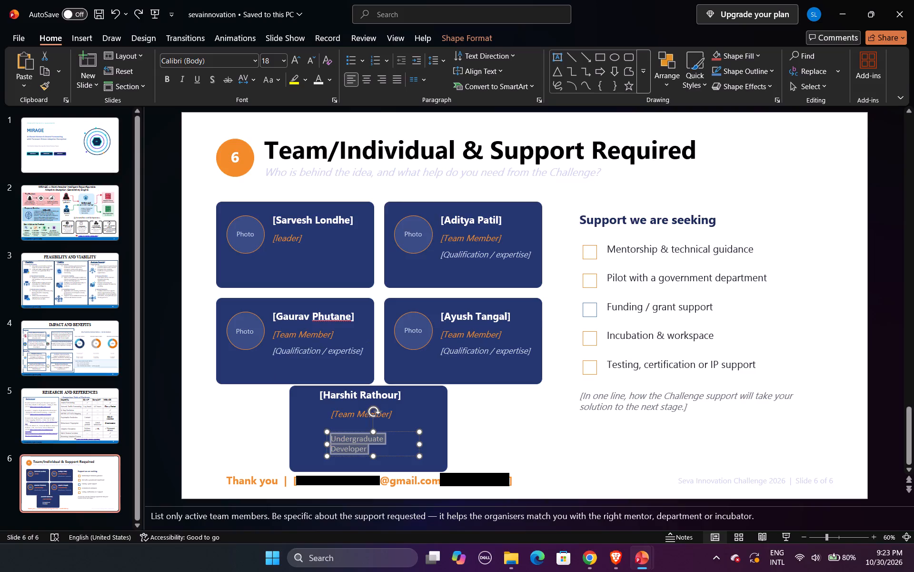
pyautogui.tripleClick(336, 351)
pyautogui.hotkey('ctrl', 'v')
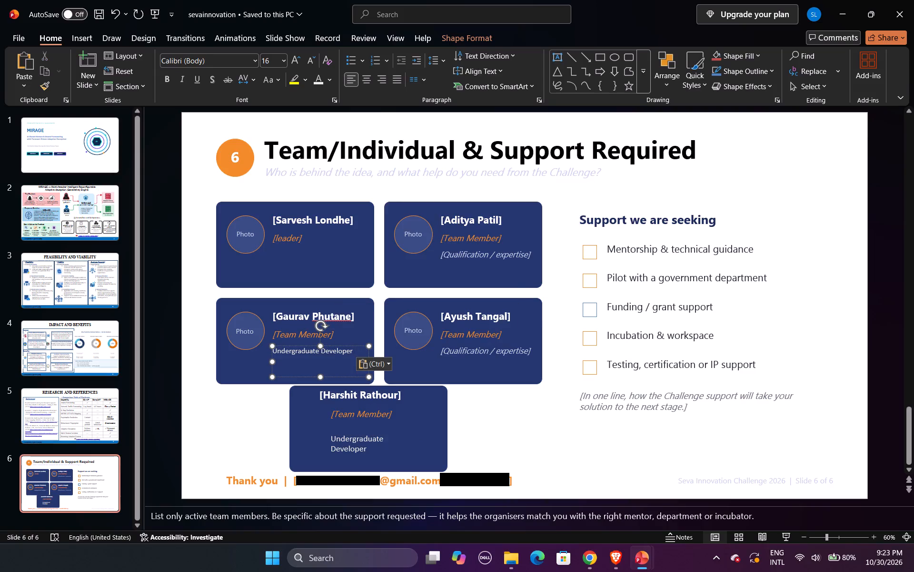
# Enlarge the third card's Undergraduate Developer text to size 20.
pyautogui.click(318, 352)
pyautogui.hotkey('ctrl', 'a')
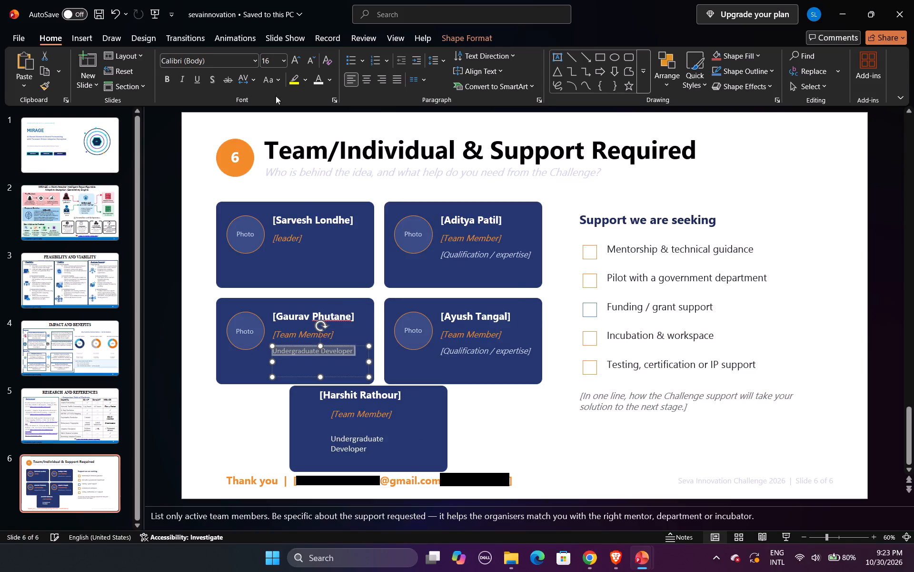
pyautogui.doubleClick(296, 60)
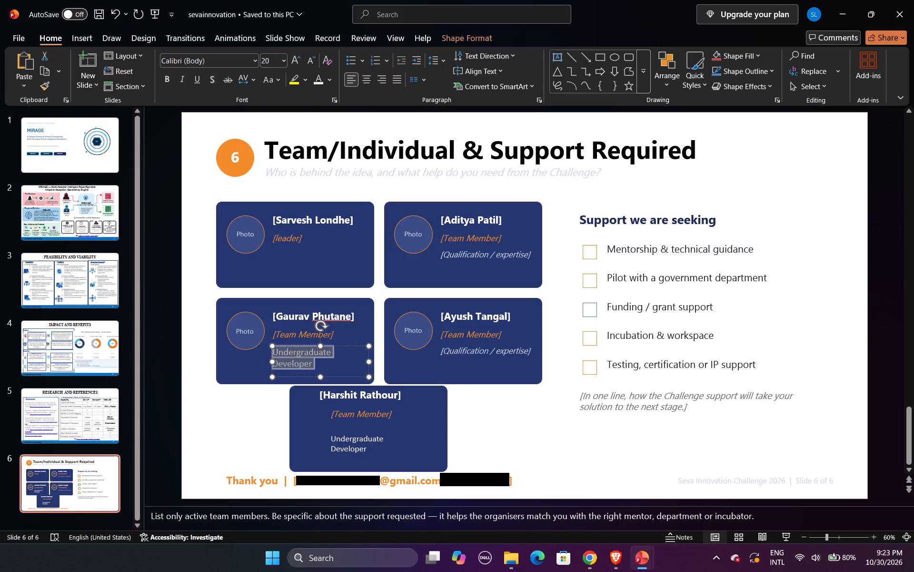
# Widen the third card's Undergraduate Developer box so the text fits on one line, and move it slightly left and down.
pyautogui.moveTo(368, 361); pyautogui.dragTo(374, 360)
pyautogui.moveTo(308, 366); pyautogui.dragTo(299, 370)
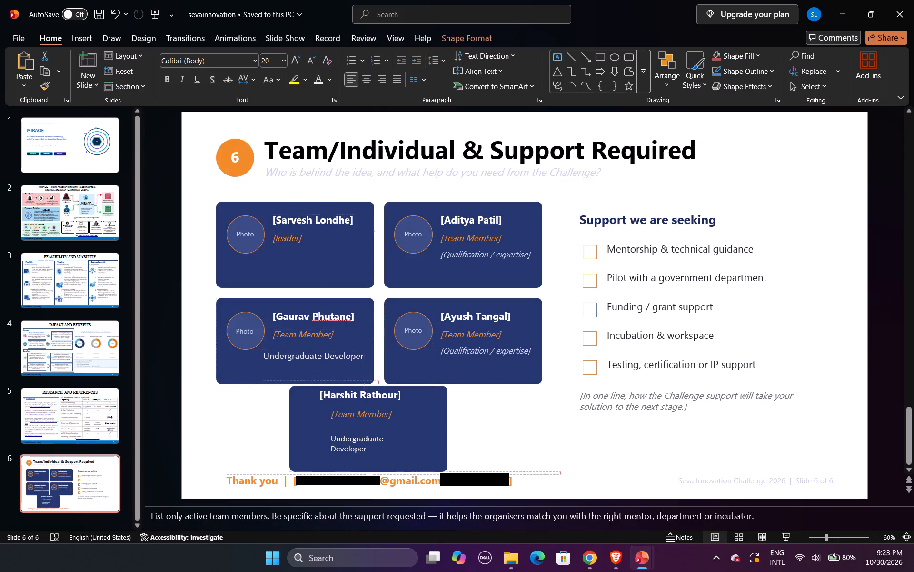
pyautogui.moveTo(299, 370); pyautogui.dragTo(299, 377)
# Paste the Undergraduate Developer line into the first card's empty text box below [leader].
pyautogui.click(309, 261)
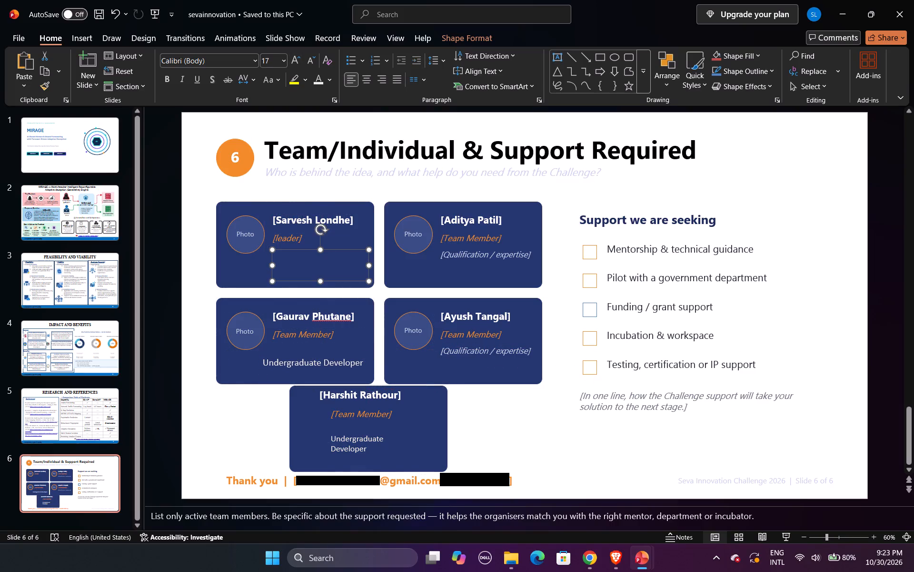
pyautogui.hotkey('ctrl', 'v')
pyautogui.doubleClick(310, 270)
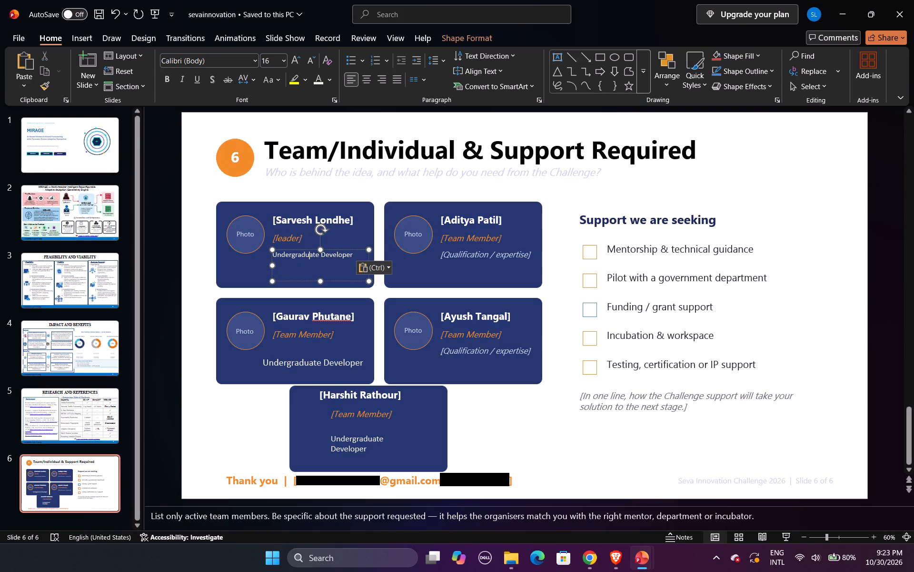
pyautogui.tripleClick(310, 270)
pyautogui.click(308, 267)
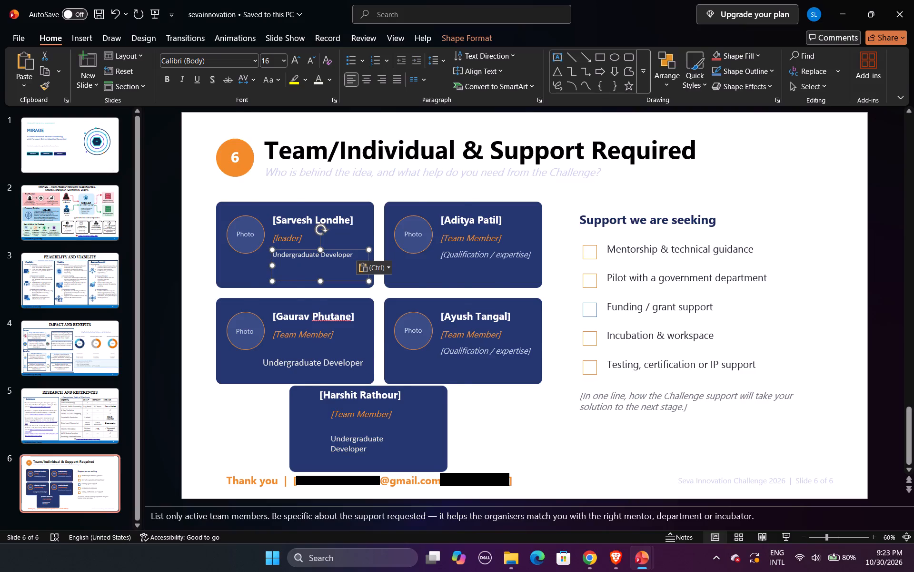
# Enlarge the first card's Undergraduate Developer text to size 20 and fit it on one line in a wider, slightly lowered box.
pyautogui.hotkey('ctrl', 'a')
pyautogui.tripleClick(305, 257)
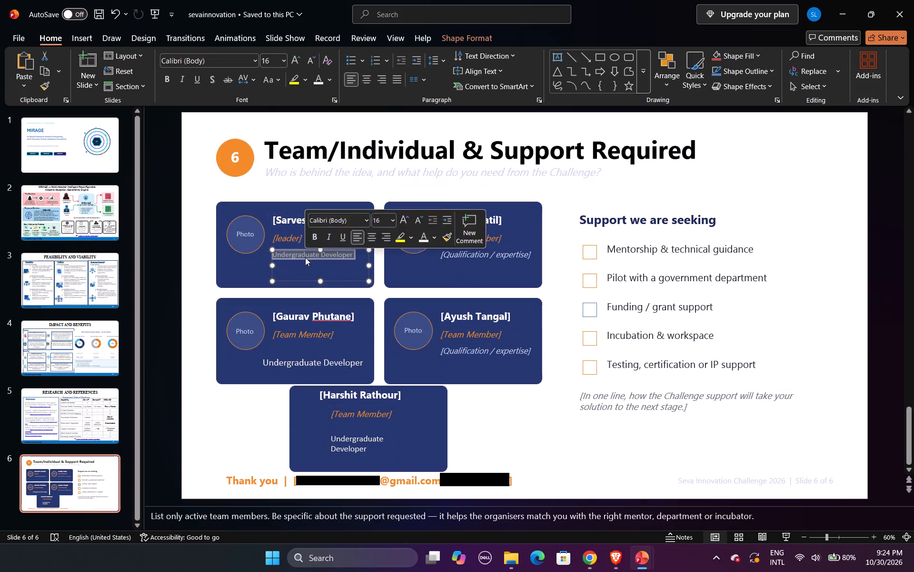
pyautogui.doubleClick(291, 57)
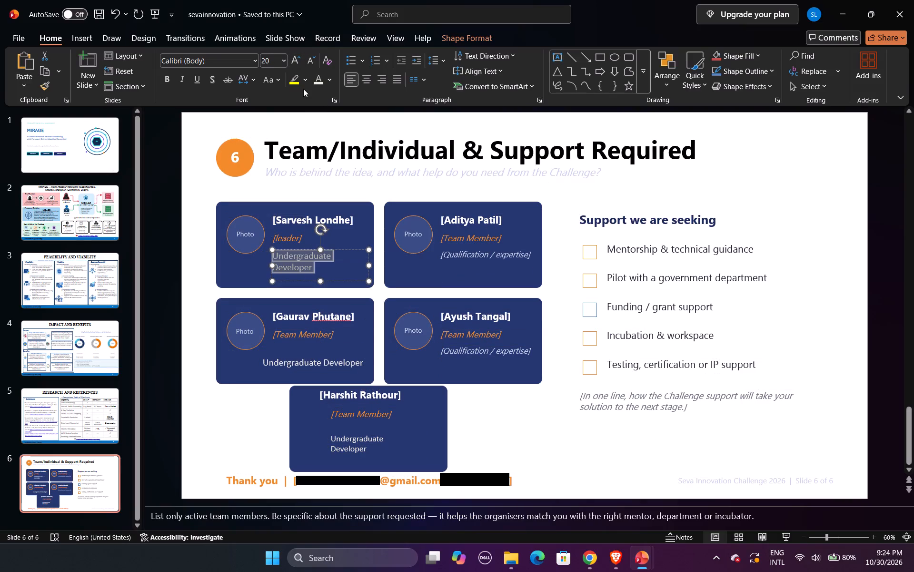
pyautogui.moveTo(272, 266); pyautogui.dragTo(247, 267)
pyautogui.moveTo(294, 272); pyautogui.dragTo(296, 282)
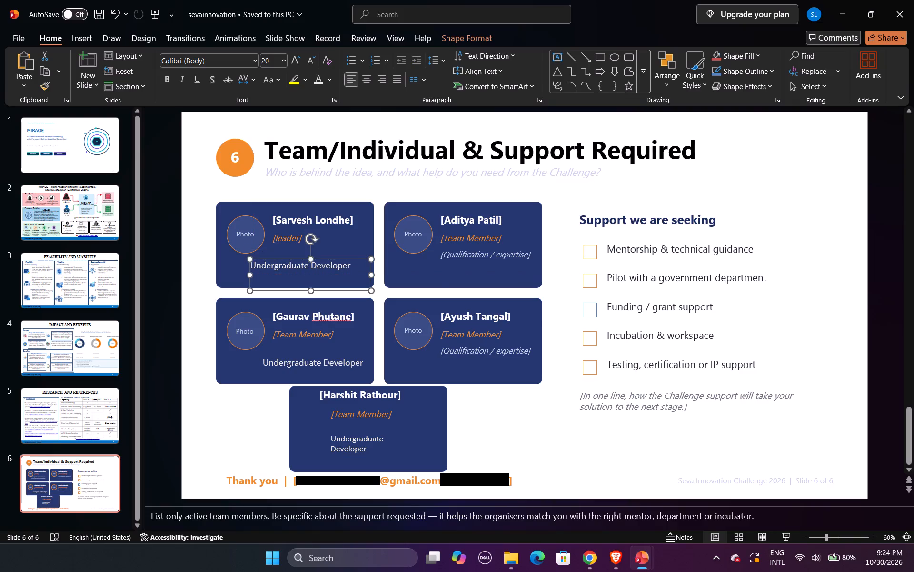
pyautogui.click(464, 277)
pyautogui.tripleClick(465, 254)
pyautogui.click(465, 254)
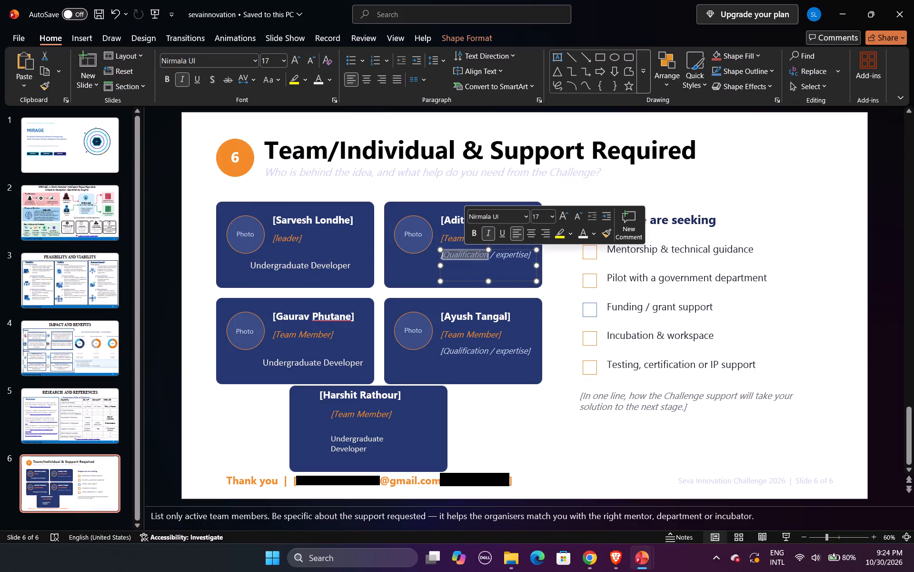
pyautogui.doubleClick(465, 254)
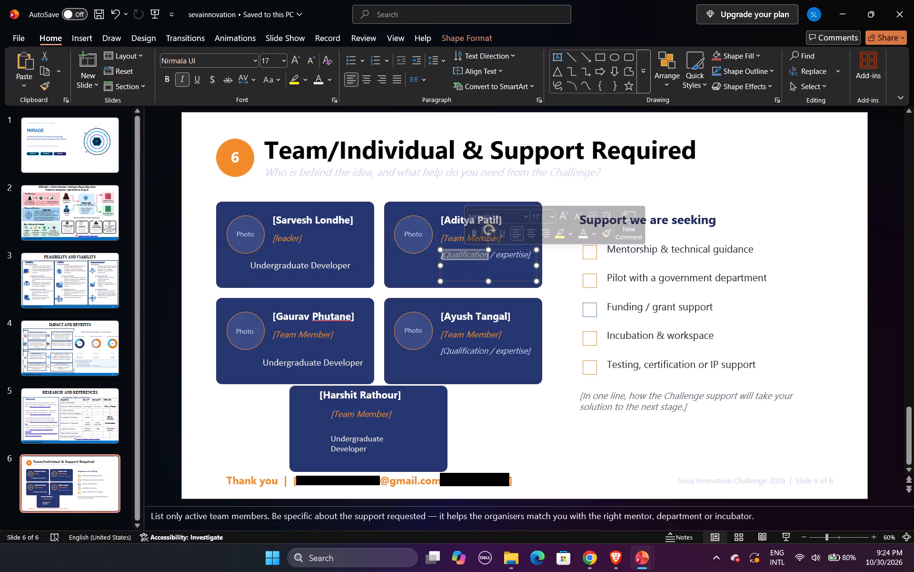
# Insert a slash between Undergraduate and Developer in the first and third cards, widening the third card's box to keep one line.
pyautogui.click(310, 264)
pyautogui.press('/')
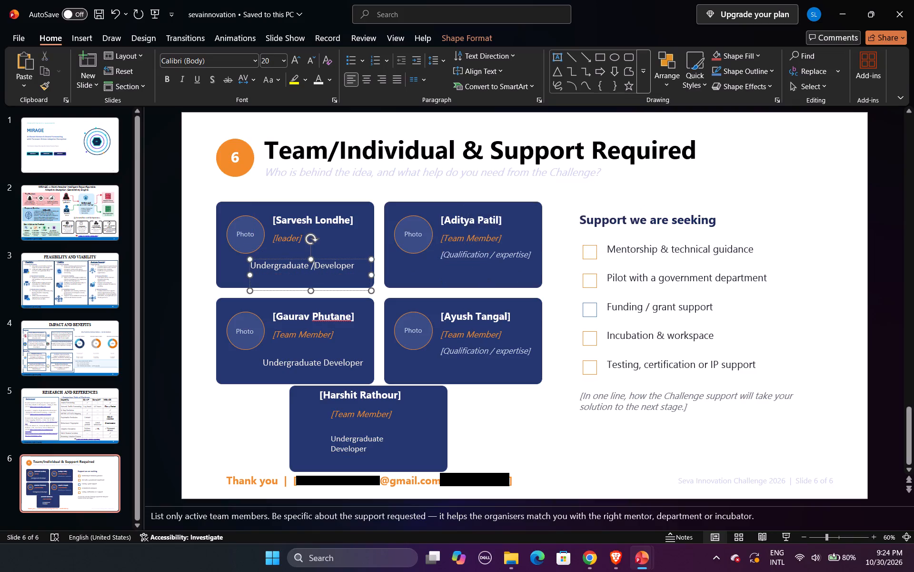
pyautogui.click(321, 361)
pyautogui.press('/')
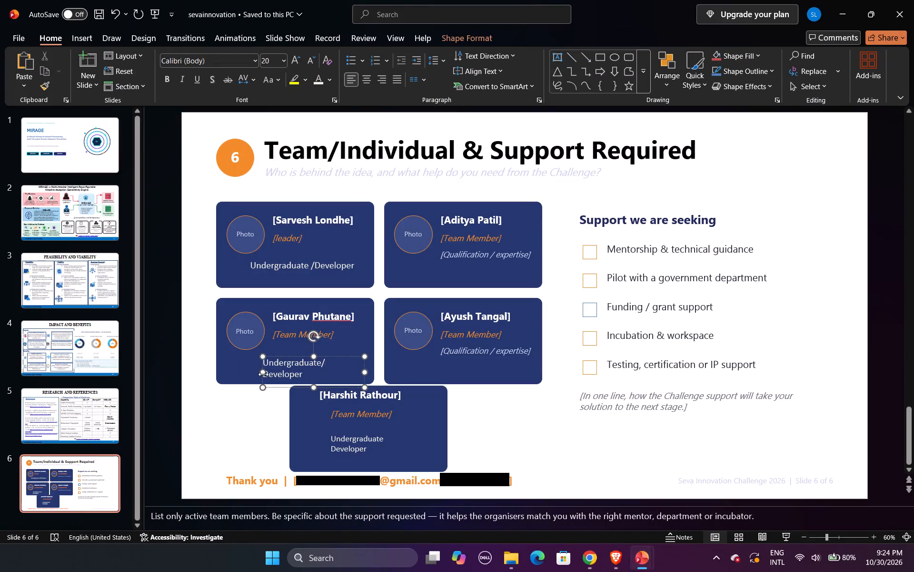
pyautogui.moveTo(263, 374); pyautogui.dragTo(247, 372)
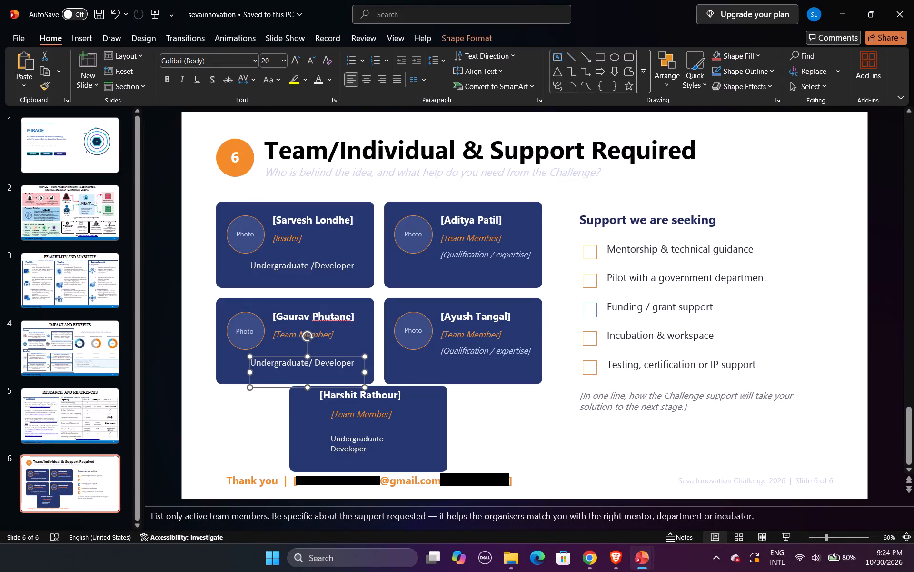
# Widen the fifth card's Undergraduate Developer box to fit one line and insert a slash between the two words.
pyautogui.click(379, 439)
pyautogui.moveTo(328, 445); pyautogui.dragTo(311, 446)
pyautogui.click(368, 438)
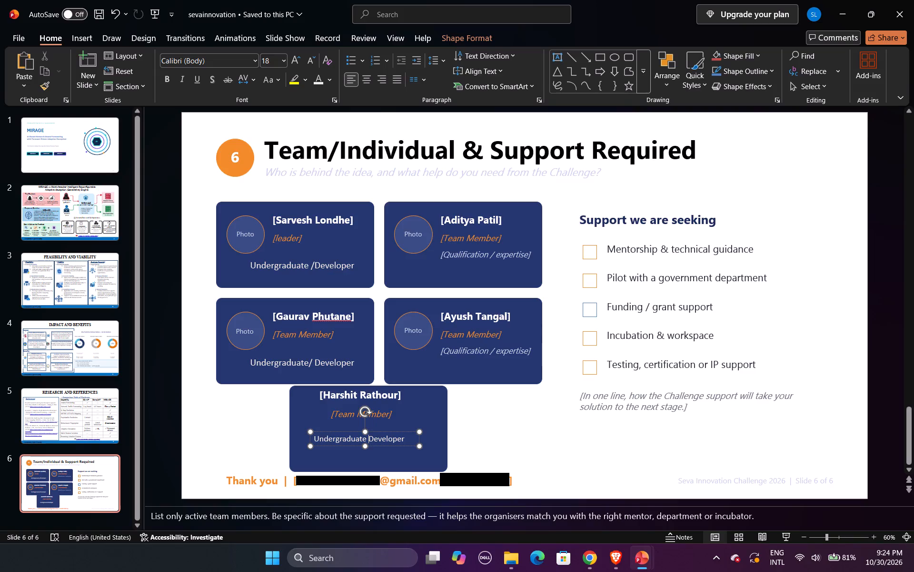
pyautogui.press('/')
# Replace the fourth card's [Qualification / expertise] line with the copied Undergraduate Developer text and add a slash between the words.
pyautogui.tripleClick(465, 347)
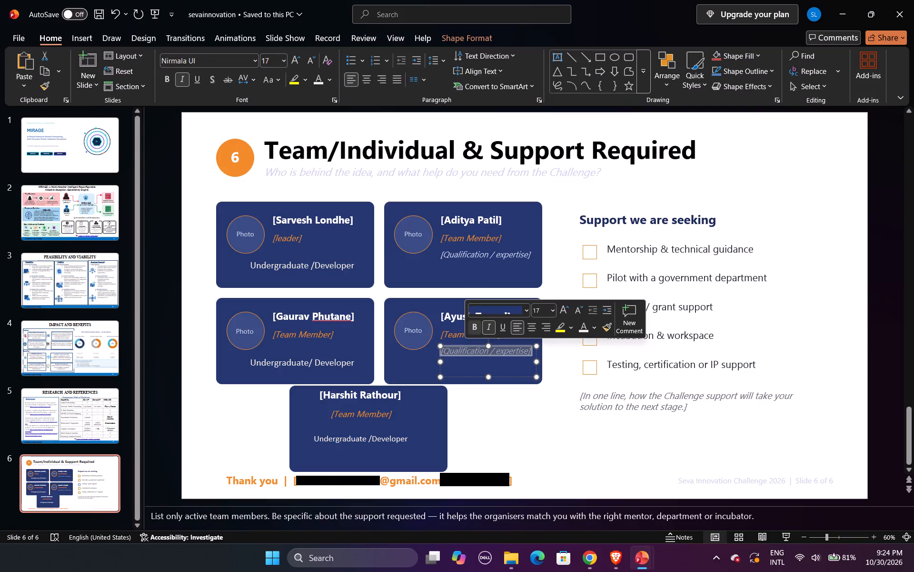
pyautogui.hotkey('ctrl', 'v')
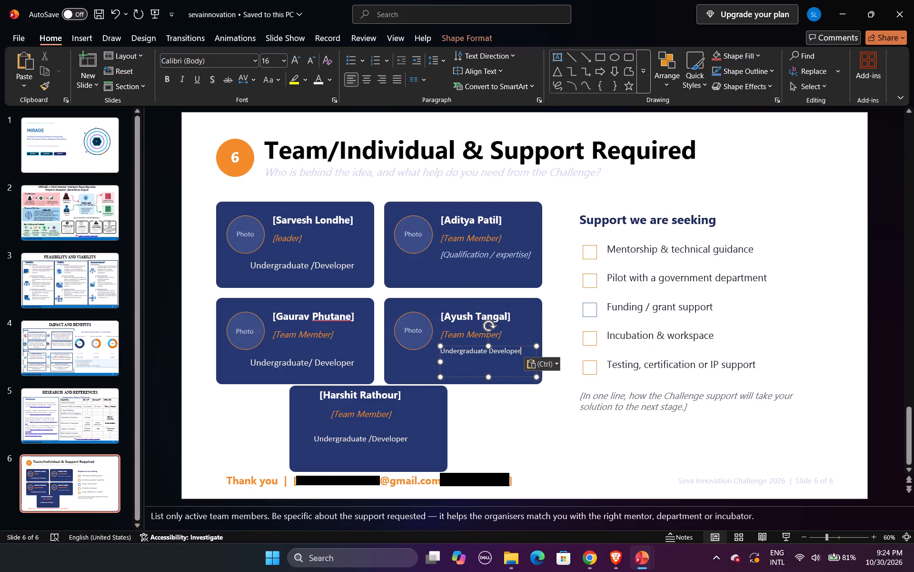
pyautogui.click(487, 350)
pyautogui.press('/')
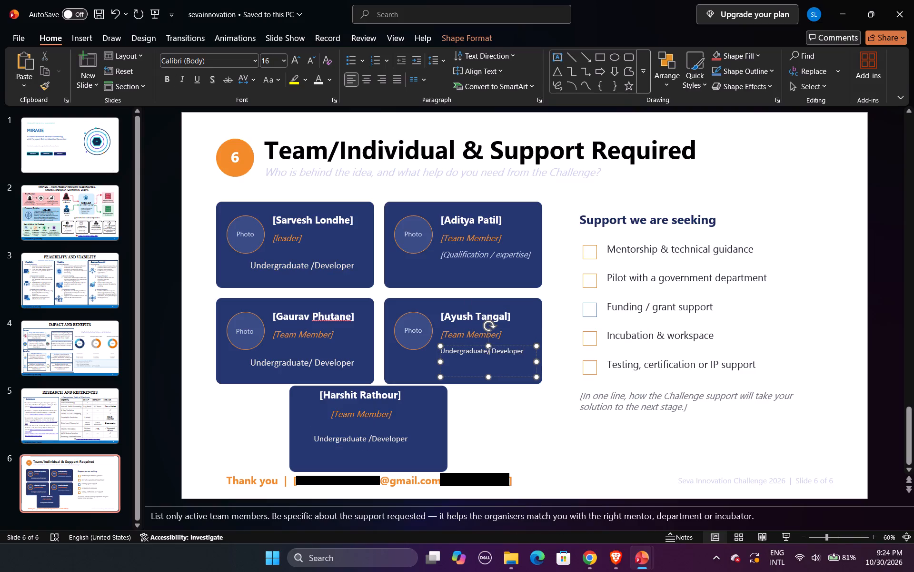
# Replace the second card's [Qualification / expertise] line with the copied Undergraduate Developer text and add a slash between the words.
pyautogui.tripleClick(478, 251)
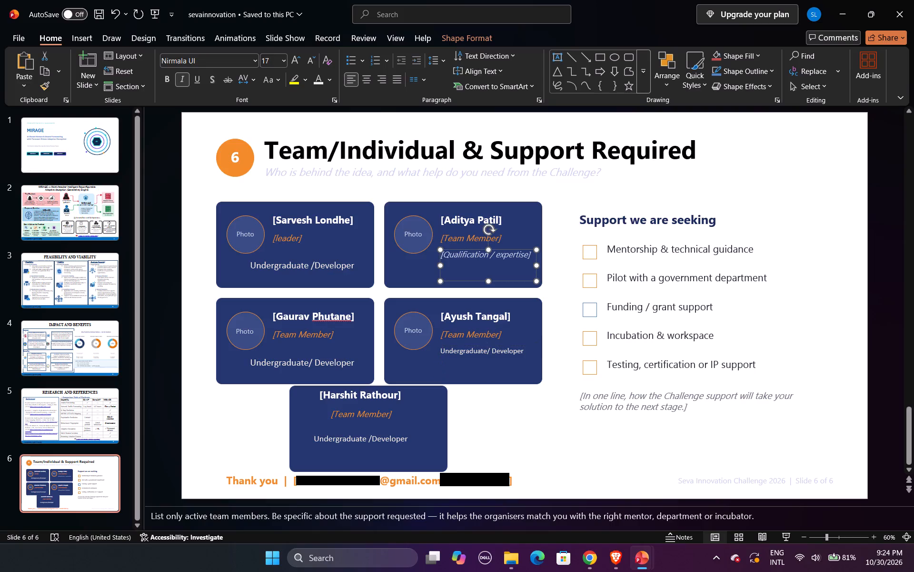
pyautogui.tripleClick(478, 251)
pyautogui.click(478, 251)
pyautogui.tripleClick(479, 258)
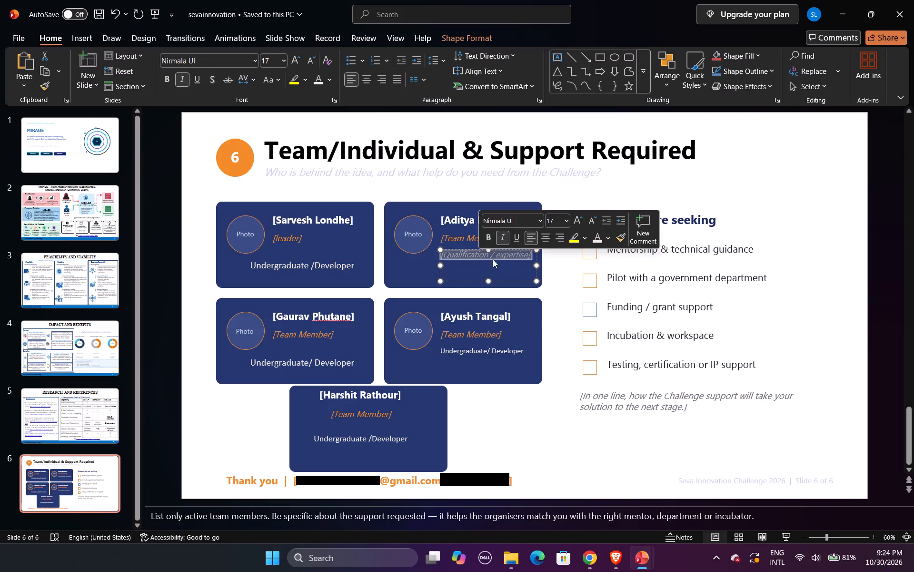
pyautogui.click(497, 255)
pyautogui.doubleClick(497, 255)
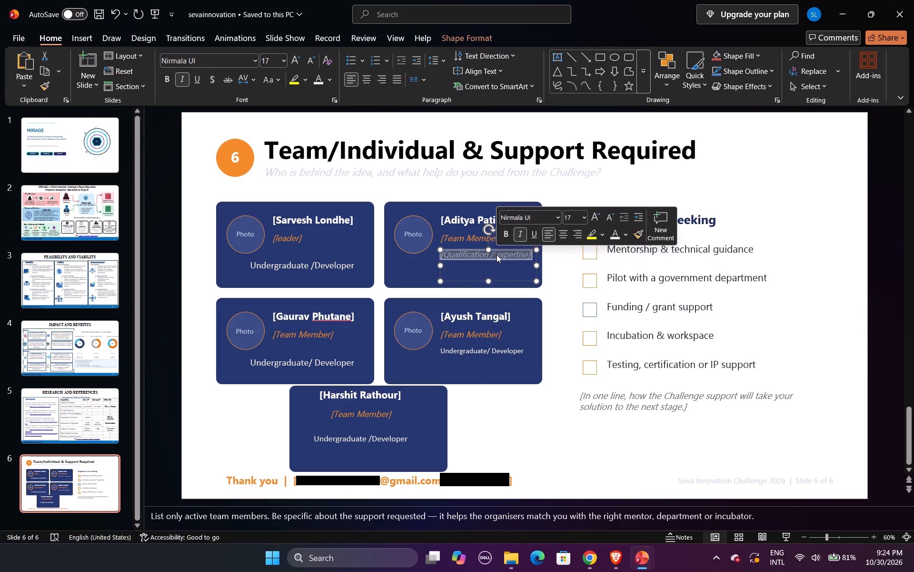
pyautogui.hotkey('ctrl', 'v')
pyautogui.click(487, 255)
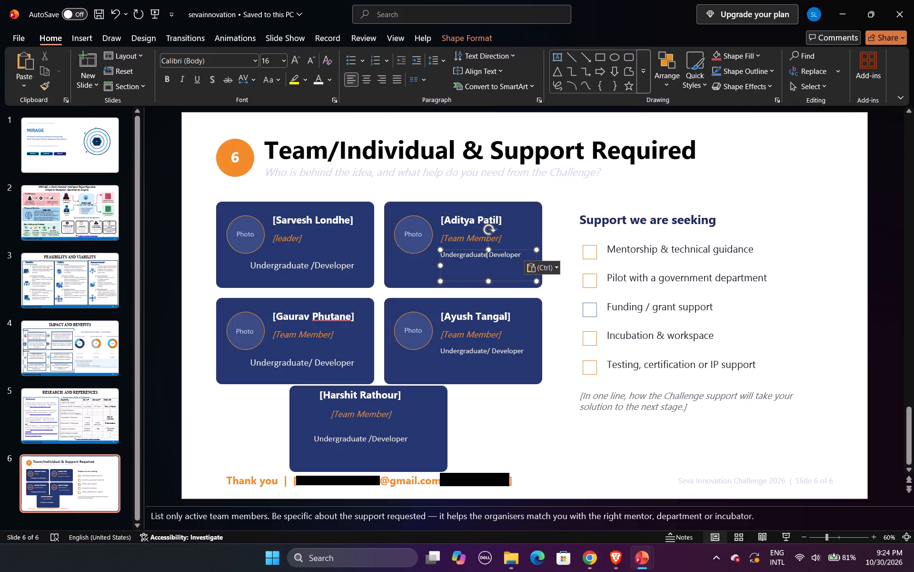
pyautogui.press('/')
# Set the second card's entire Undergraduate/ Developer line to font size 18.
pyautogui.click(470, 255)
pyautogui.tripleClick(470, 255)
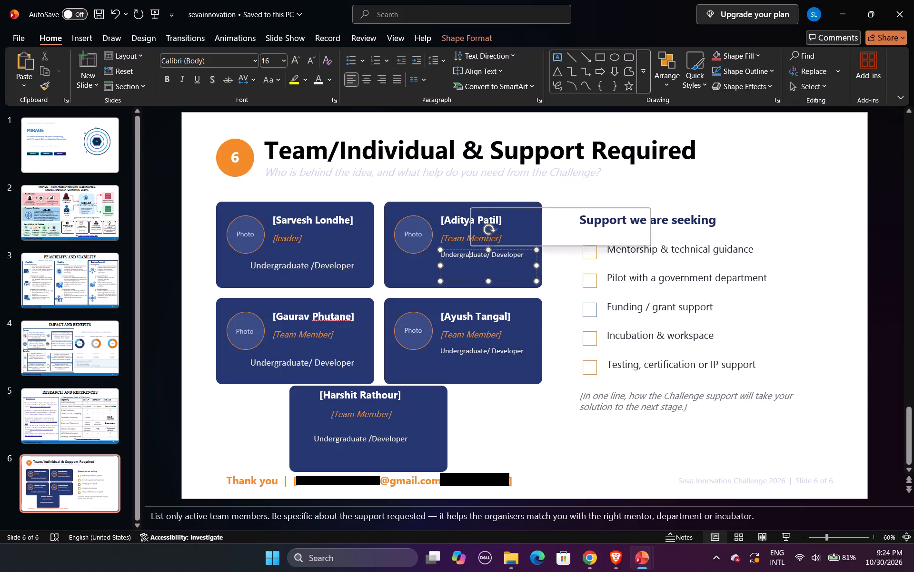
pyautogui.doubleClick(572, 213)
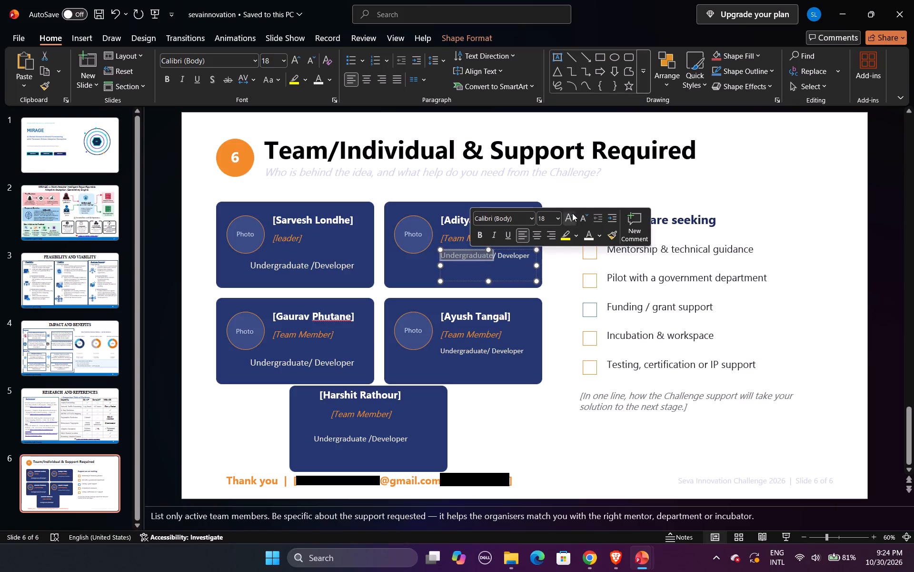
pyautogui.tripleClick(519, 261)
pyautogui.tripleClick(519, 261)
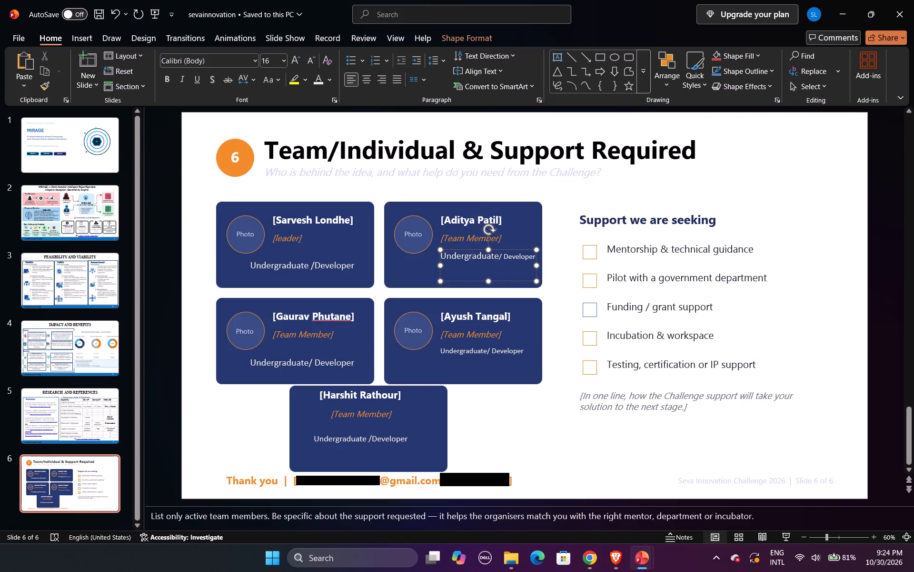
pyautogui.click(488, 249)
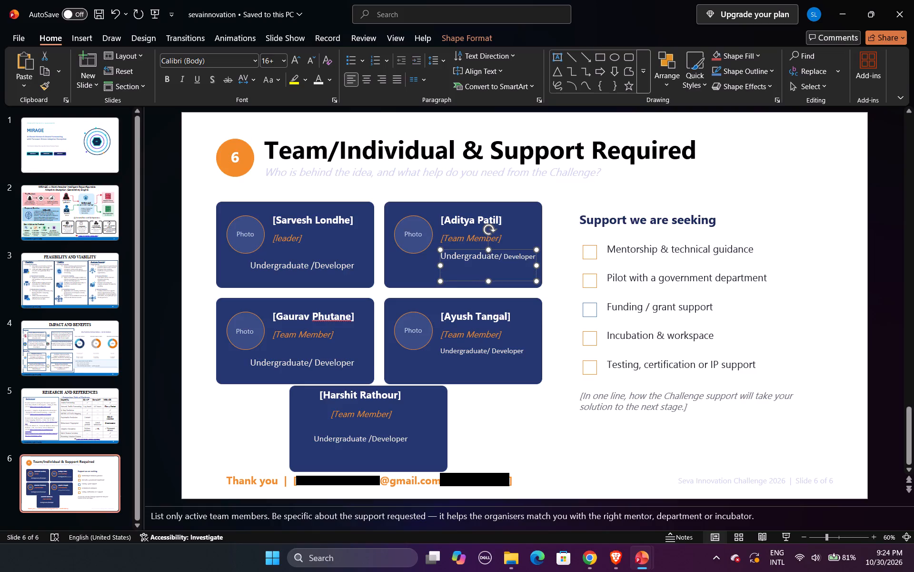
pyautogui.tripleClick(513, 257)
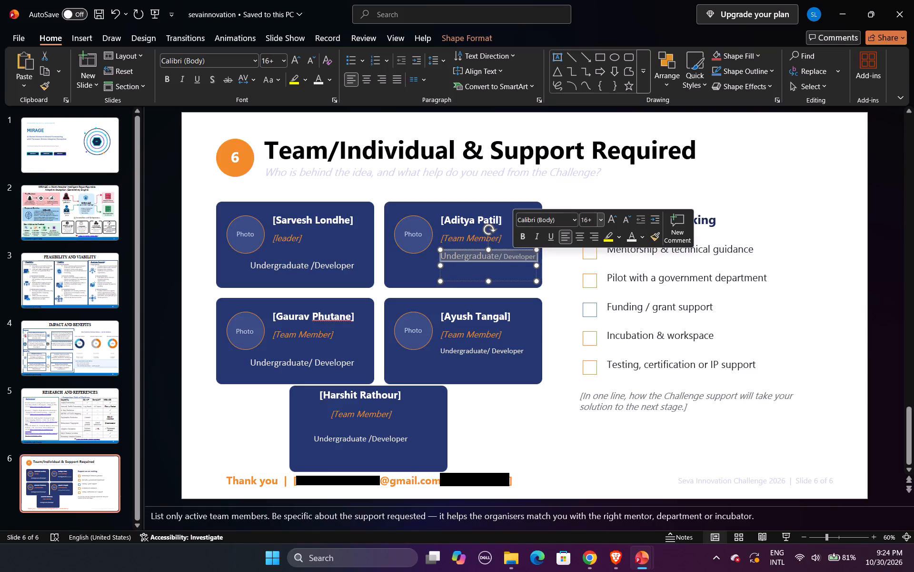
pyautogui.click(587, 219)
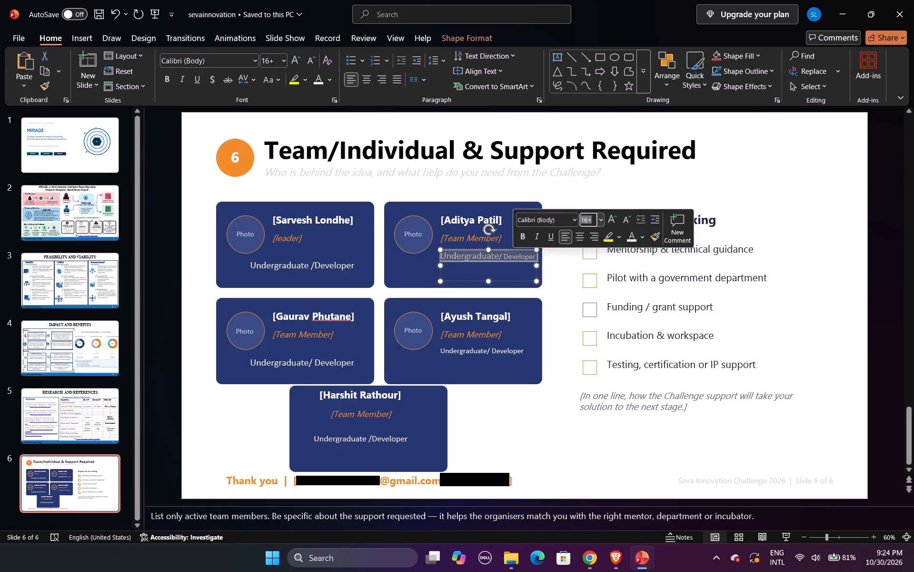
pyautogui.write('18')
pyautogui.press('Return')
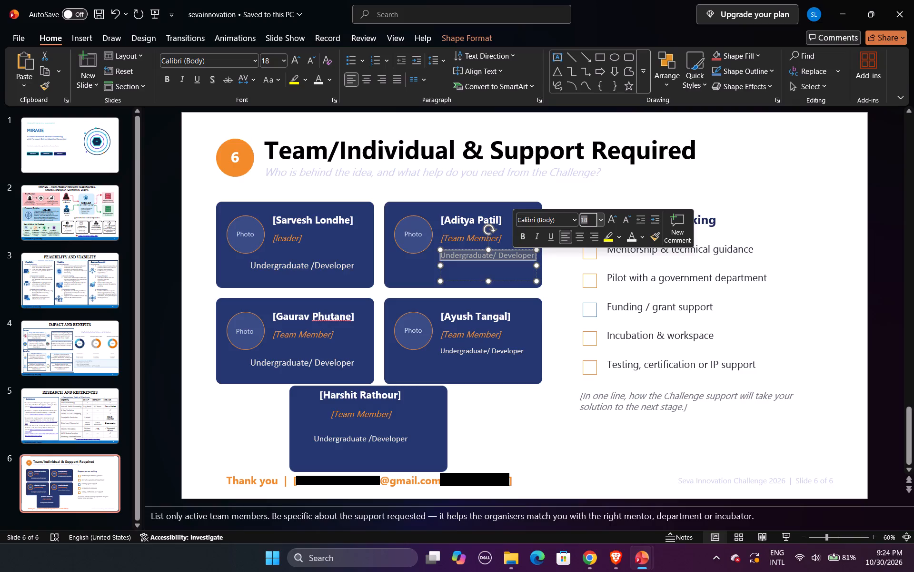
# Enlarge the fourth card's Undergraduate/ Developer text to size 20 and widen its box so it fits on one line.
pyautogui.tripleClick(462, 353)
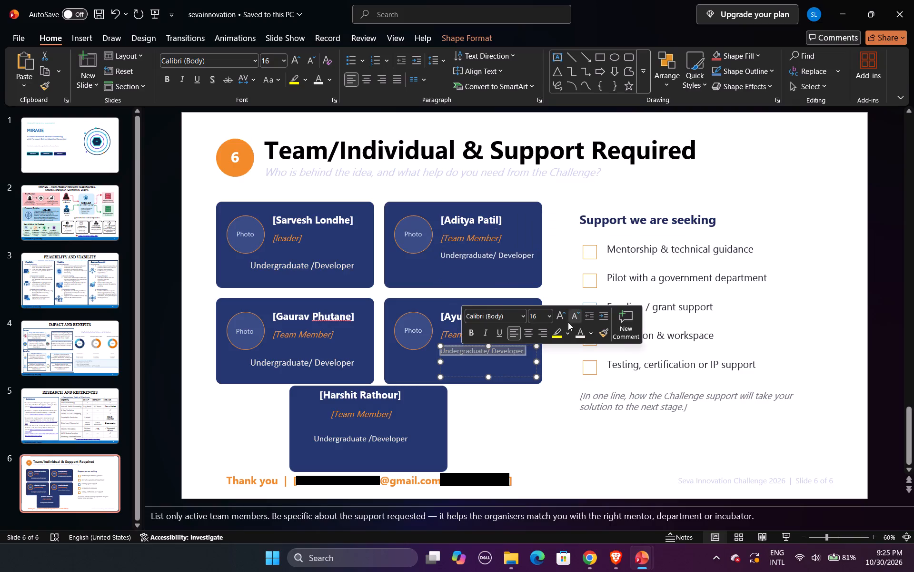
pyautogui.click(562, 321)
pyautogui.click(562, 321)
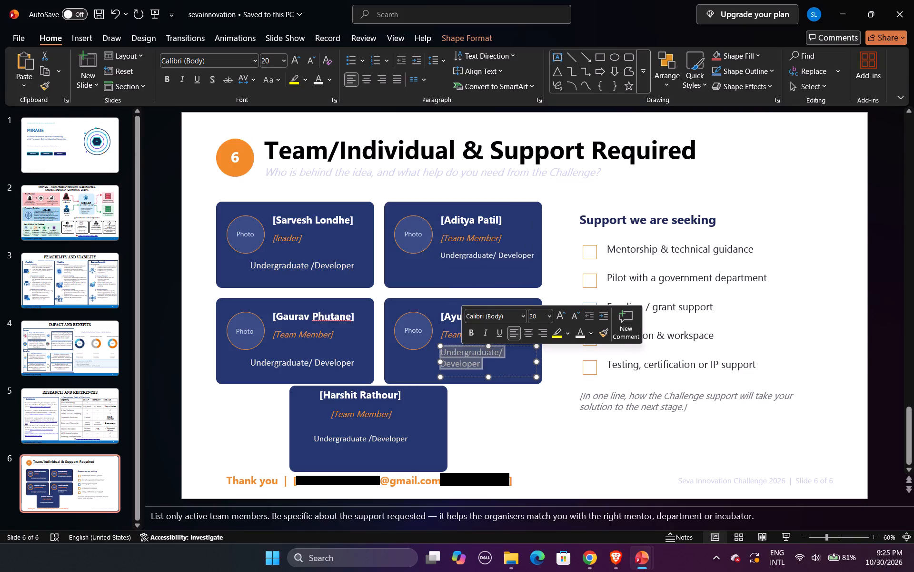
pyautogui.moveTo(439, 360); pyautogui.dragTo(428, 364)
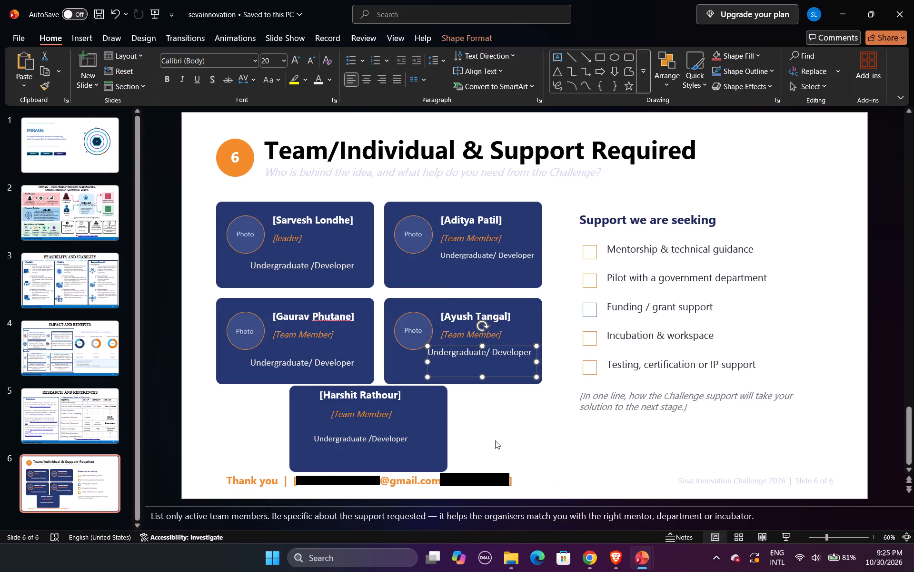
pyautogui.click(495, 440)
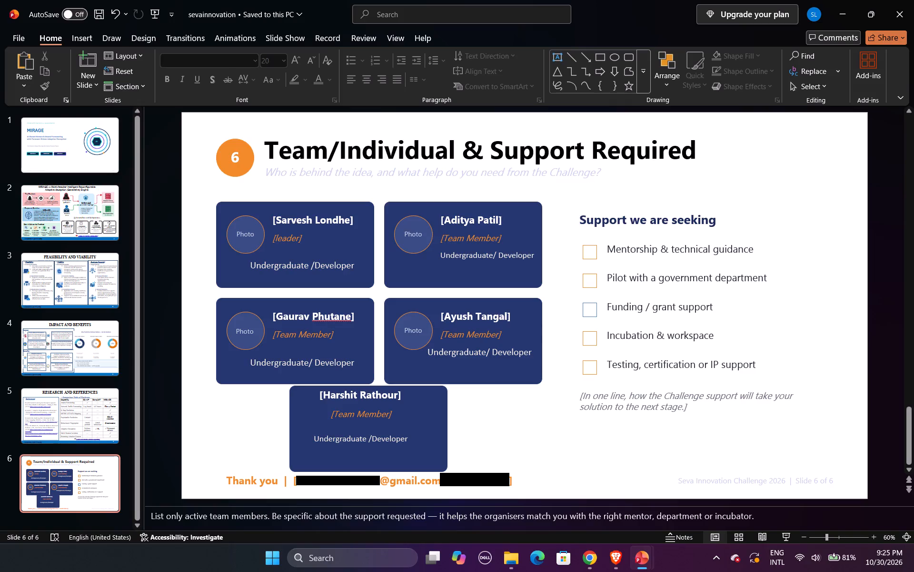
# Apply the red theme font color to the checkbox beside Incubation & workspace.
pyautogui.click(602, 341)
pyautogui.click(594, 340)
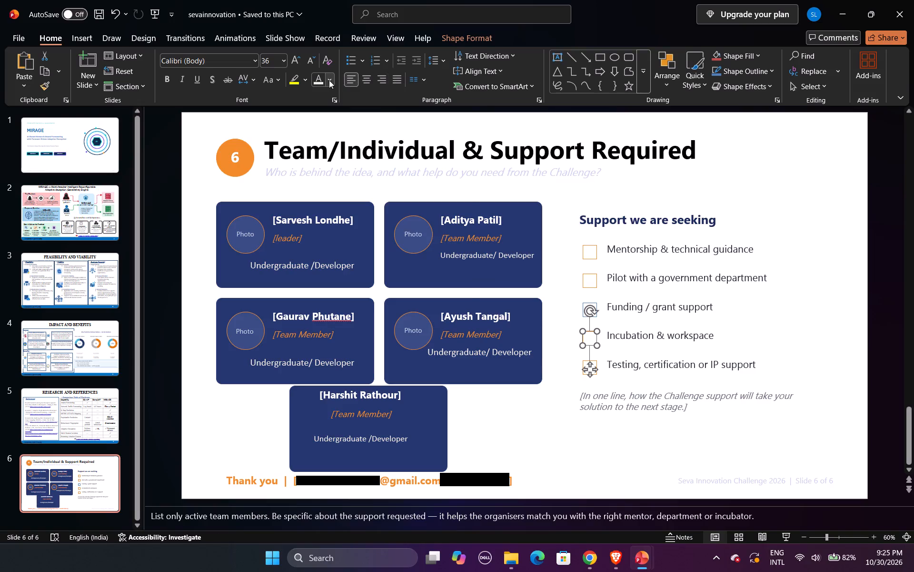
pyautogui.click(328, 79)
pyautogui.click(395, 140)
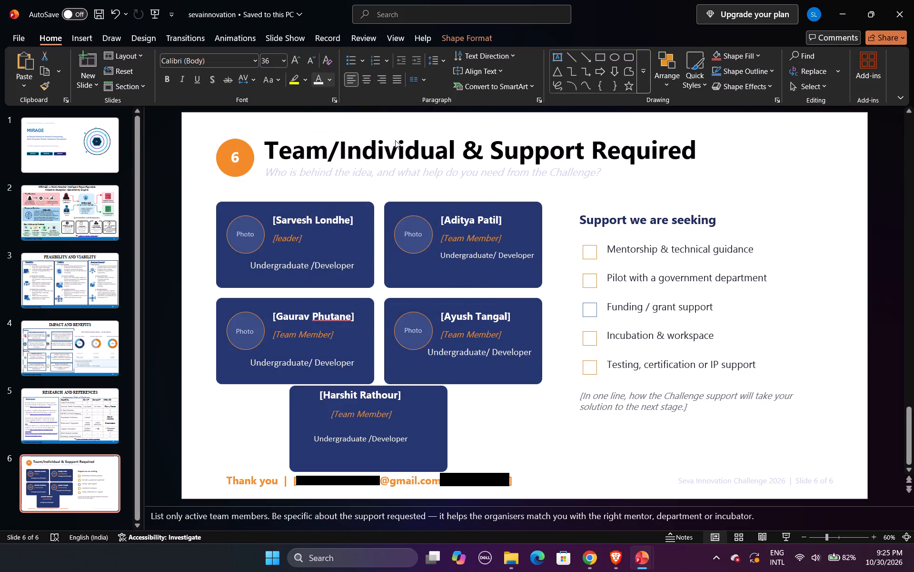
# Apply the blue theme font color to the checkbox beside Mentorship & technical guidance.
pyautogui.click(591, 253)
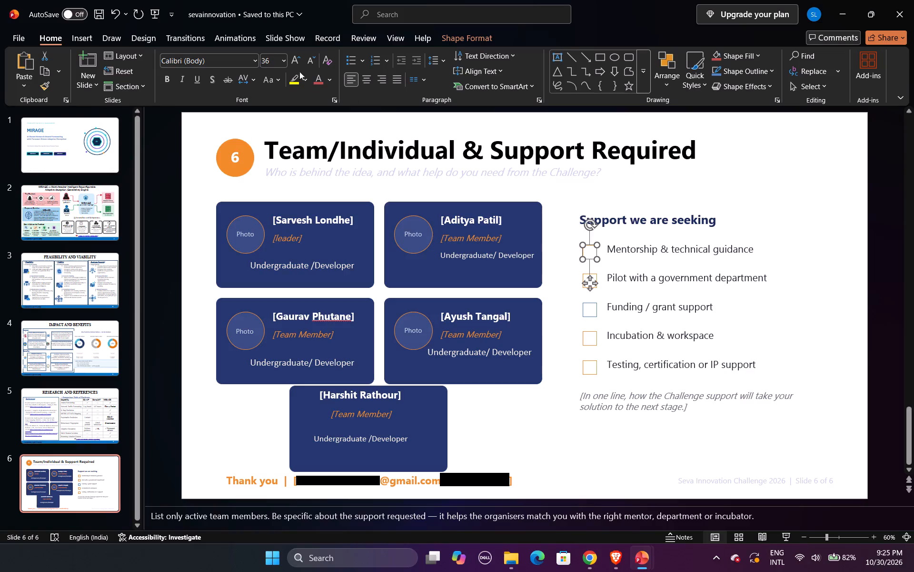
pyautogui.click(325, 78)
pyautogui.click(328, 79)
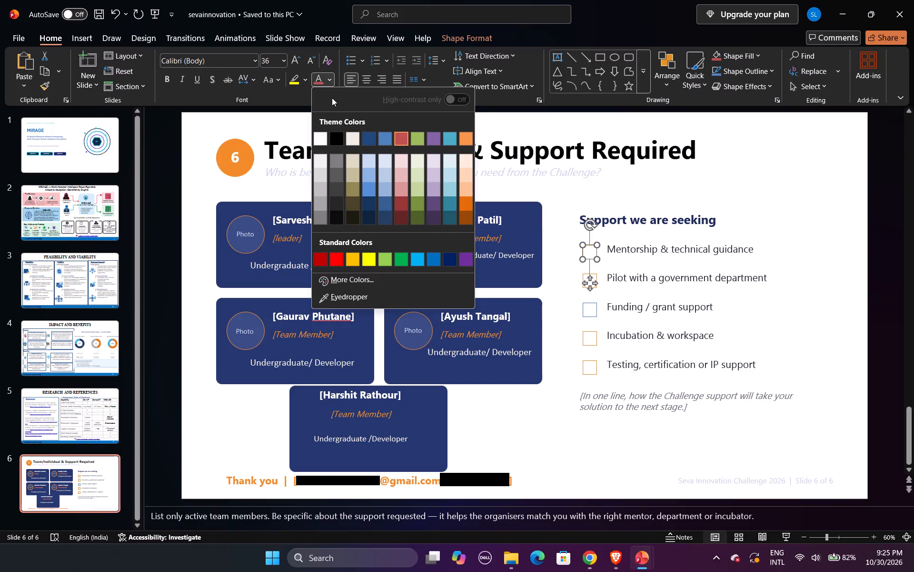
pyautogui.click(383, 140)
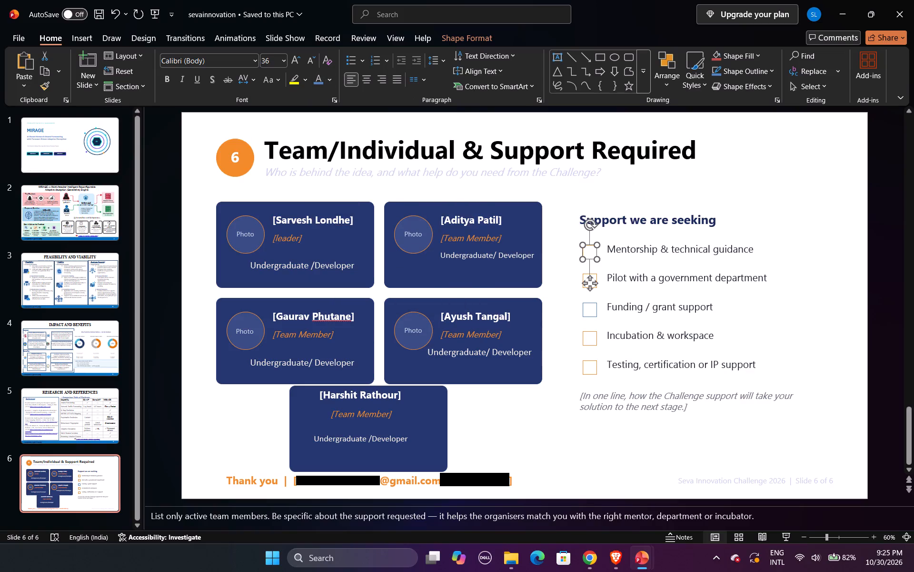
pyautogui.tripleClick(587, 252)
pyautogui.click(318, 81)
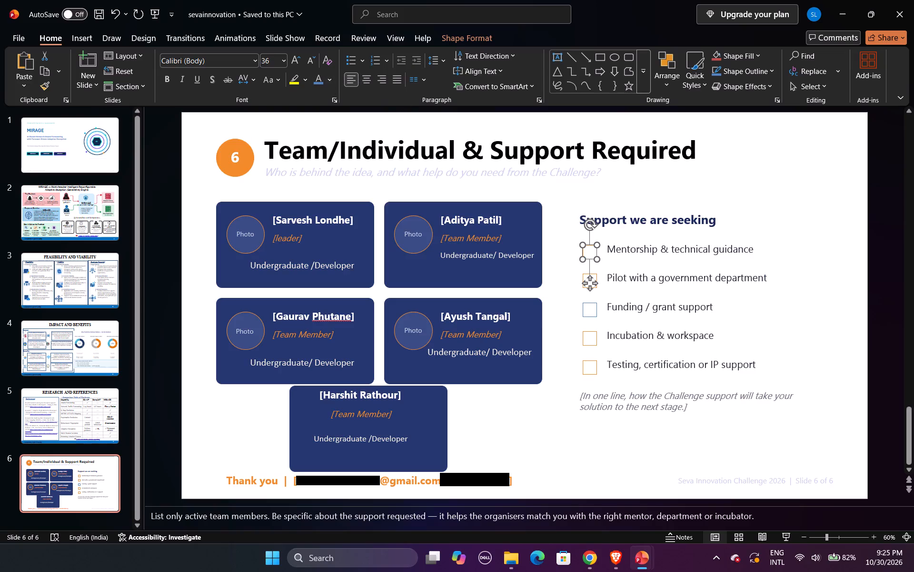
pyautogui.tripleClick(591, 248)
# In Chrome, ask Google AI Mode to "give me green tick symbol", copy the green tick, and return to the sevainnovation deck.
pyautogui.click(837, 9)
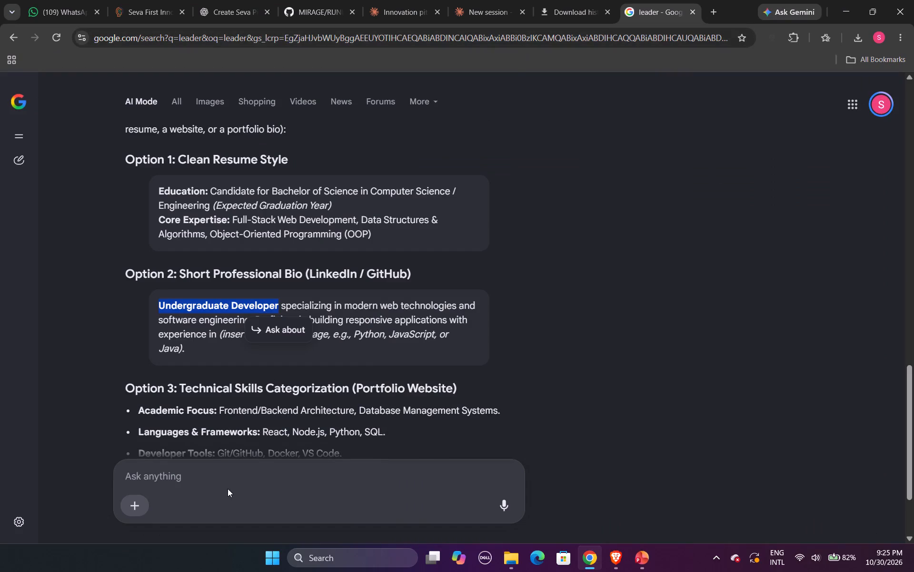
pyautogui.click(217, 491)
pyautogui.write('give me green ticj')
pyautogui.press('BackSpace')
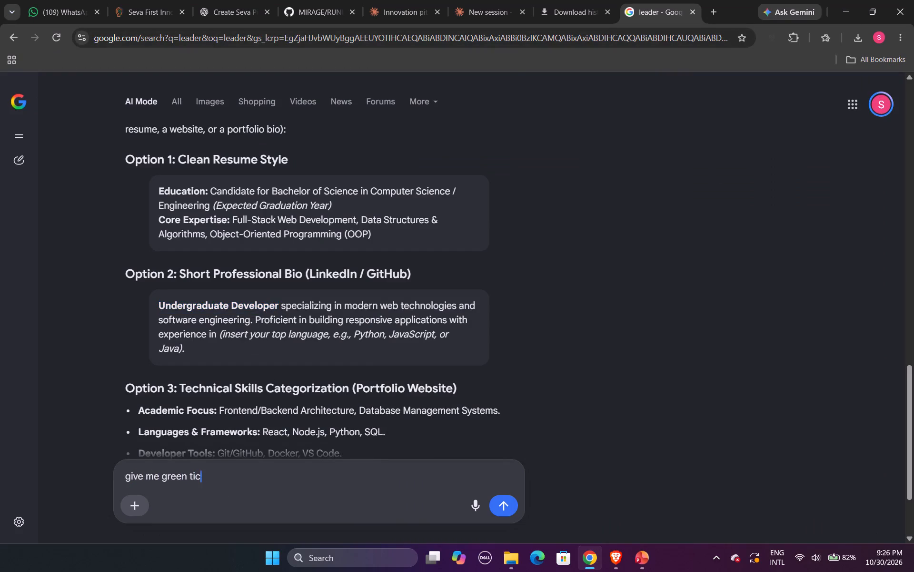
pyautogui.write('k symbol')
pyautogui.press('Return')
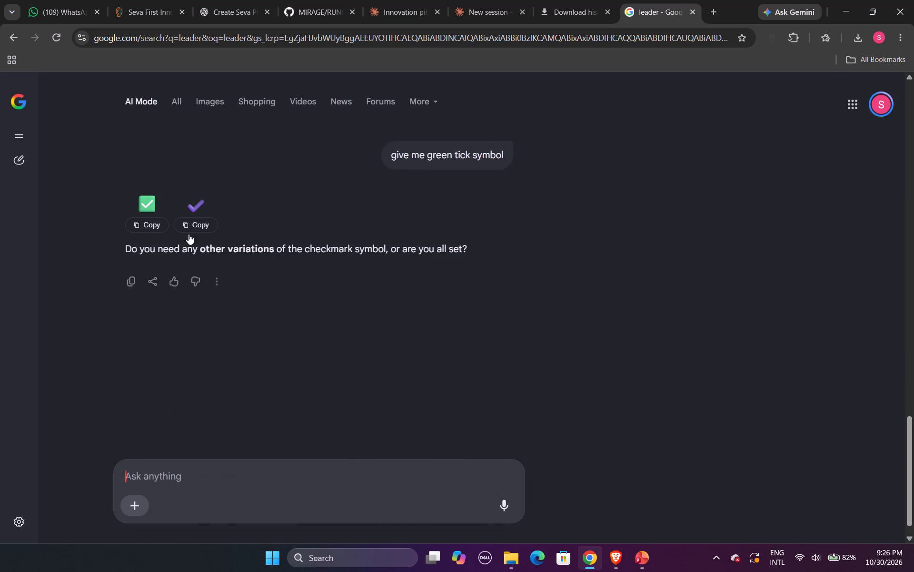
pyautogui.click(147, 222)
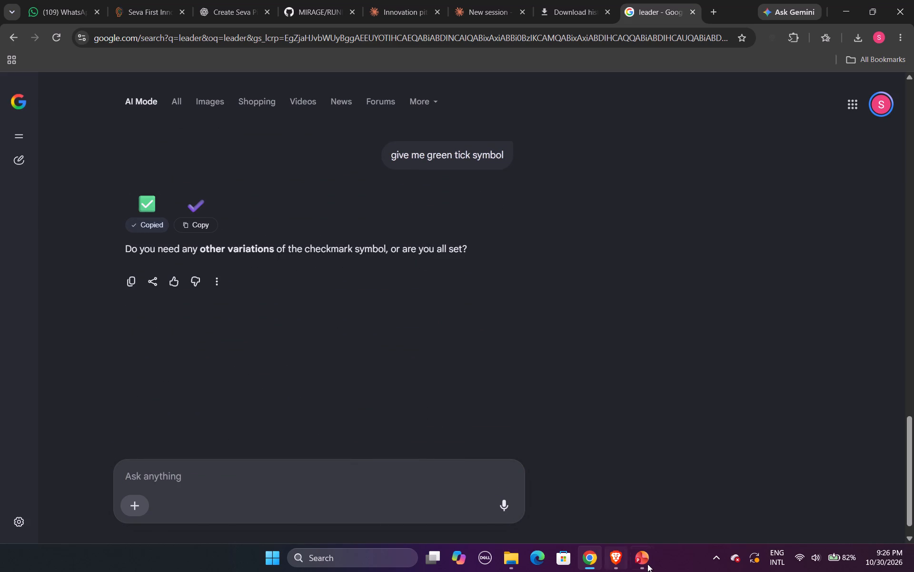
pyautogui.click(650, 565)
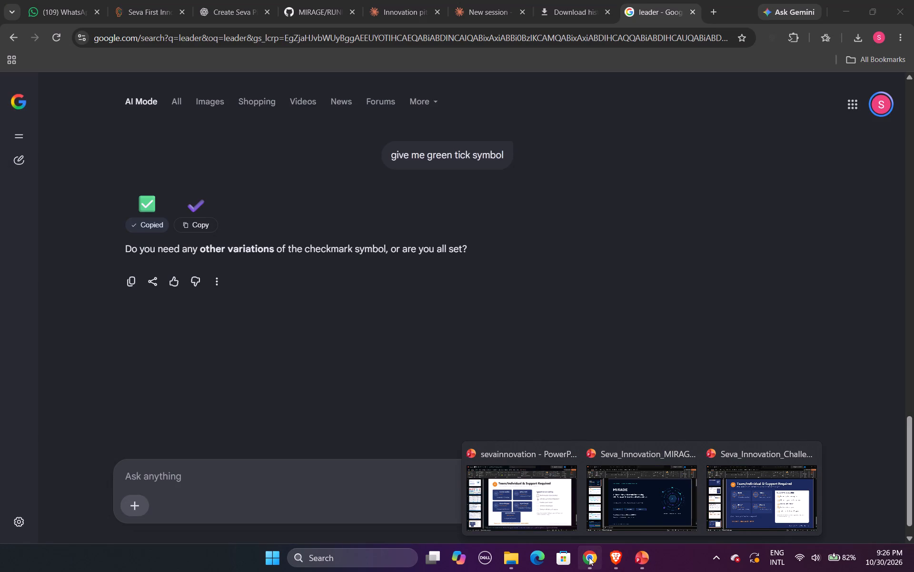
pyautogui.click(525, 503)
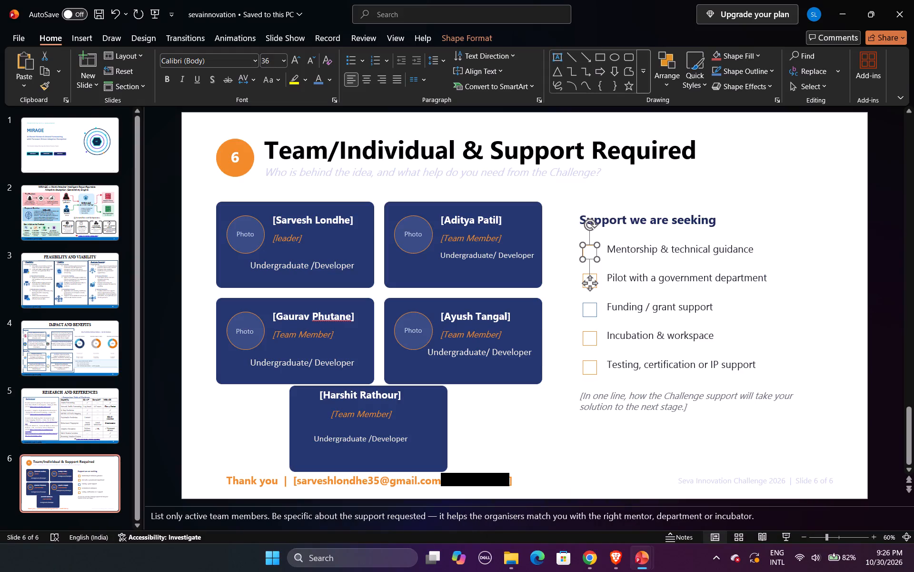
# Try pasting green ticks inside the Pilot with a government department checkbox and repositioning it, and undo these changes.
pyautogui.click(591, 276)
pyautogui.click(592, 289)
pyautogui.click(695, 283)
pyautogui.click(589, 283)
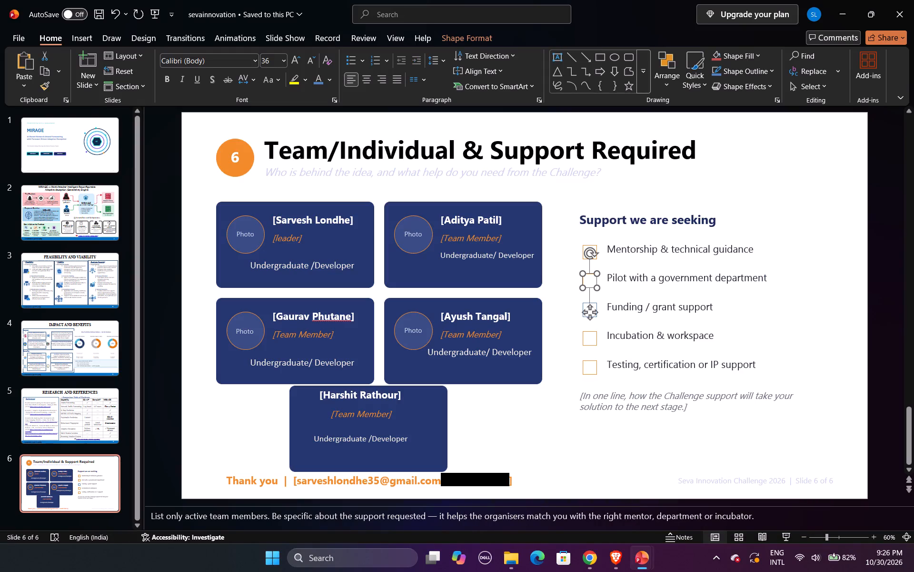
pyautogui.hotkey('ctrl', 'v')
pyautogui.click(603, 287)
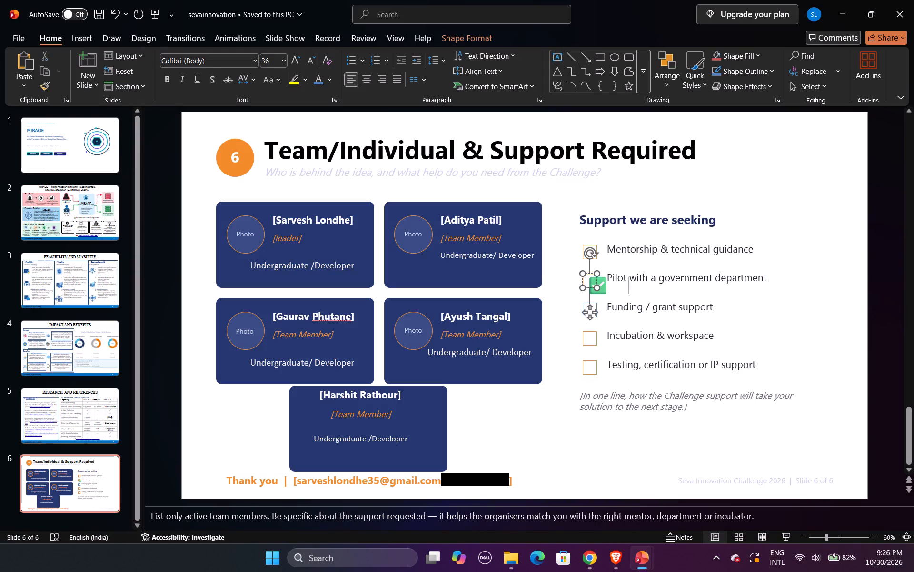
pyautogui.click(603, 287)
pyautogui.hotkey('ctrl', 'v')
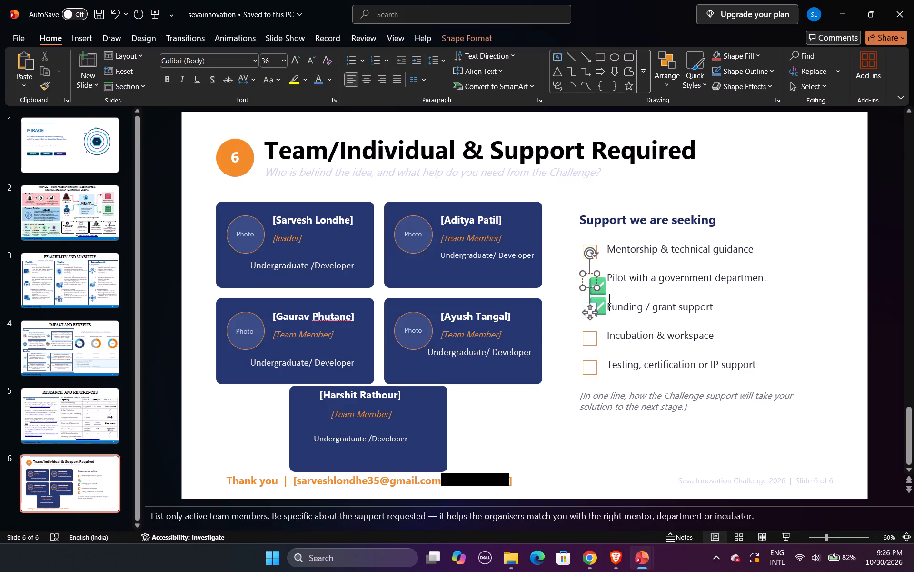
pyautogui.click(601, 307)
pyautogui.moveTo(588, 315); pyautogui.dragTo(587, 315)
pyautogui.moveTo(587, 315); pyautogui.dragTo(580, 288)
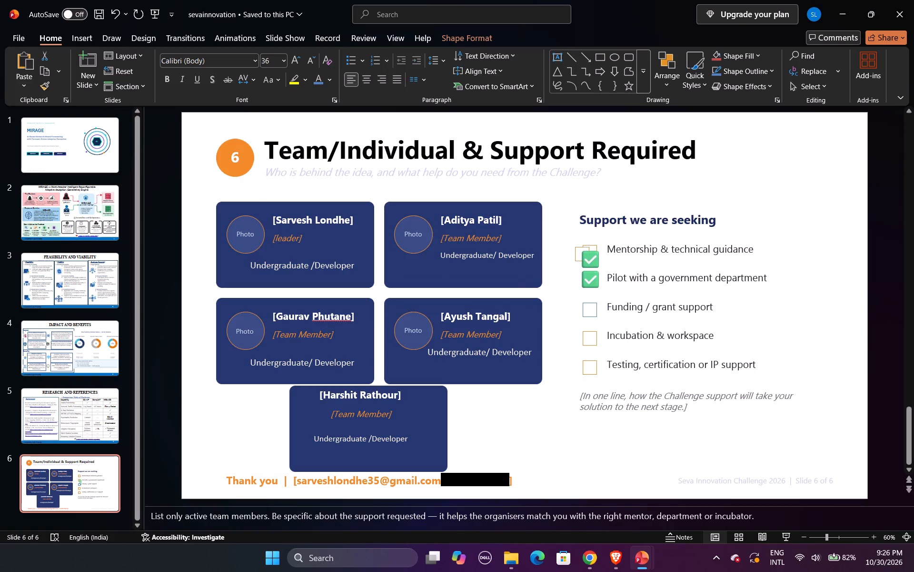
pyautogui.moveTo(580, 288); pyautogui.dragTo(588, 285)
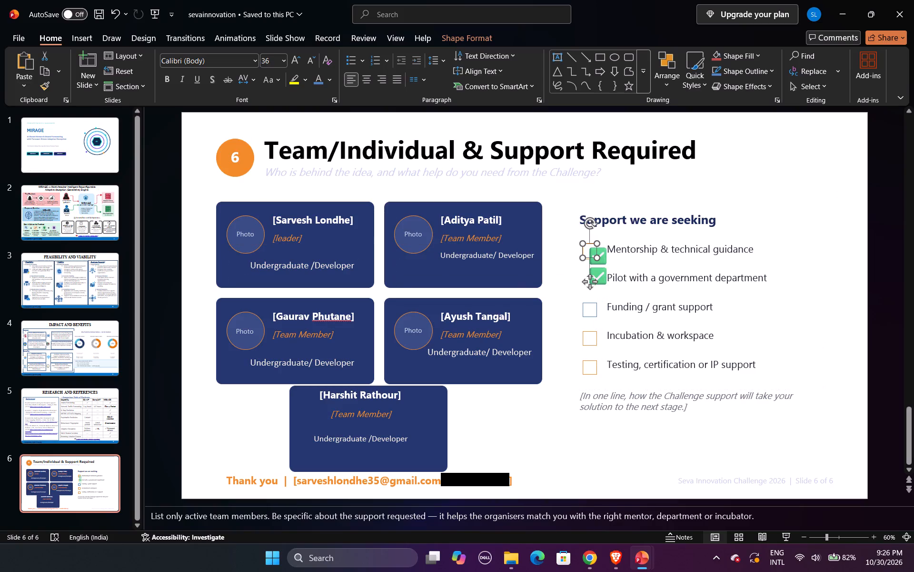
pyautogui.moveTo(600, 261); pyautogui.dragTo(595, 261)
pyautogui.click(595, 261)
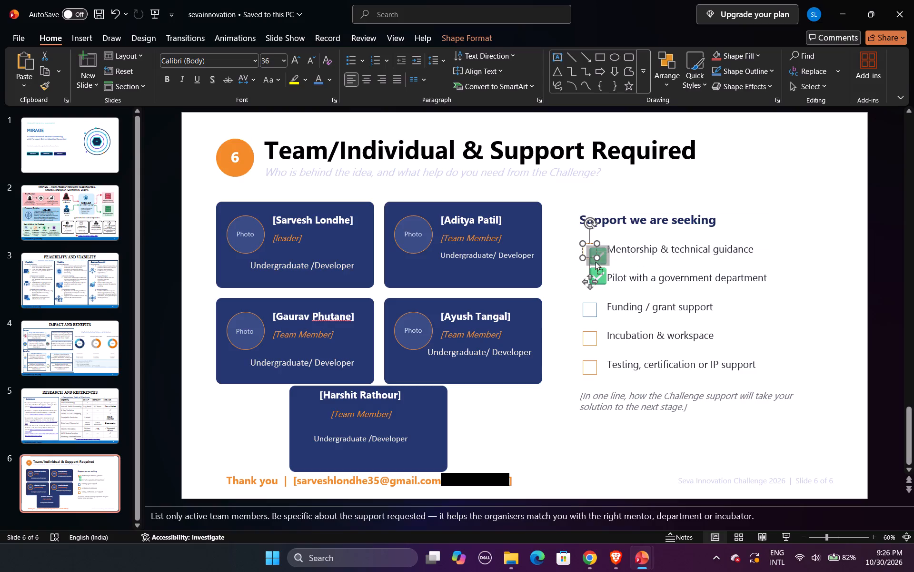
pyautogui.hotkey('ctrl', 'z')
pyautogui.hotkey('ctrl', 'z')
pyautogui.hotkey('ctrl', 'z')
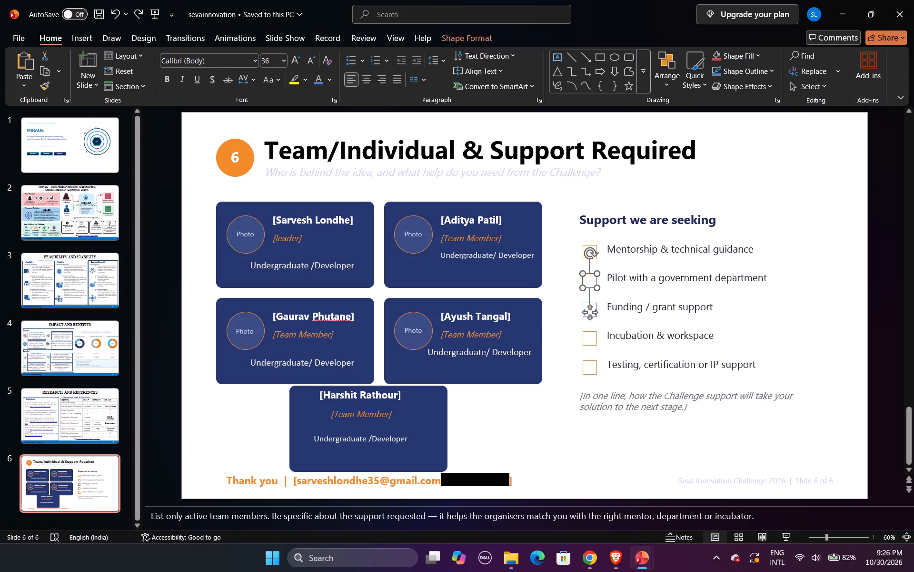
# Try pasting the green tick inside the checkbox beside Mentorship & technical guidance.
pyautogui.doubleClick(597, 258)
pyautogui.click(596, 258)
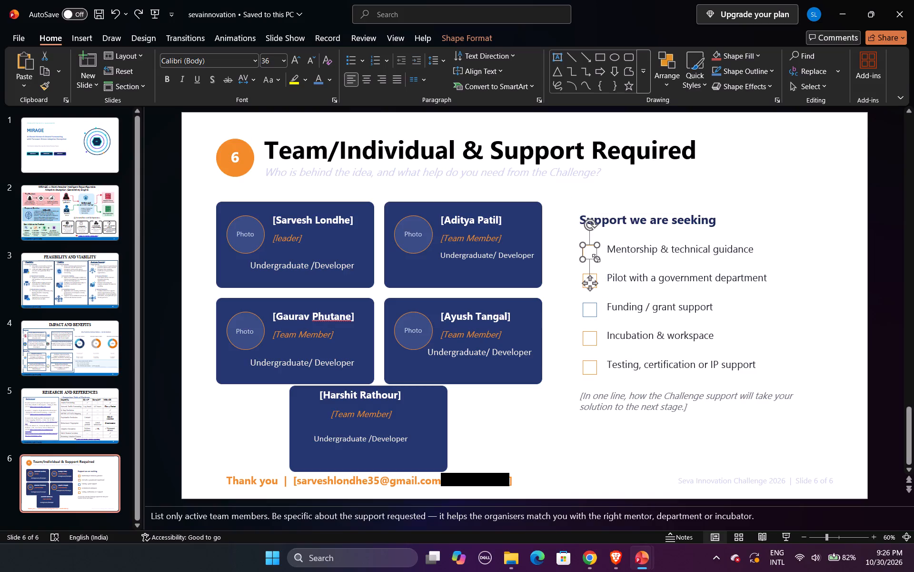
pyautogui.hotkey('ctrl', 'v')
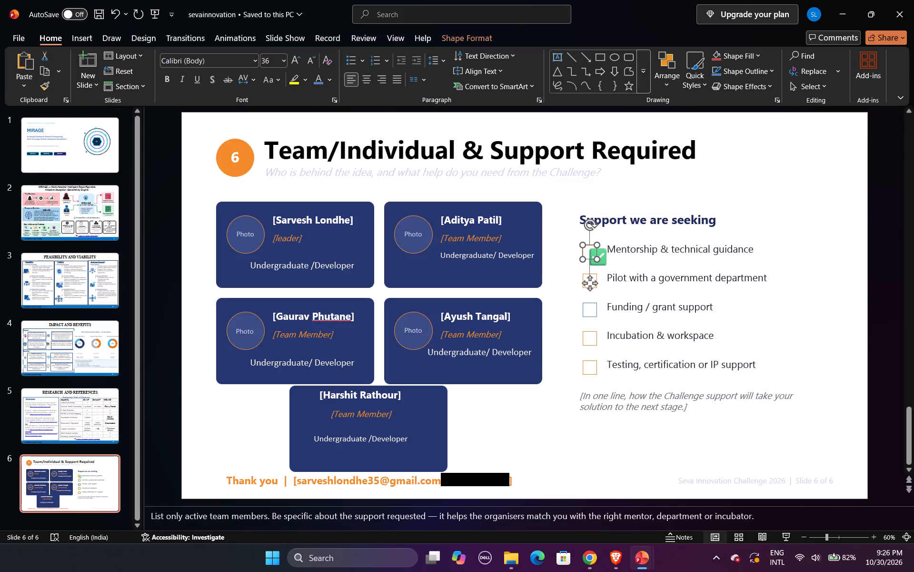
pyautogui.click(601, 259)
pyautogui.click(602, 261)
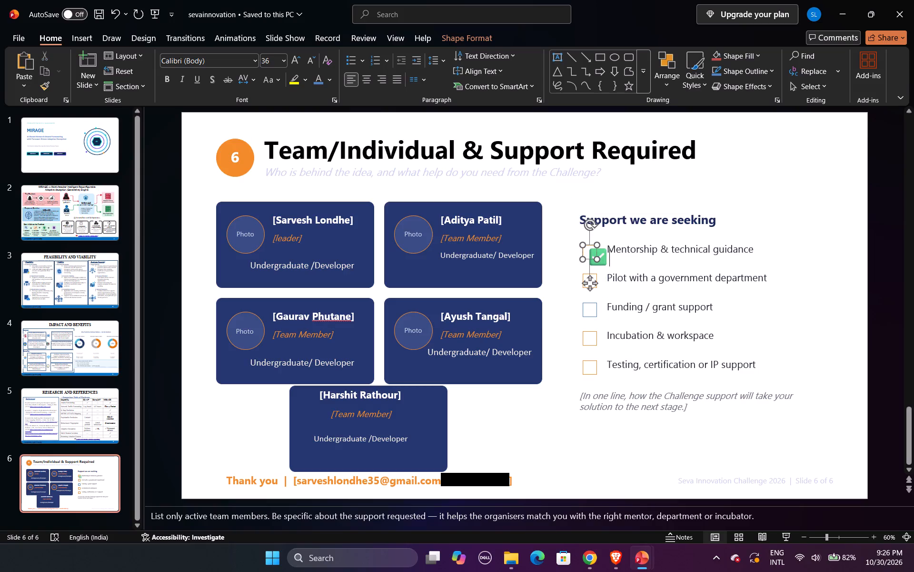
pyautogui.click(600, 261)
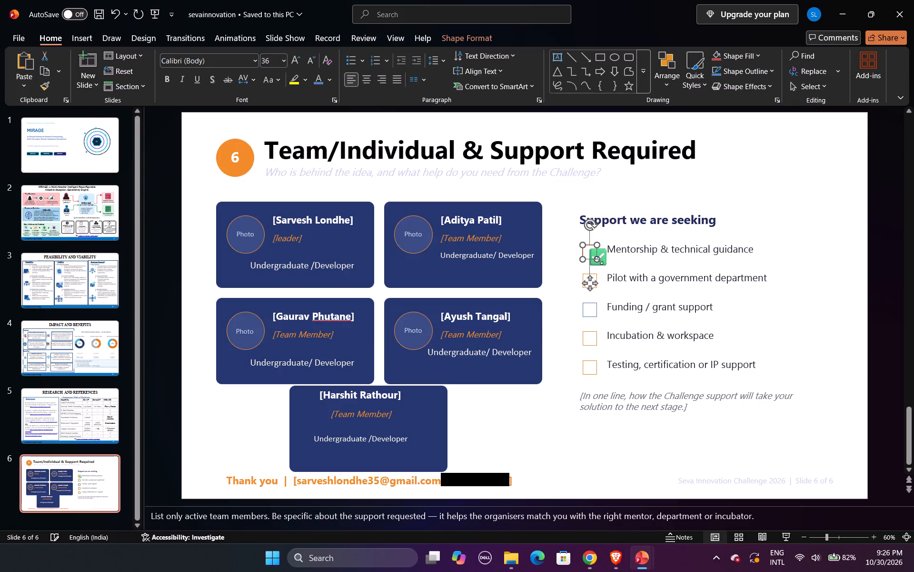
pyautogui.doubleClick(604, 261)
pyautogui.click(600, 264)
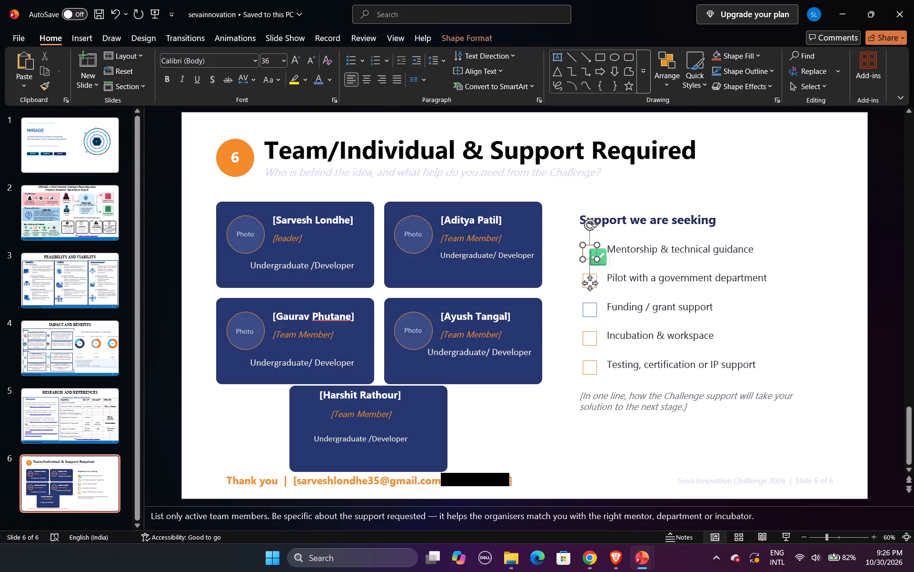
# Delete the checkbox beside Mentorship & technical guidance.
pyautogui.click(593, 284)
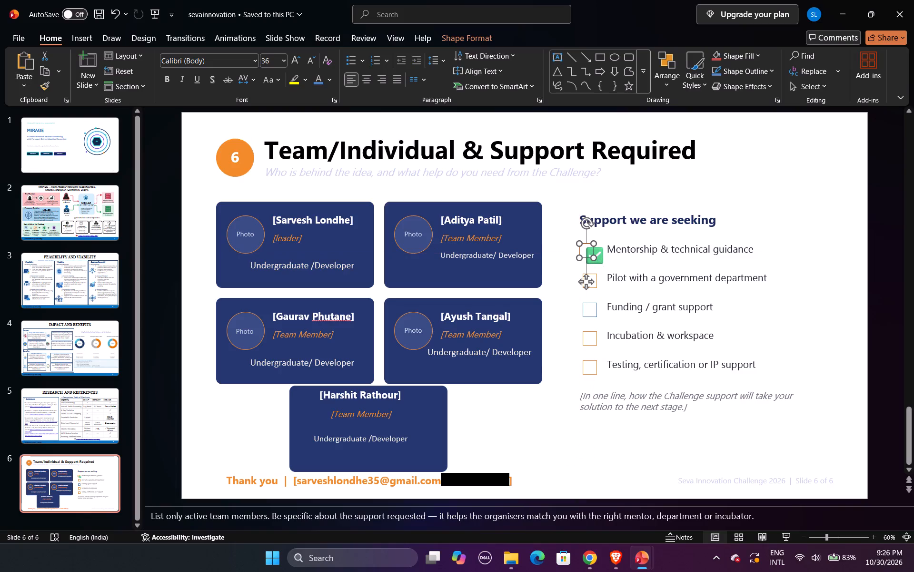
pyautogui.press('Delete')
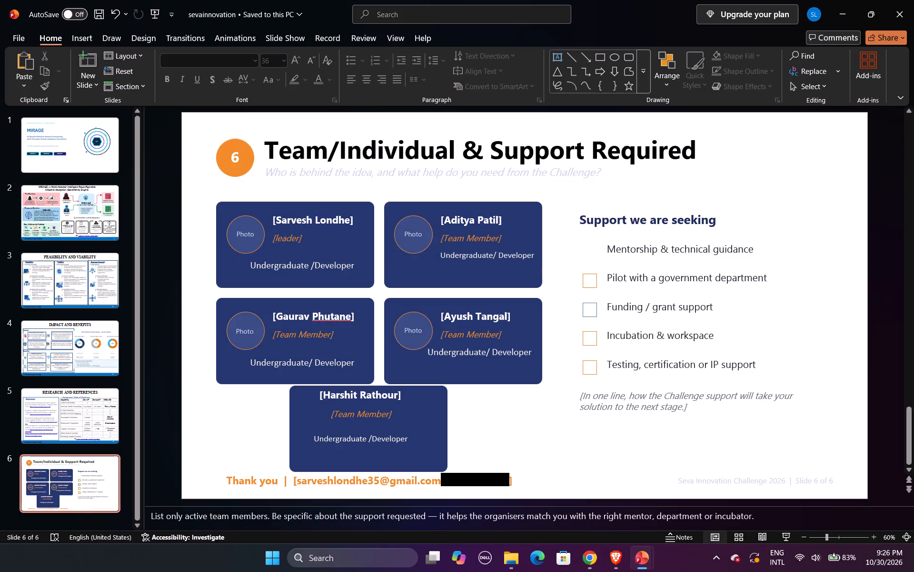
# Paste the green tick as its own text box, narrow the box to fit, and place it beside Mentorship & technical guidance.
pyautogui.hotkey('ctrl', 'v')
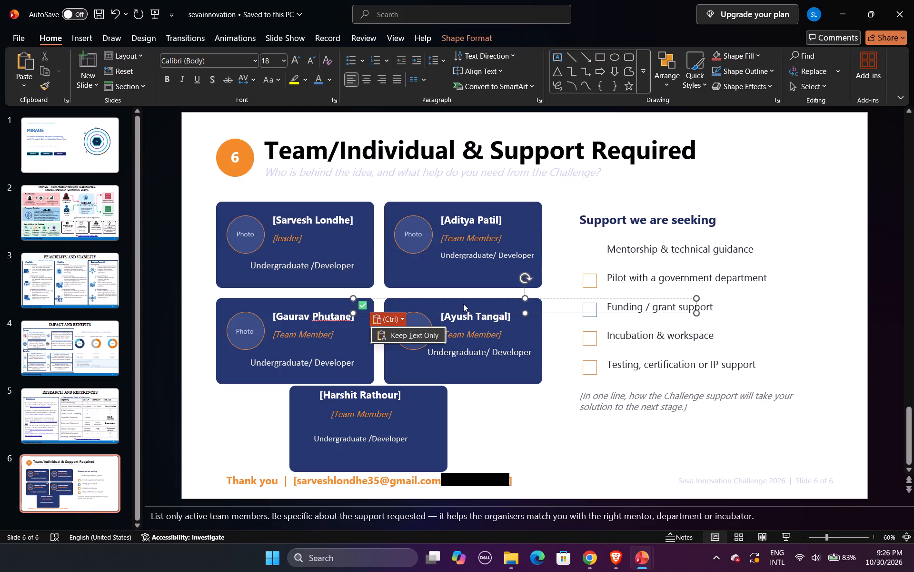
pyautogui.moveTo(417, 301); pyautogui.dragTo(458, 291)
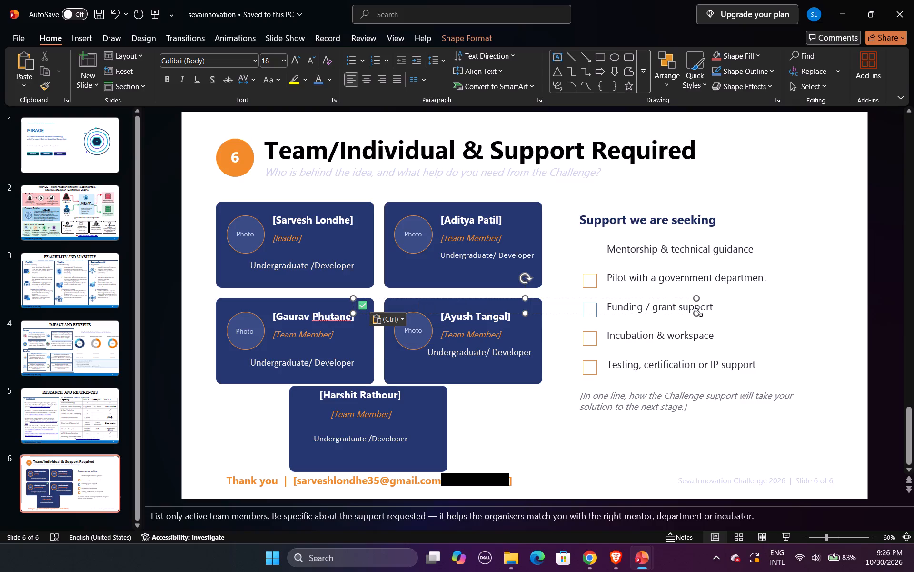
pyautogui.moveTo(697, 315); pyautogui.dragTo(693, 315)
pyautogui.moveTo(693, 315); pyautogui.dragTo(370, 315)
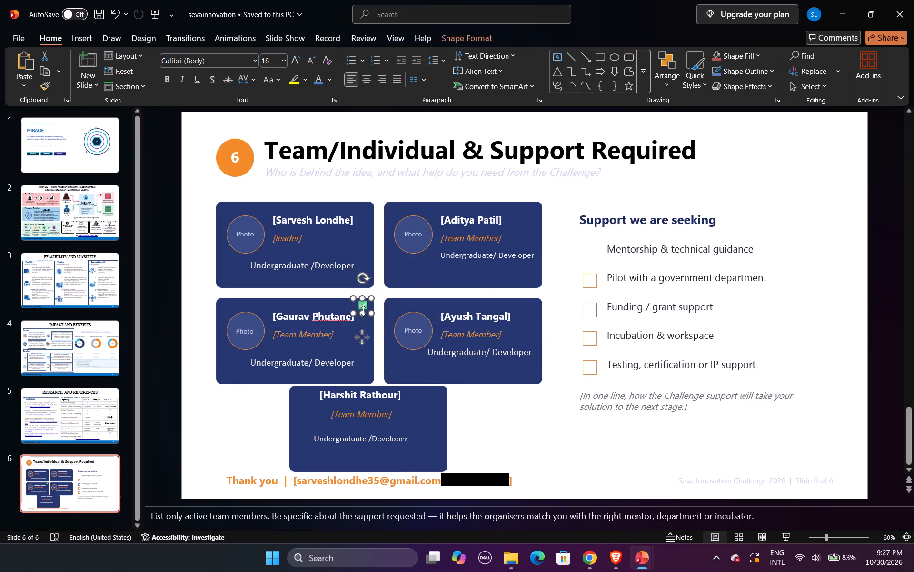
pyautogui.click(363, 311)
pyautogui.moveTo(364, 338); pyautogui.dragTo(570, 265)
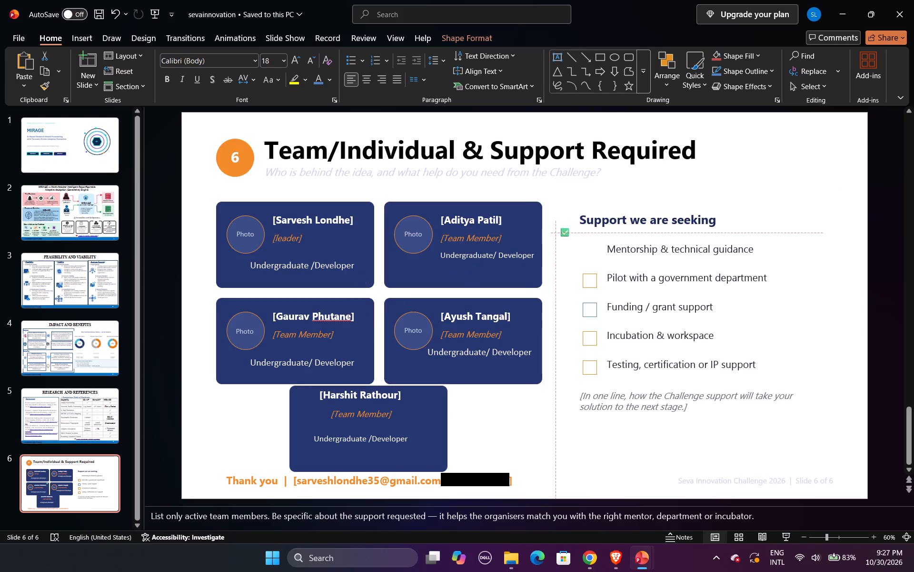
pyautogui.moveTo(570, 265); pyautogui.dragTo(588, 284)
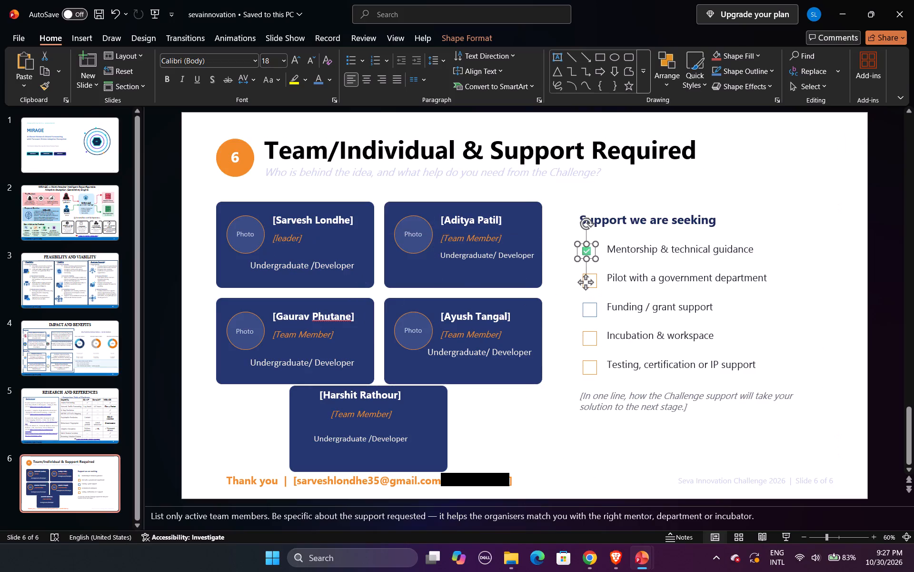
# Delete the checkboxes beside Pilot with a government department and Funding / grant support.
pyautogui.click(596, 288)
pyautogui.click(594, 285)
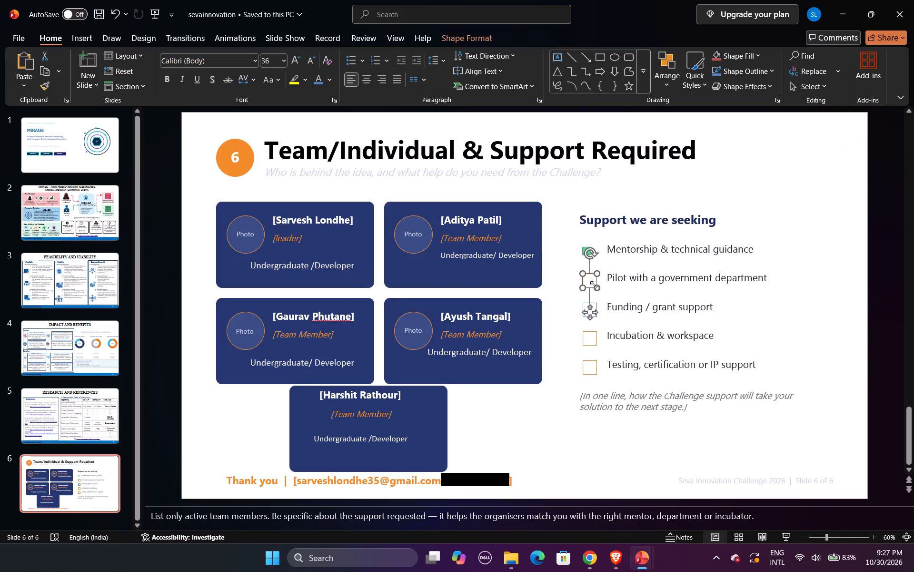
pyautogui.press('Delete')
pyautogui.click(587, 315)
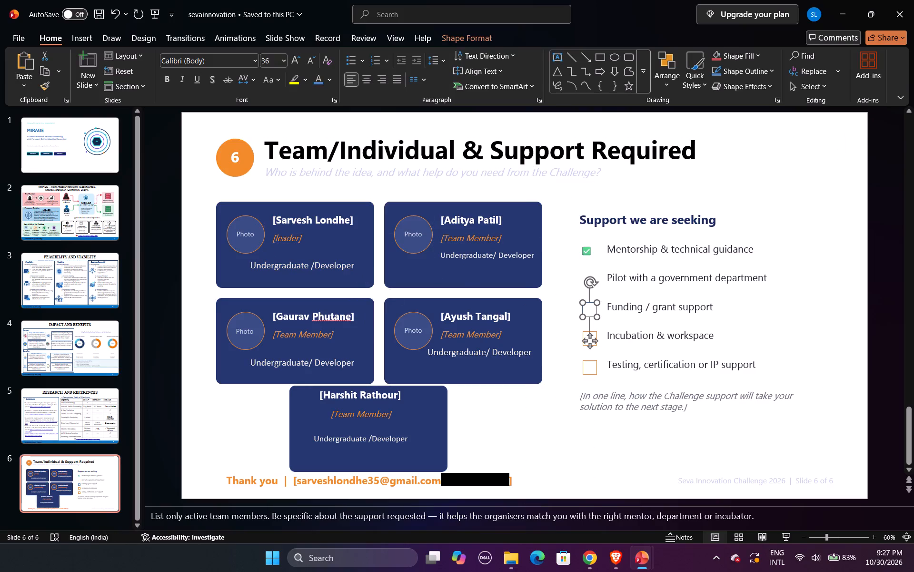
pyautogui.press('Delete')
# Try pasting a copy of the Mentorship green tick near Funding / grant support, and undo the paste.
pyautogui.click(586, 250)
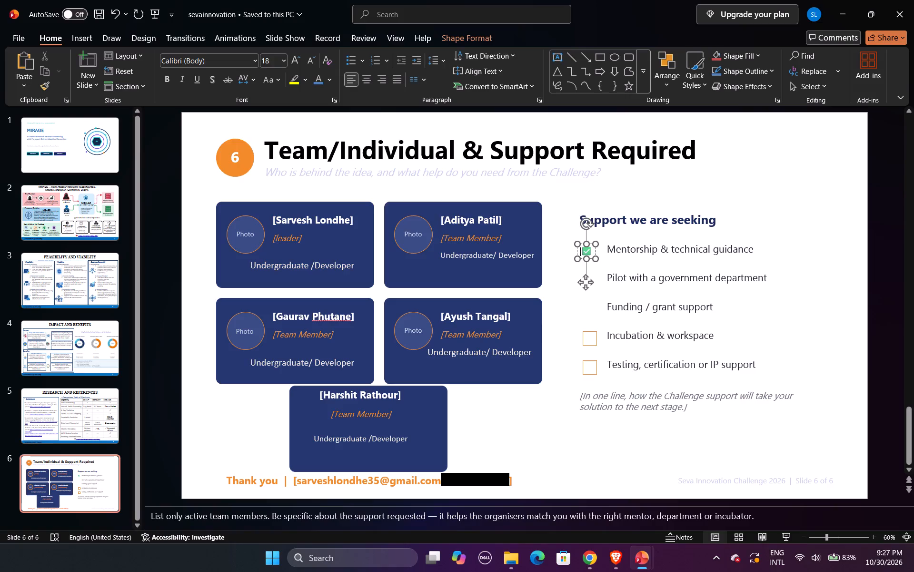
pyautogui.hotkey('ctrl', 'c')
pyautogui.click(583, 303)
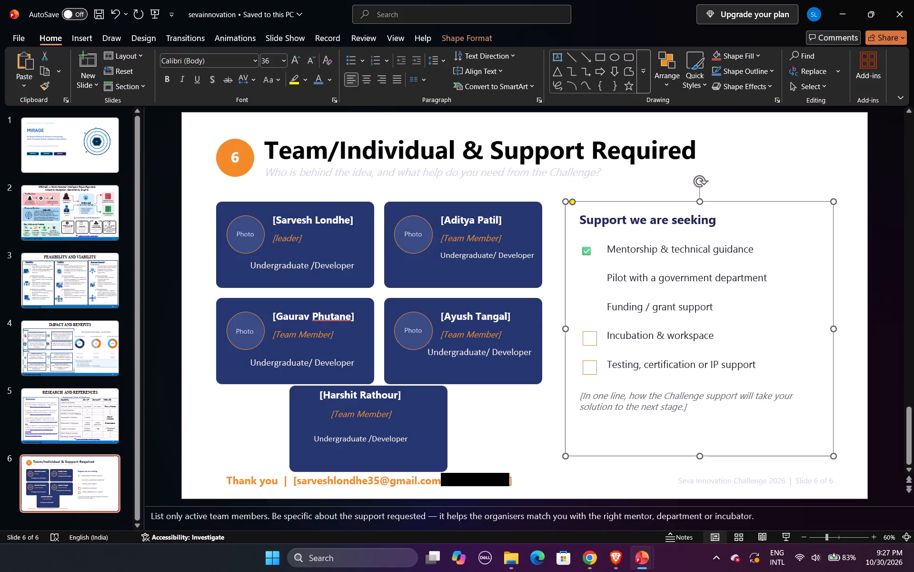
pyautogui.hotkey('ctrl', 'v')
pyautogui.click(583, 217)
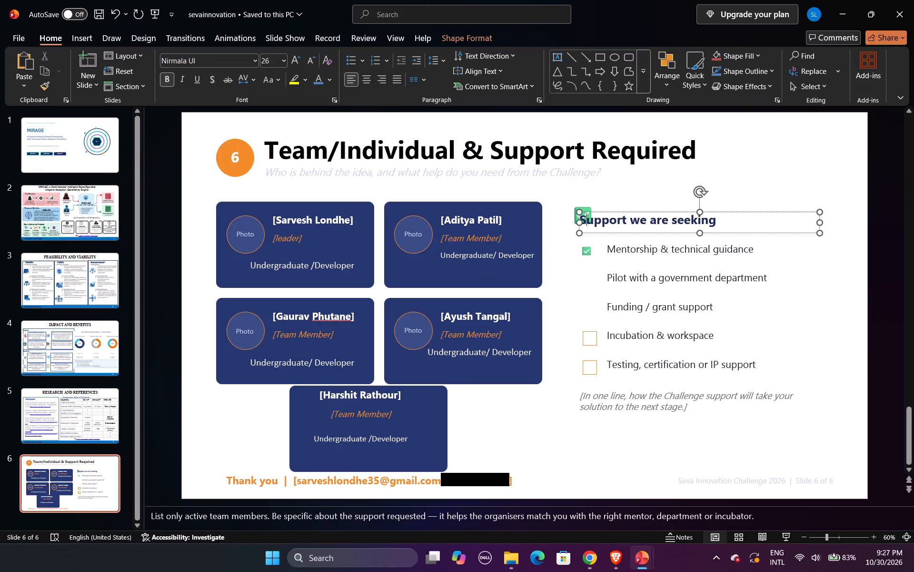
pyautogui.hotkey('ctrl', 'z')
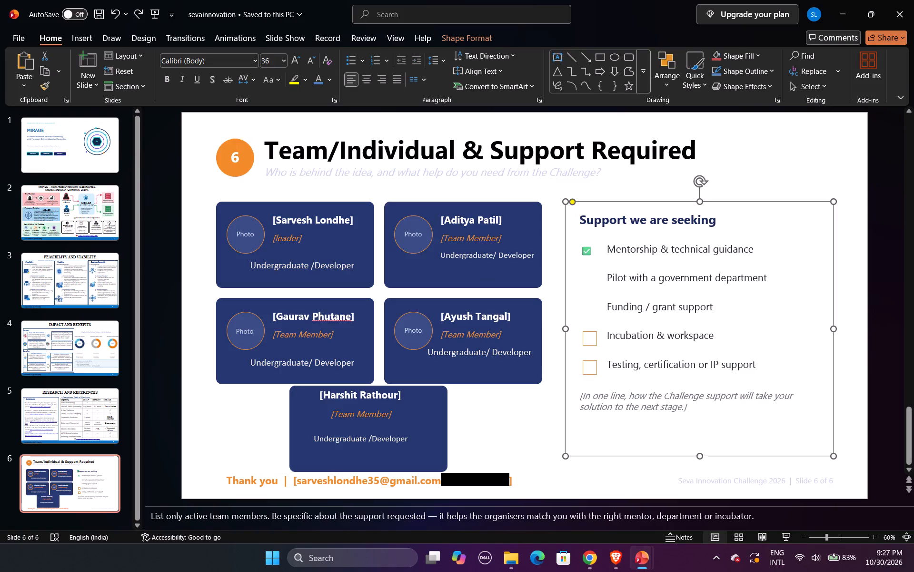
# Copy the green tick beside Mentorship & technical guidance and place the copy beside Funding / grant support.
pyautogui.click(585, 251)
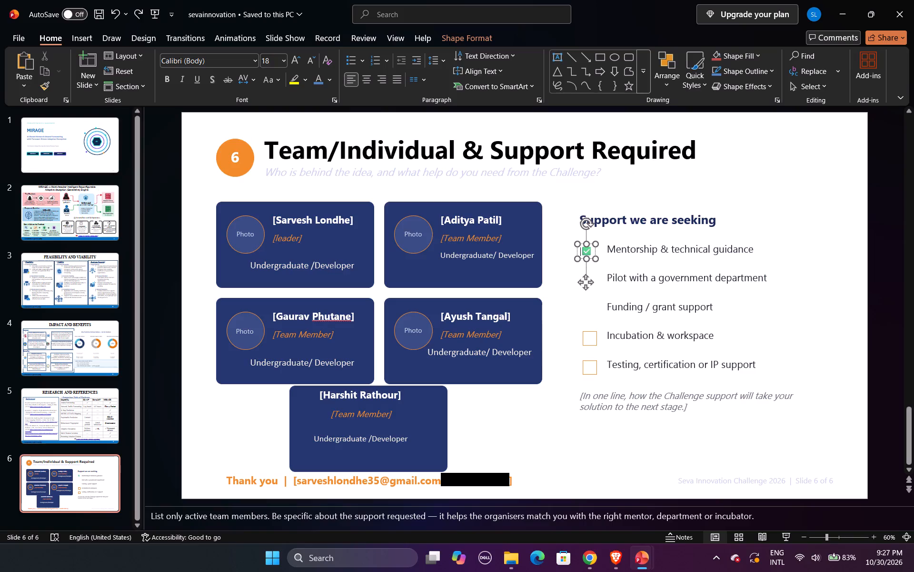
pyautogui.rightClick(586, 256)
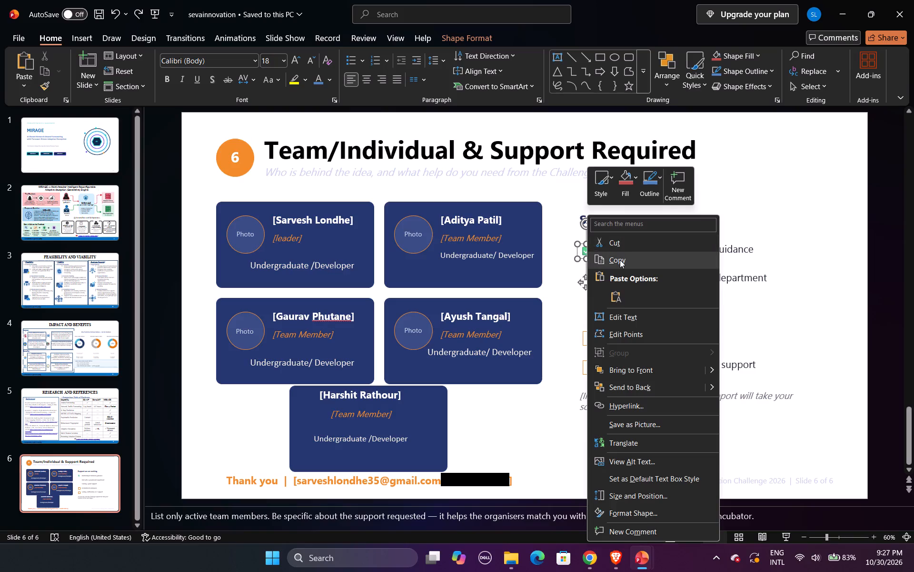
pyautogui.click(620, 260)
pyautogui.click(583, 288)
pyautogui.click(583, 306)
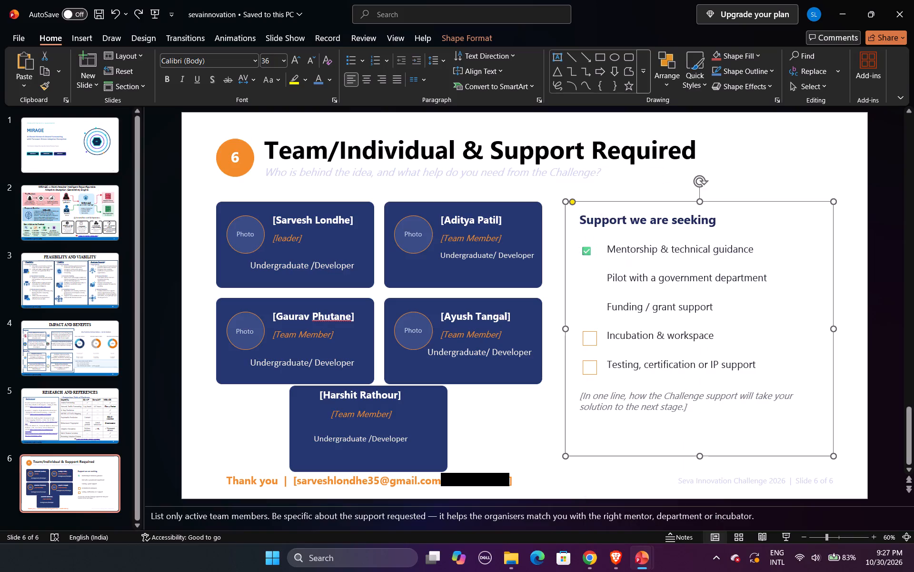
pyautogui.hotkey('ctrl', 'v')
pyautogui.moveTo(595, 292); pyautogui.dragTo(590, 317)
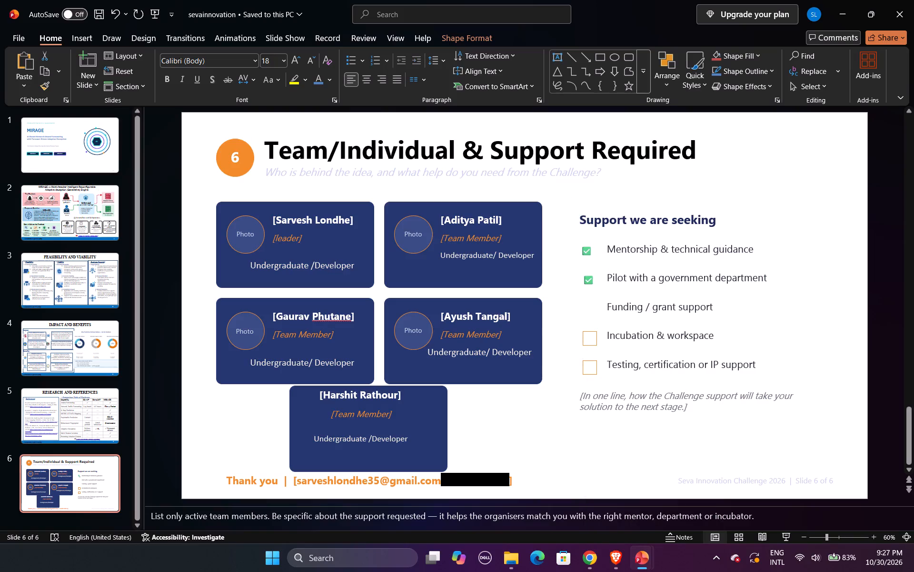
pyautogui.moveTo(590, 317); pyautogui.dragTo(591, 343)
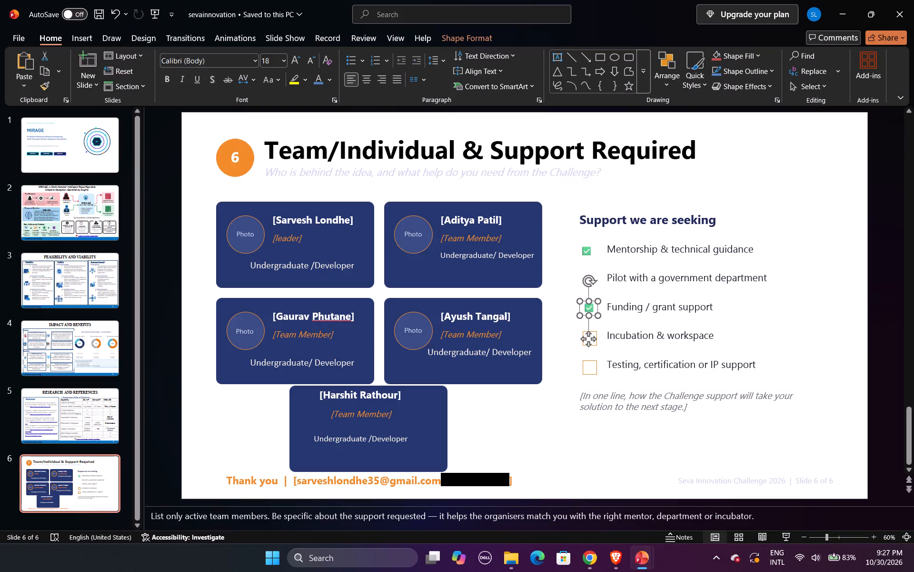
# Copy the empty checkbox beside Testing, certification or IP support and place the copy beside Pilot with a government department.
pyautogui.click(587, 370)
pyautogui.hotkey('ctrl', 'c')
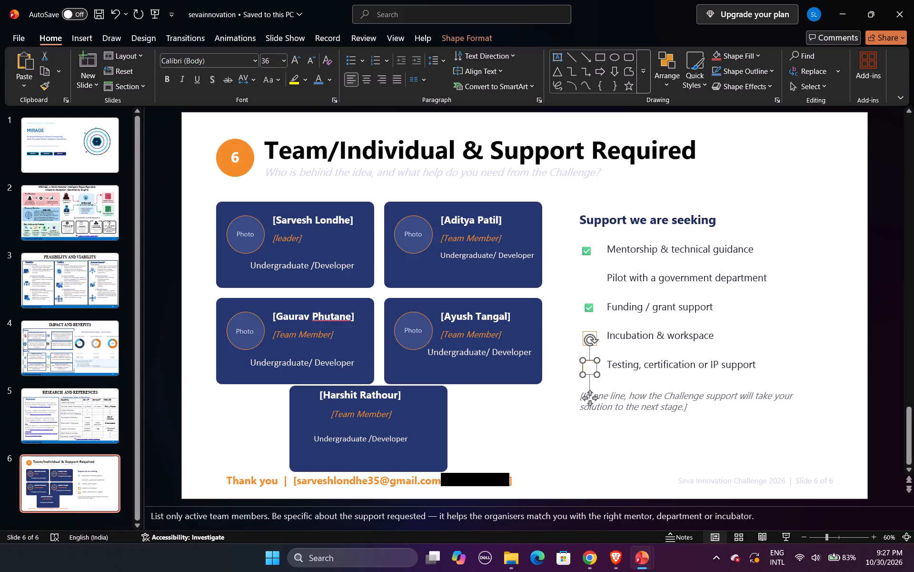
pyautogui.click(581, 290)
pyautogui.hotkey('ctrl', 'v')
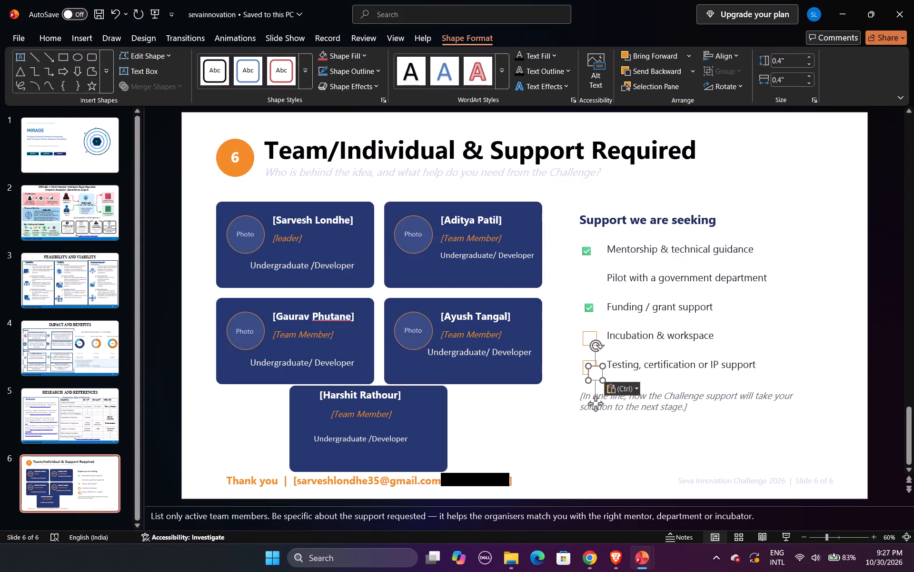
pyautogui.moveTo(596, 411); pyautogui.dragTo(586, 320)
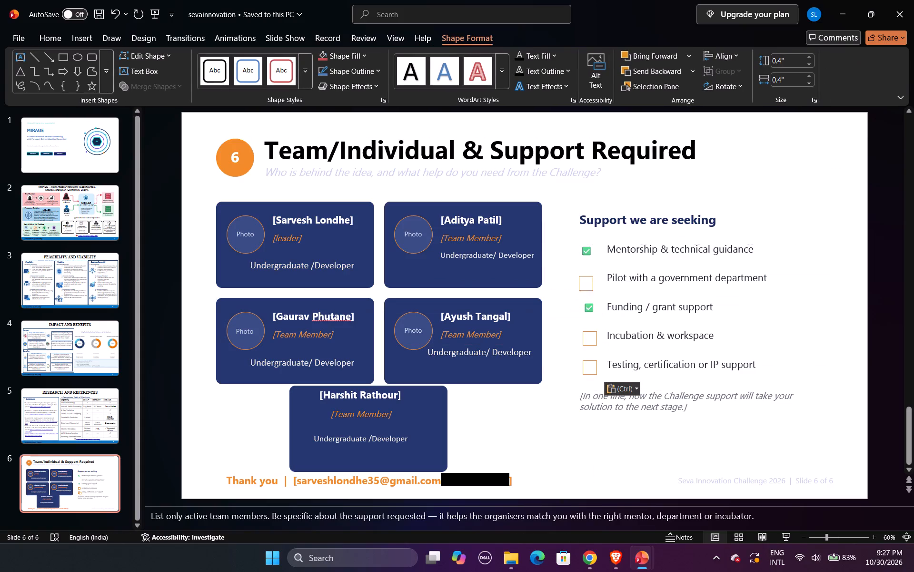
pyautogui.moveTo(586, 320); pyautogui.dragTo(587, 320)
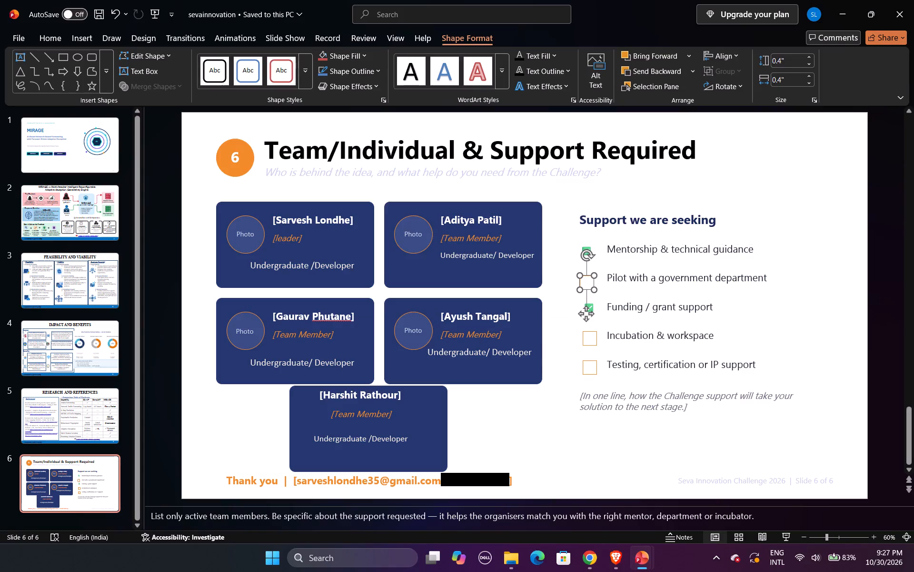
# Replace the one-line support placeholder on slide 6 with the Proposed Solution paragraph copied from slide 2.
pyautogui.moveTo(585, 395); pyautogui.dragTo(675, 410)
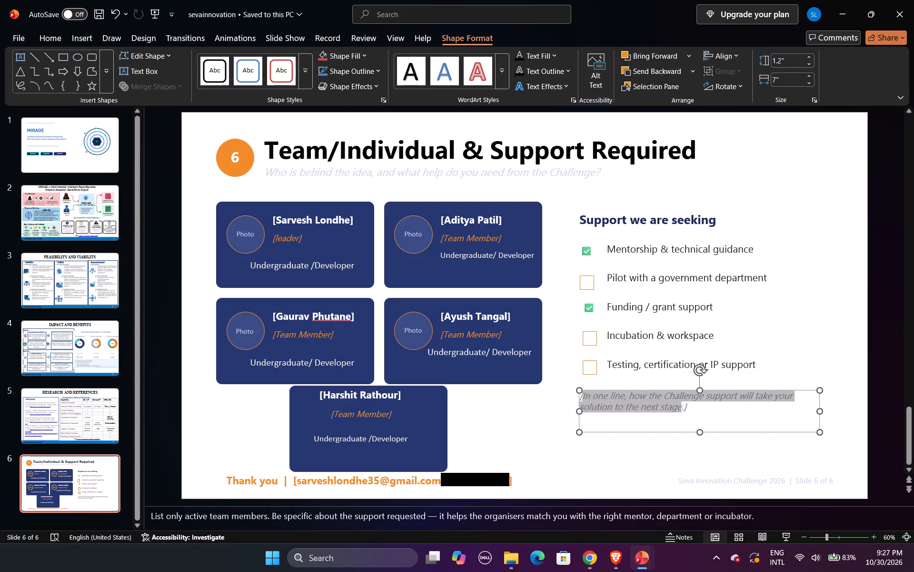
pyautogui.moveTo(675, 410); pyautogui.dragTo(675, 410)
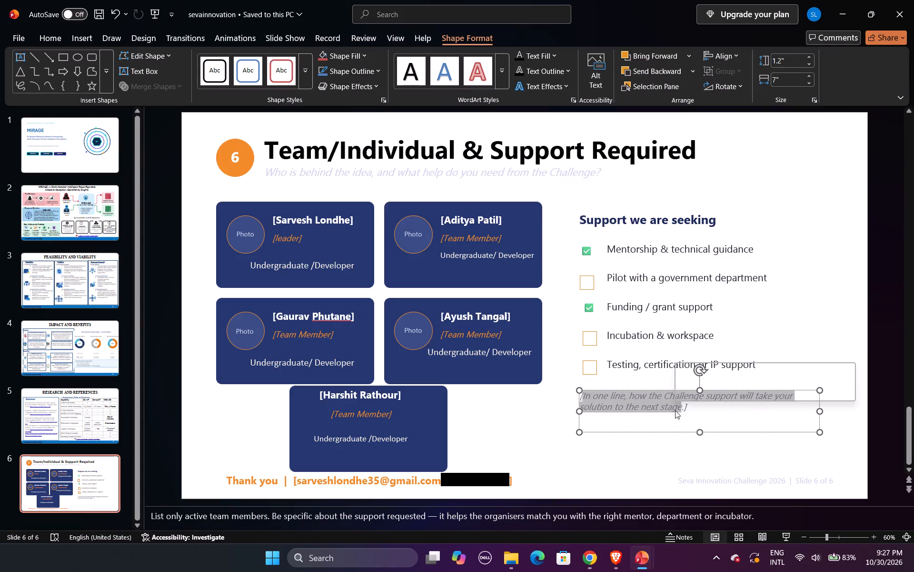
pyautogui.click(73, 225)
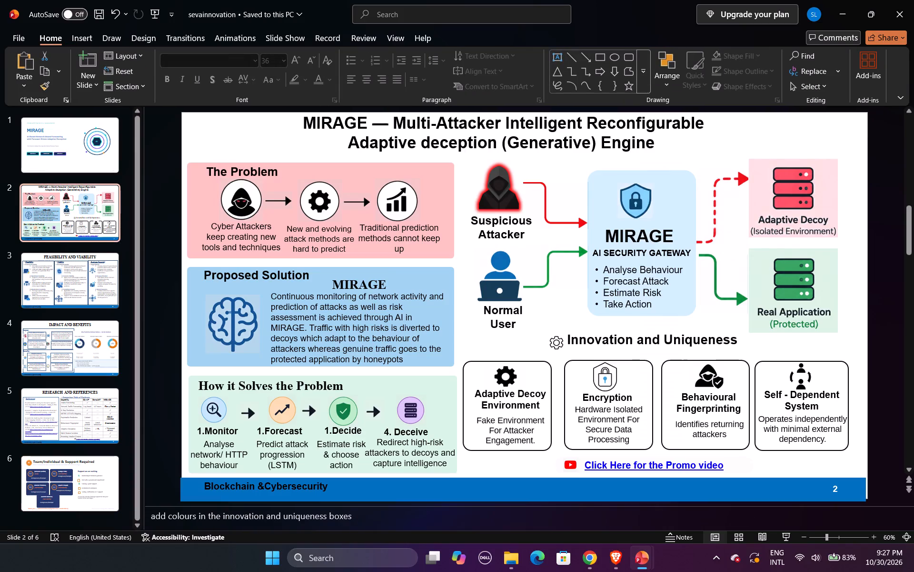
pyautogui.moveTo(272, 294); pyautogui.dragTo(400, 357)
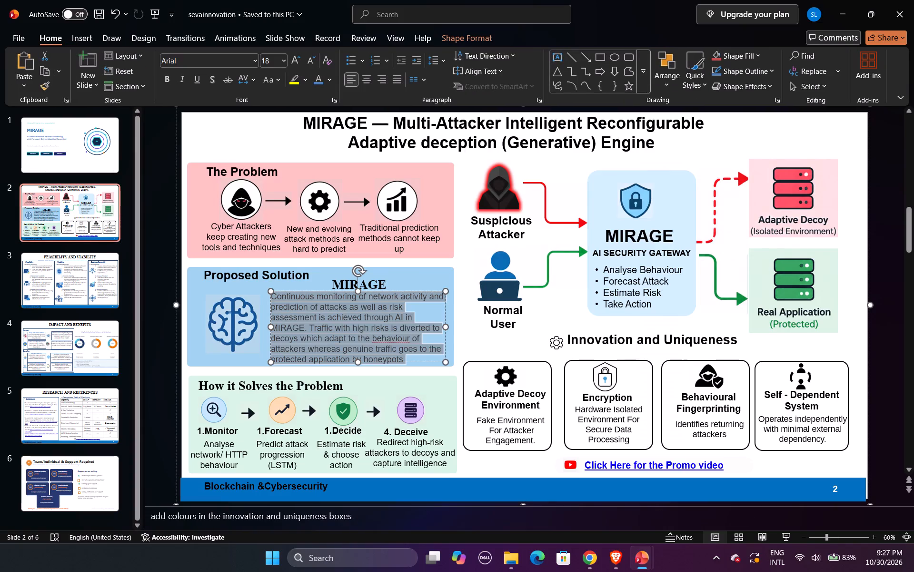
pyautogui.moveTo(400, 357); pyautogui.dragTo(405, 362)
pyautogui.hotkey('ctrl', 'c')
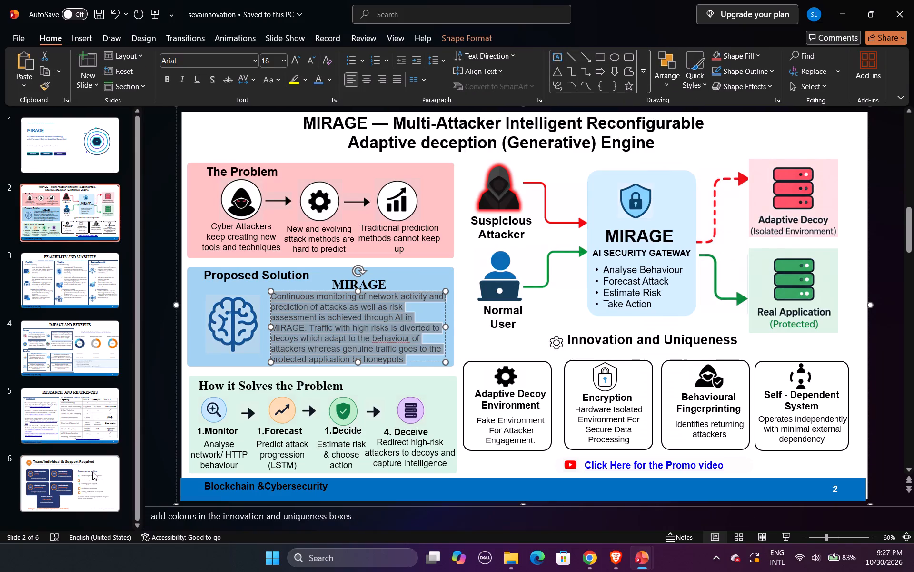
pyautogui.click(85, 492)
pyautogui.moveTo(584, 398); pyautogui.dragTo(677, 407)
pyautogui.hotkey('ctrl', 'v')
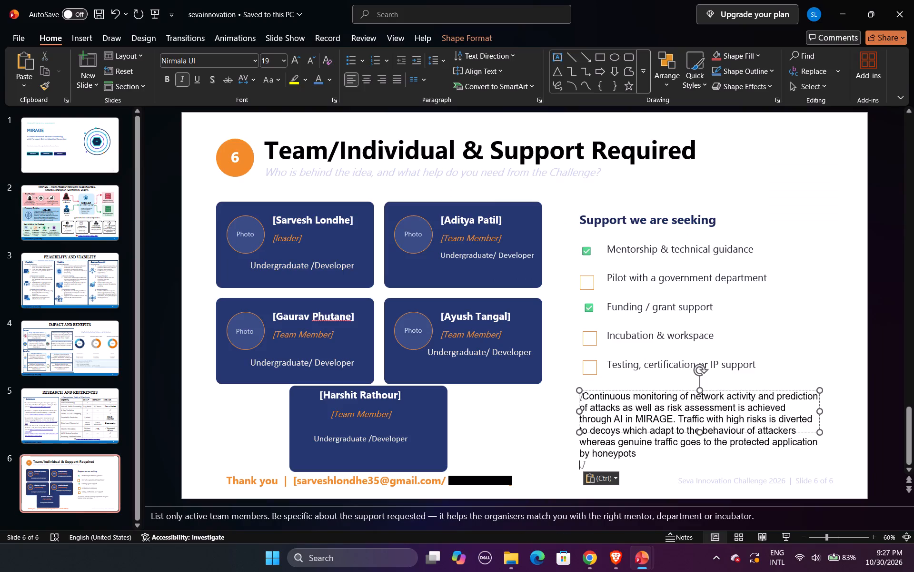
# Delete the leftover square brackets around the pasted solution paragraph.
pyautogui.click(611, 458)
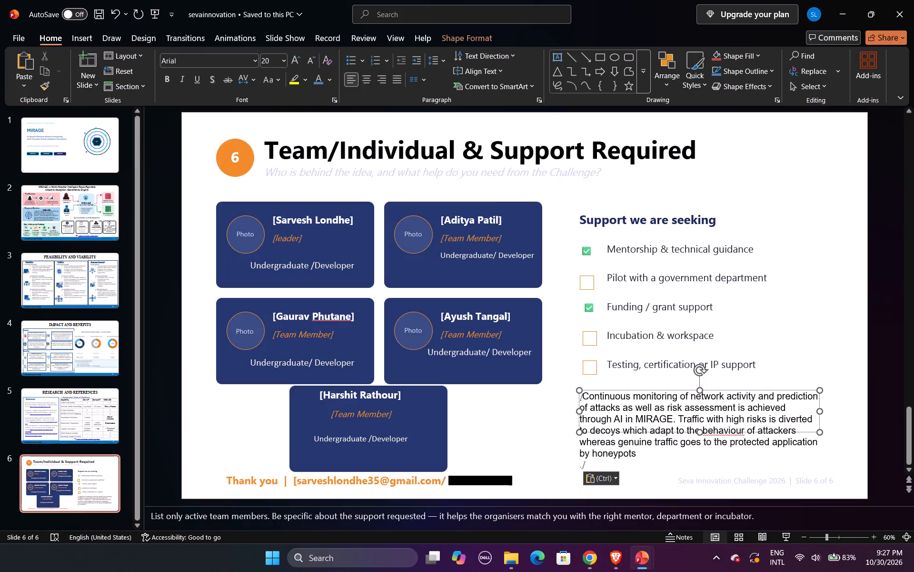
pyautogui.click(588, 468)
pyautogui.press('BackSpace')
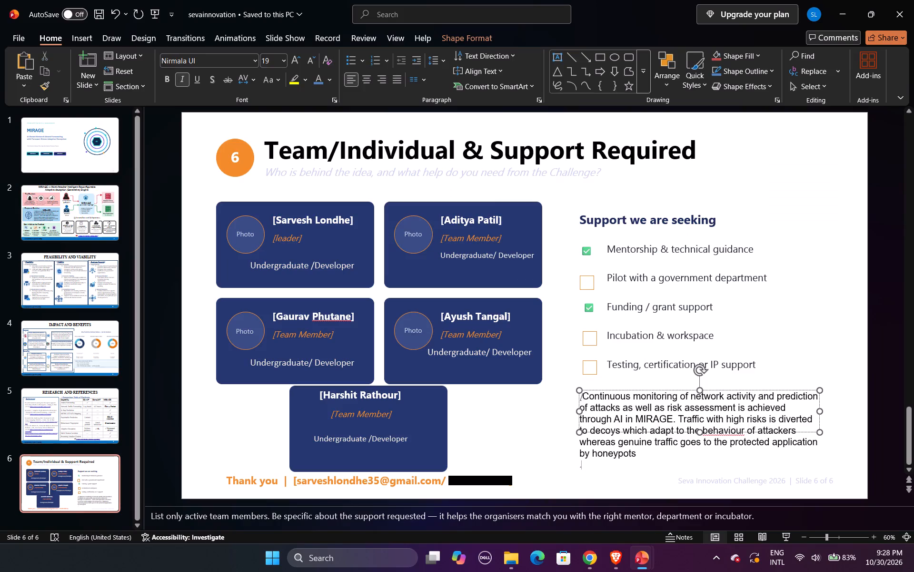
pyautogui.click(584, 398)
pyautogui.press('BackSpace')
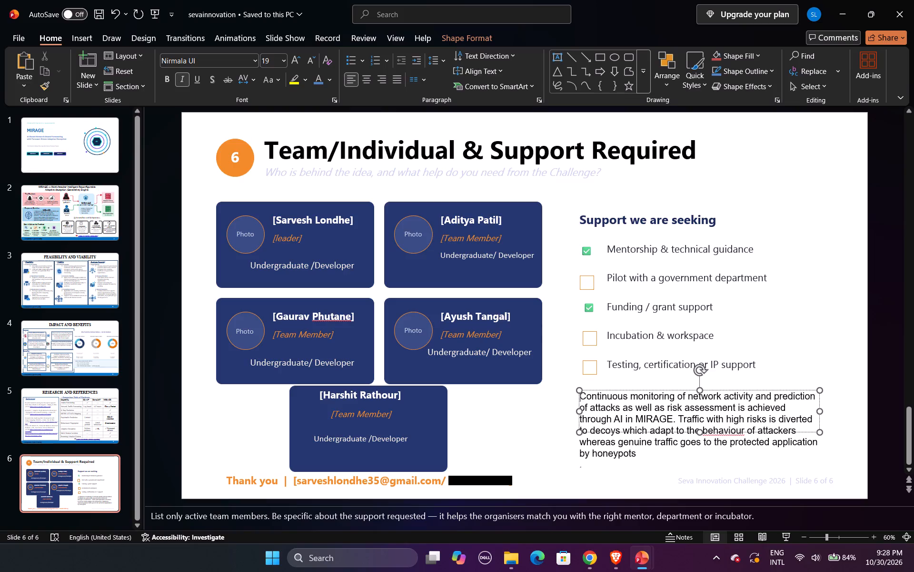
# Enlarge the solution paragraph's text box downward and slightly wider to fit its text.
pyautogui.doubleClick(576, 431)
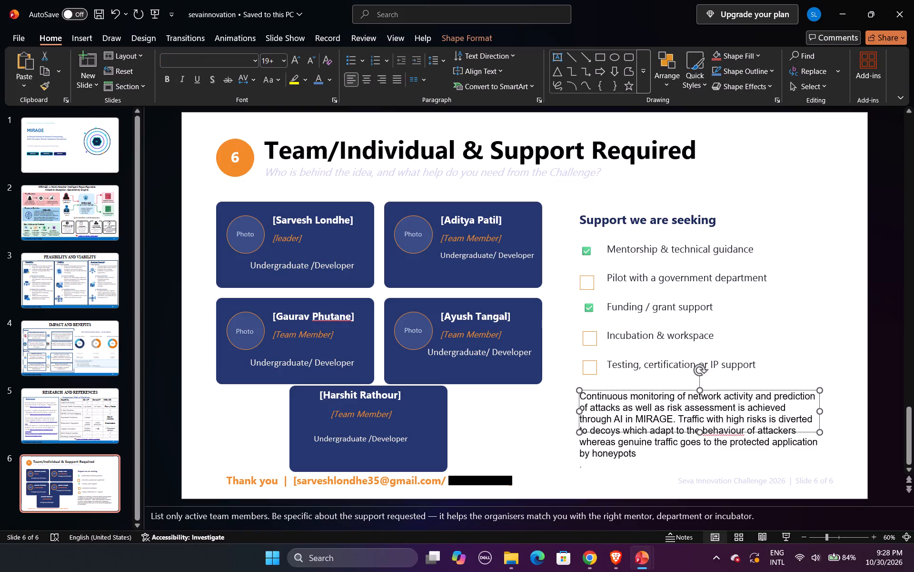
pyautogui.click(613, 459)
pyautogui.moveTo(818, 433); pyautogui.dragTo(827, 466)
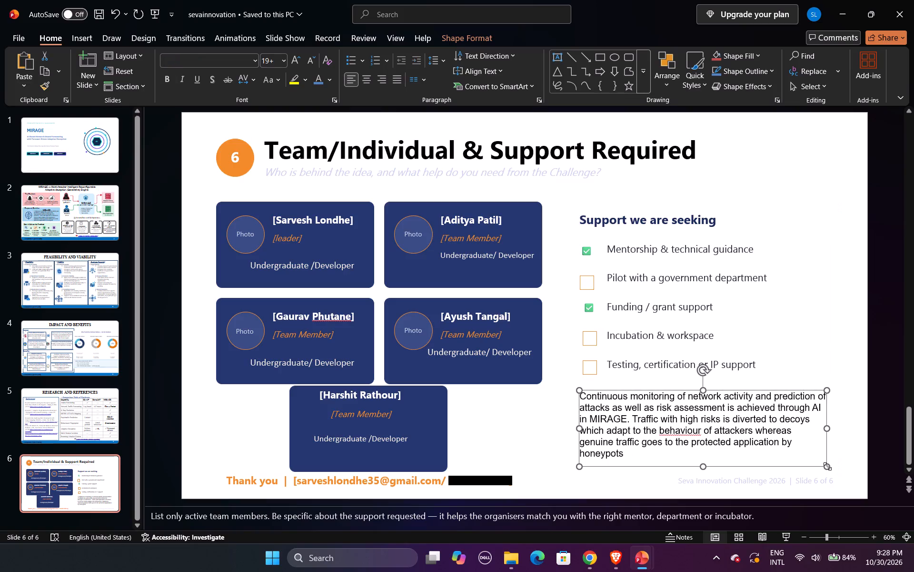
pyautogui.click(579, 439)
pyautogui.click(528, 438)
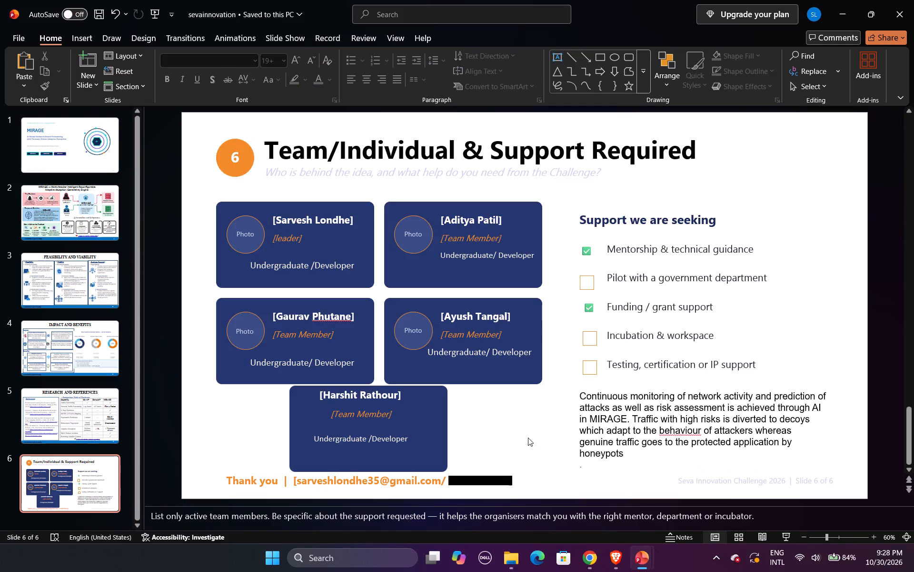
# Save the presentation, checking the title slide and returning to slide 6.
pyautogui.hotkey('ctrl', 's')
pyautogui.scroll(4, 68, 221)
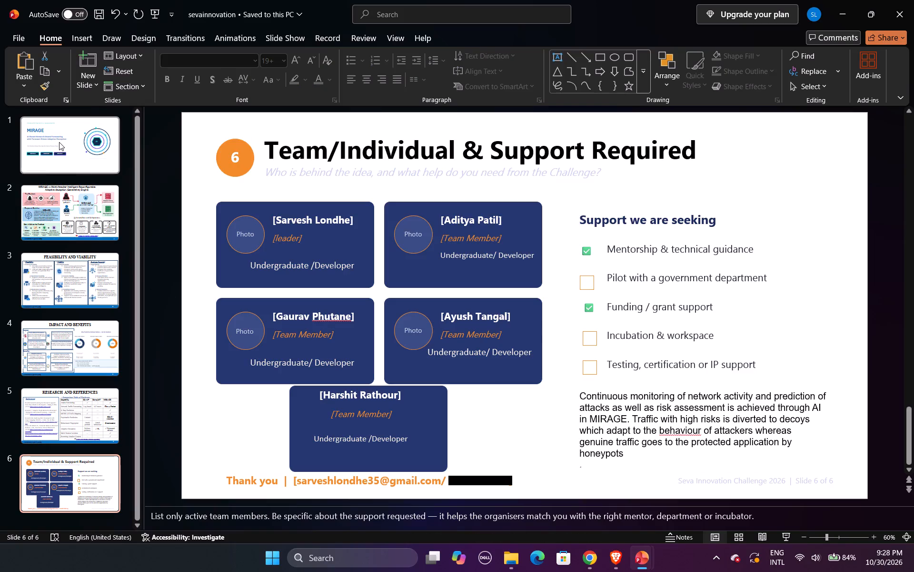
pyautogui.hotkey('ctrl', 's')
pyautogui.click(59, 142)
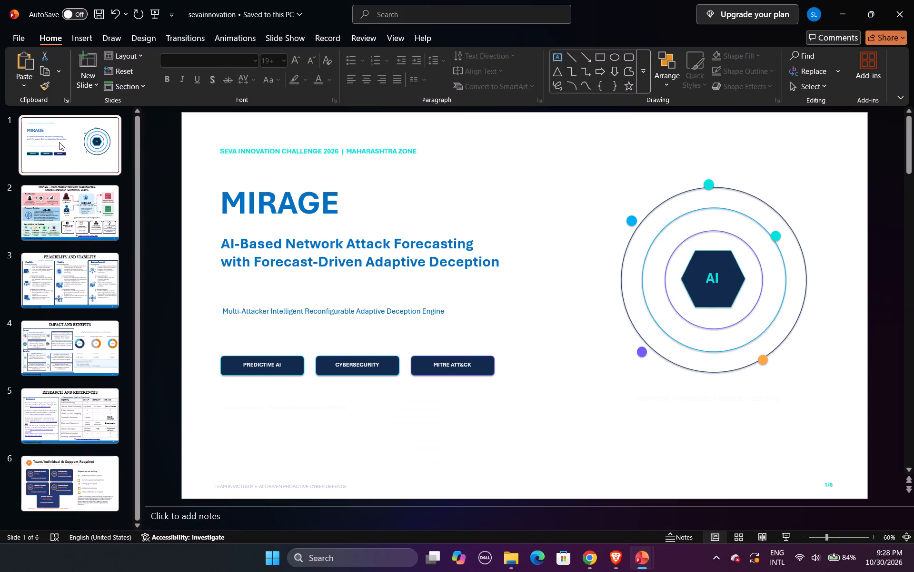
pyautogui.click(63, 467)
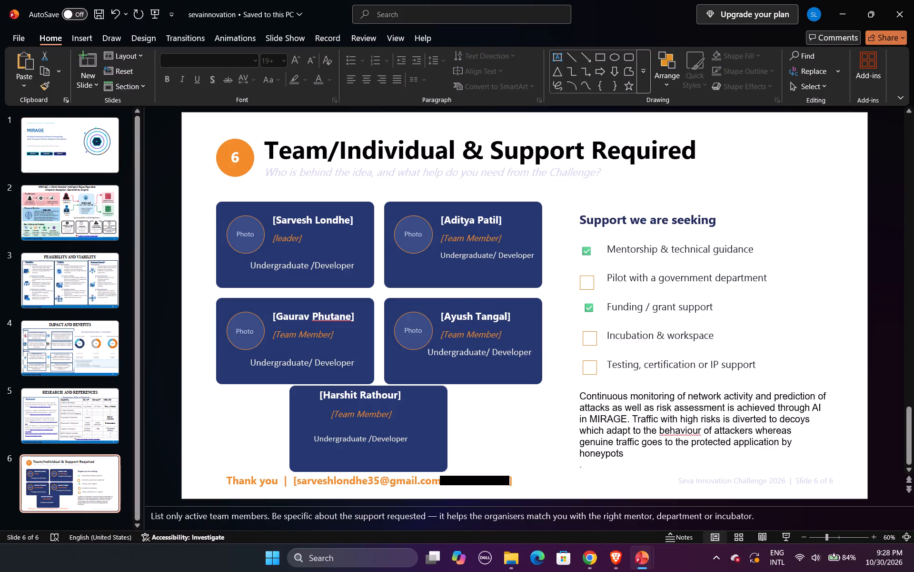
pyautogui.hotkey('ctrl', 's')
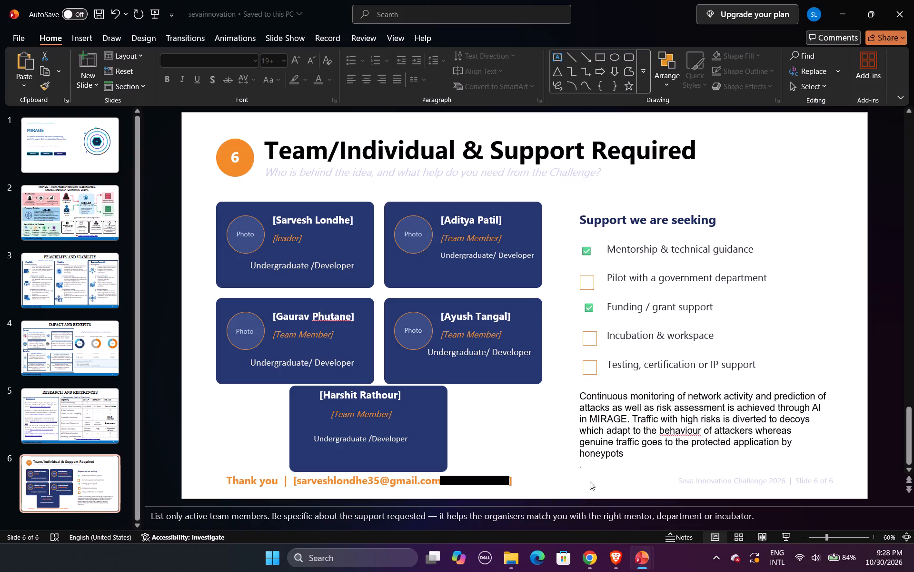
# Switch to Chrome and review the Seva application form's questions back up to the "Your understanding of the problem" field.
pyautogui.click(587, 558)
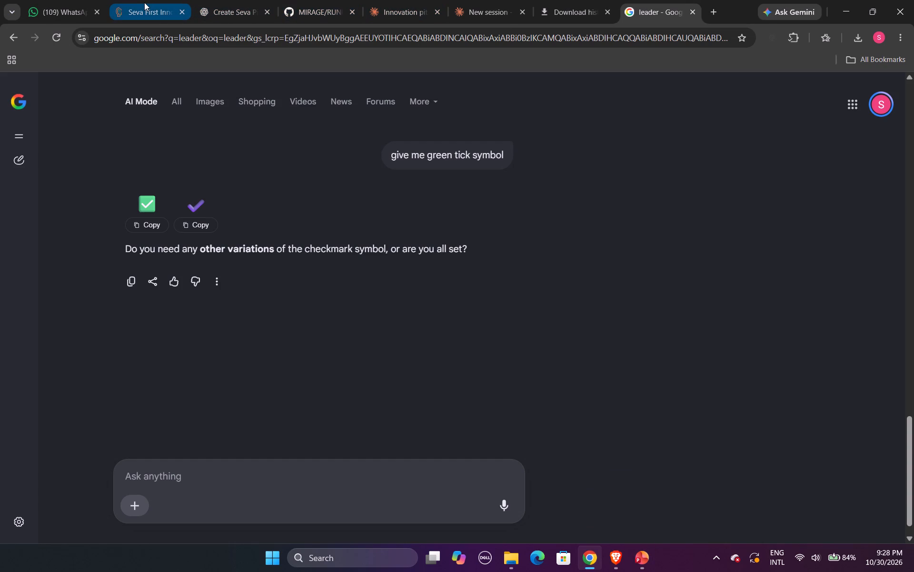
pyautogui.click(144, 2)
pyautogui.scroll(2, 311, 242)
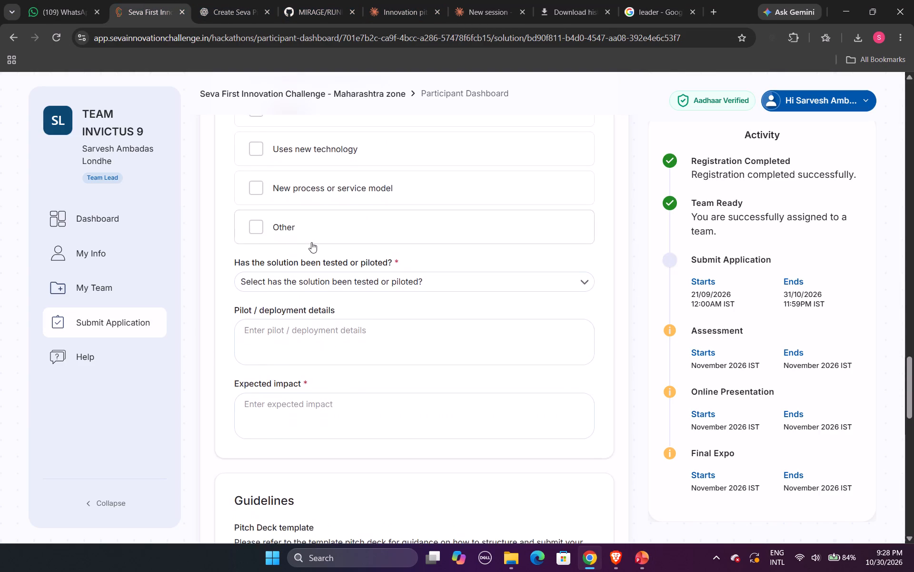
pyautogui.scroll(5, 311, 242)
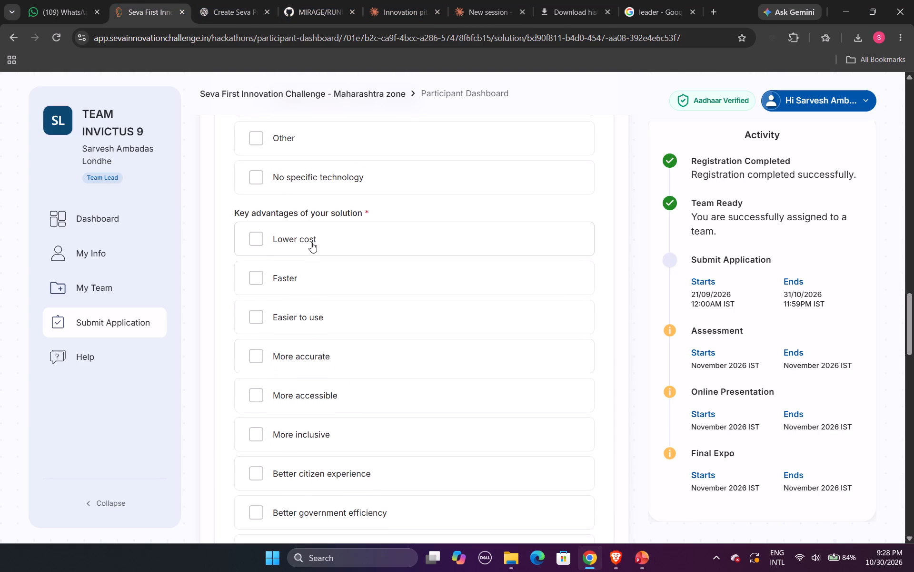
pyautogui.scroll(6, 304, 255)
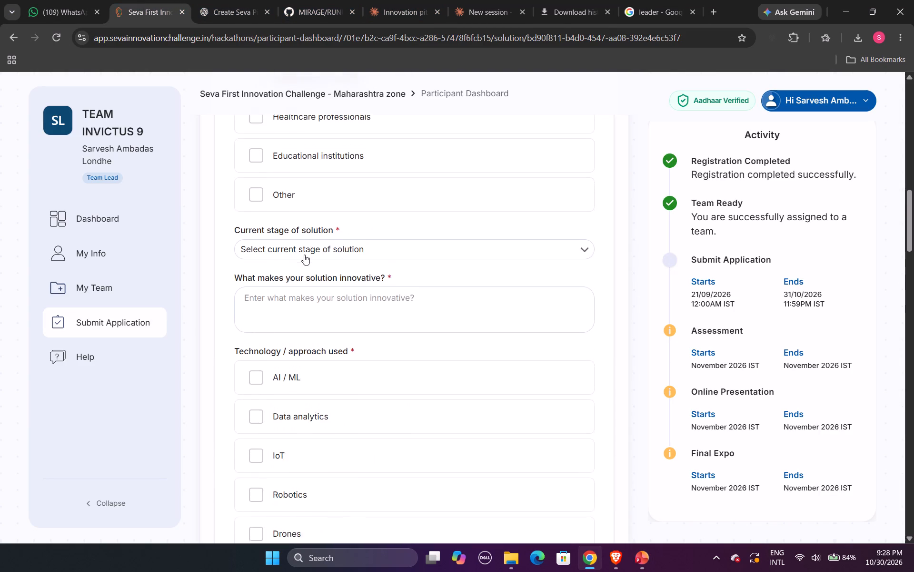
pyautogui.scroll(2, 304, 255)
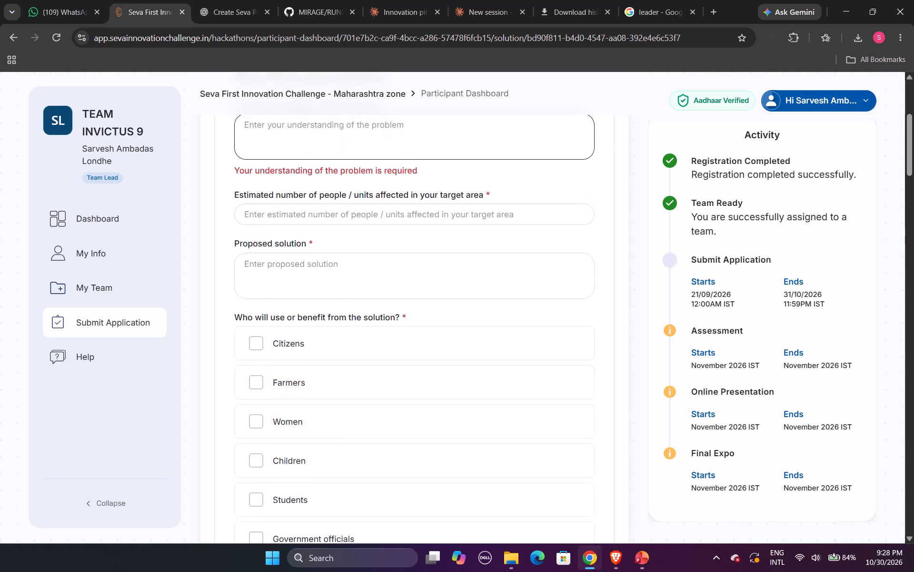
pyautogui.scroll(2, 328, 245)
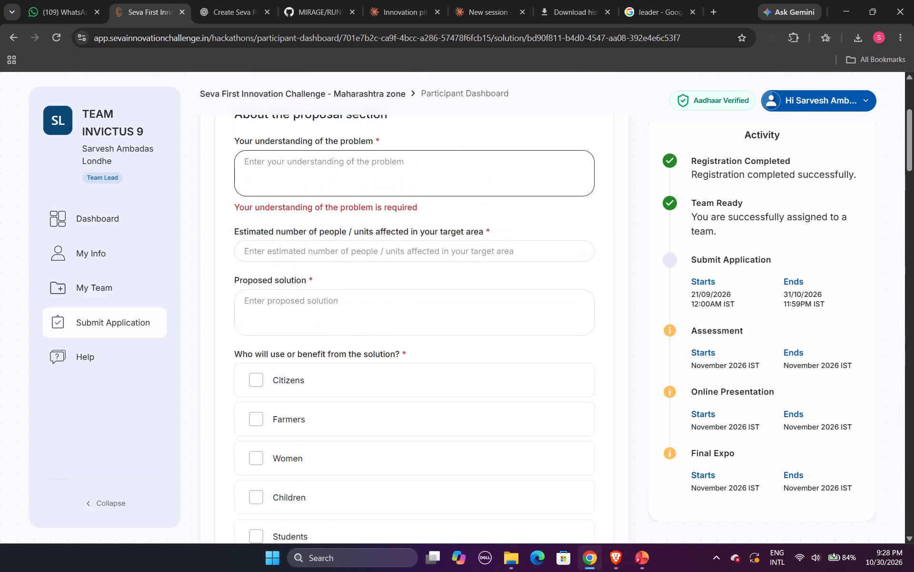
pyautogui.scroll(1, 338, 188)
pyautogui.click(338, 224)
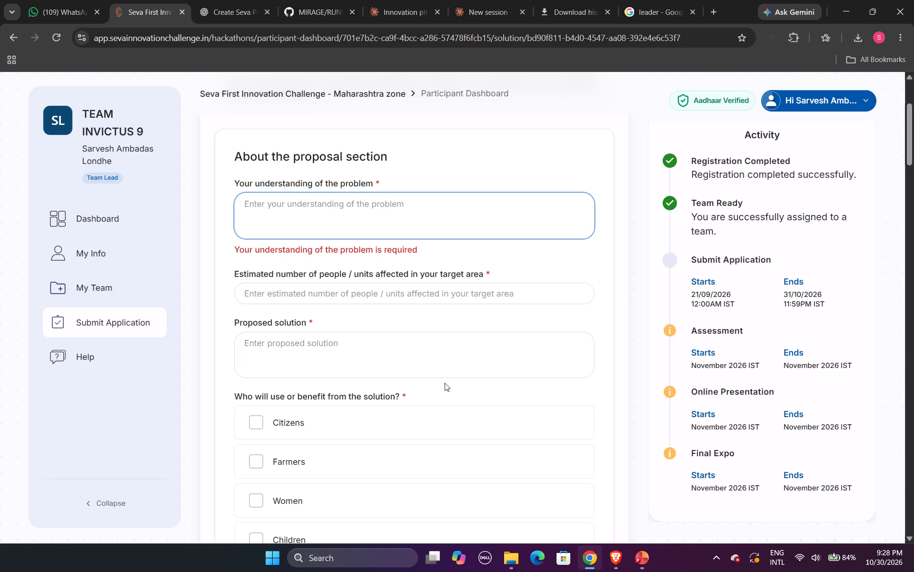
# Switch to the sevainnovation presentation in PowerPoint and copy the Proposed Solution paragraph on slide 2.
pyautogui.click(637, 561)
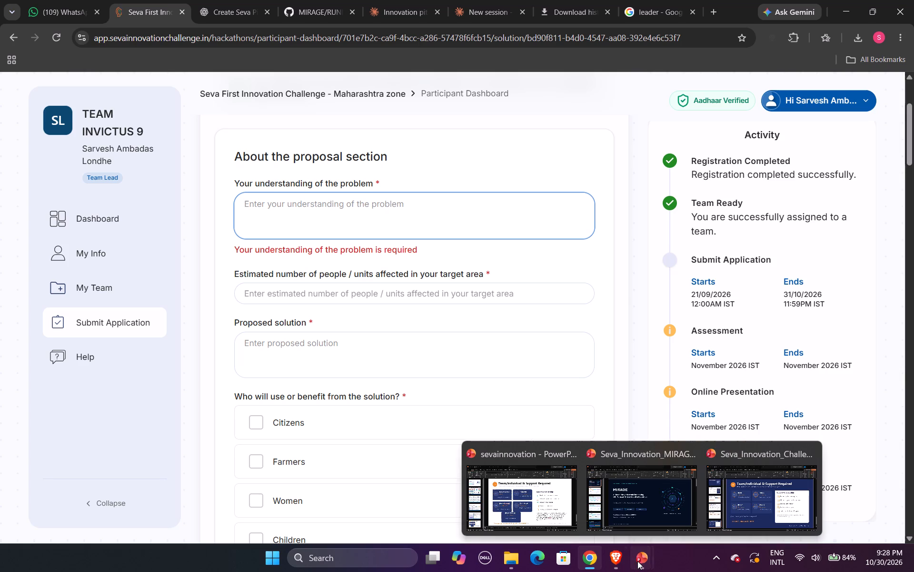
pyautogui.click(540, 515)
pyautogui.click(45, 211)
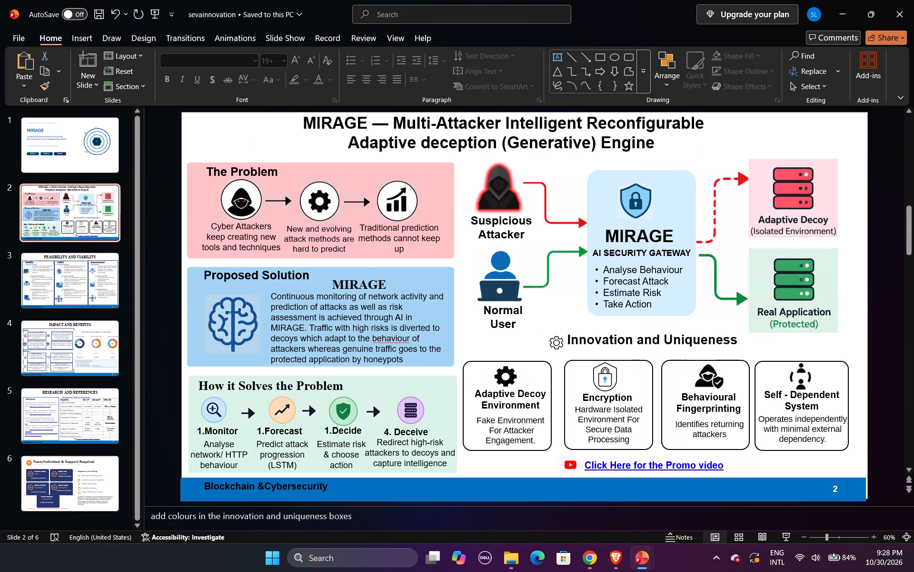
pyautogui.moveTo(273, 301); pyautogui.dragTo(422, 360)
pyautogui.hotkey('ctrl', 'c')
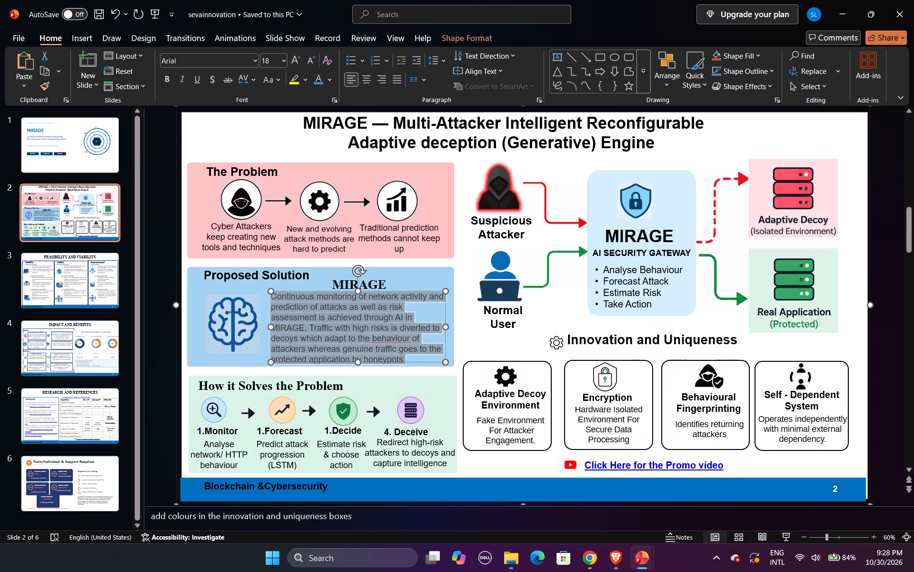
# Copy the "Cyber Attackers keep creating new tools and techniques" text from The Problem section of slide 2.
pyautogui.moveTo(398, 123); pyautogui.dragTo(557, 154)
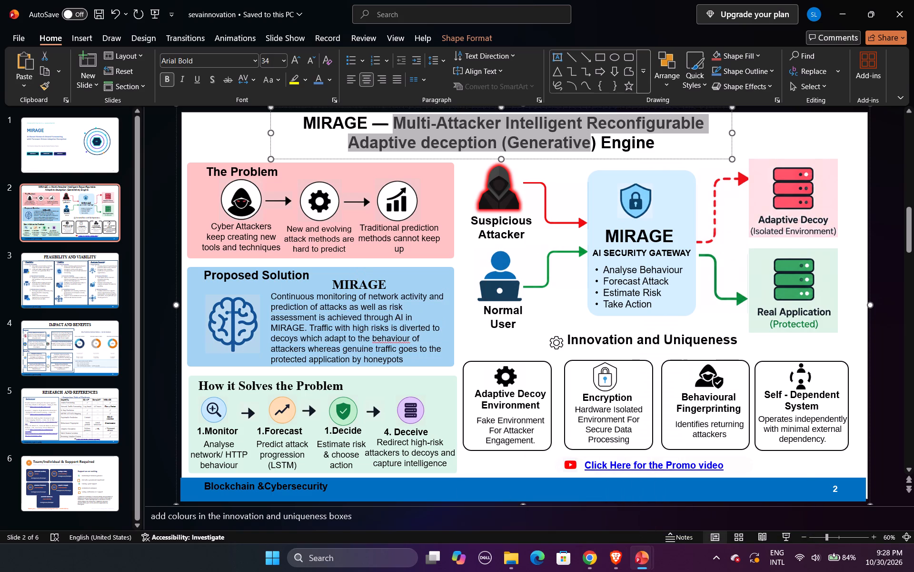
pyautogui.moveTo(557, 154); pyautogui.dragTo(664, 163)
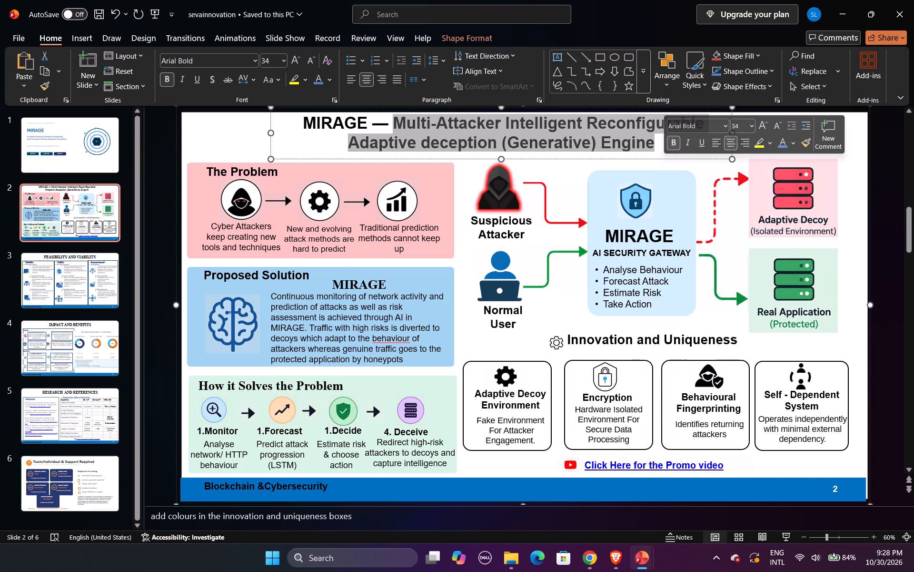
pyautogui.moveTo(206, 223); pyautogui.dragTo(407, 260)
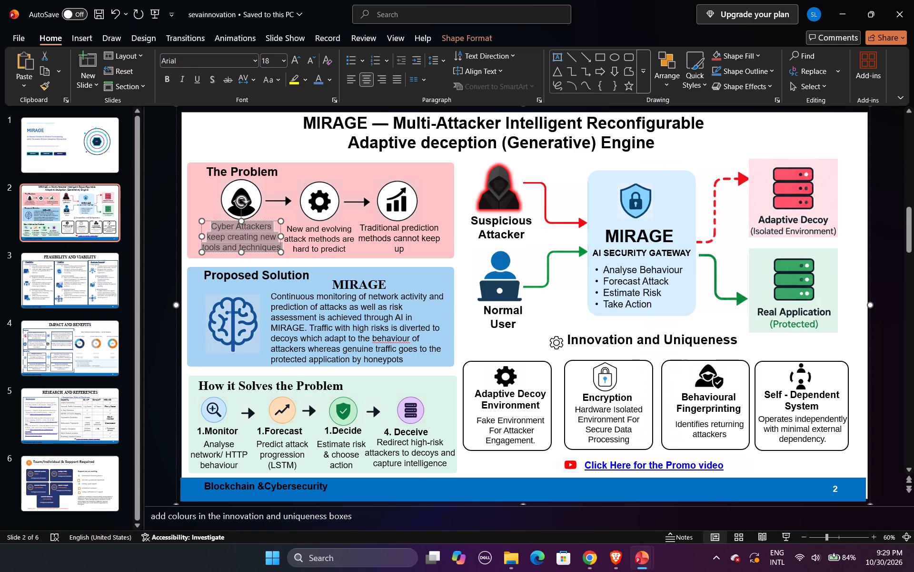
pyautogui.moveTo(407, 260); pyautogui.dragTo(406, 260)
pyautogui.hotkey('ctrl', 'c')
# Switch to Chrome and return to the application form's "About the proposal section" fields.
pyautogui.click(592, 563)
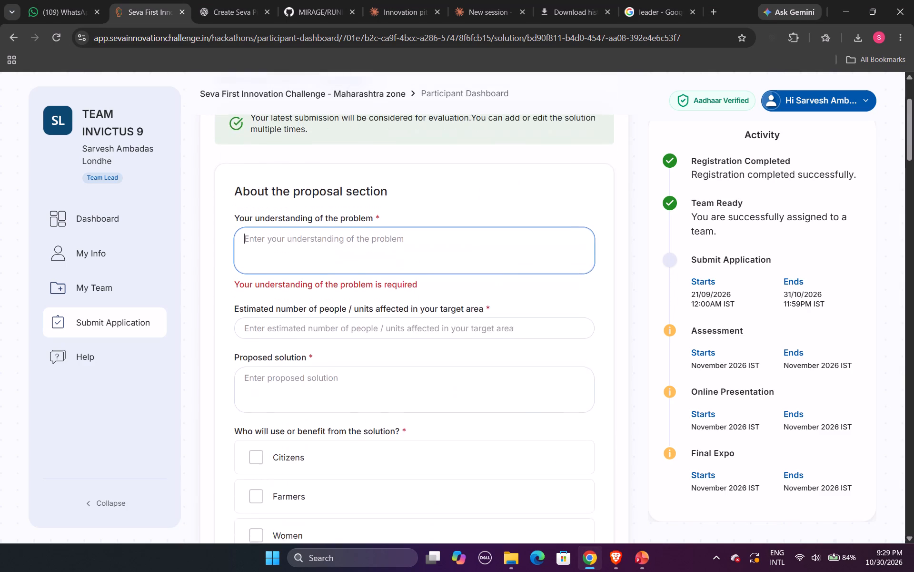
pyautogui.scroll(-1, 424, 302)
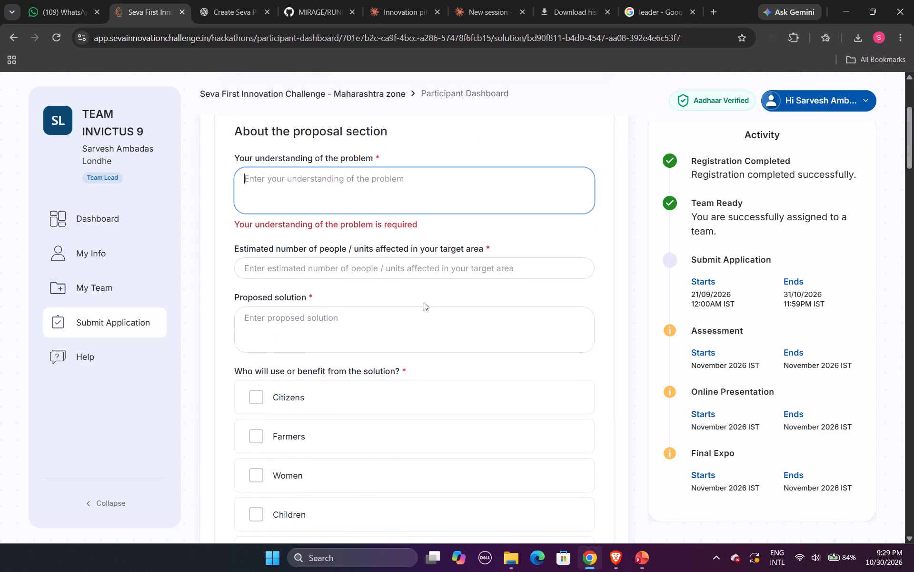